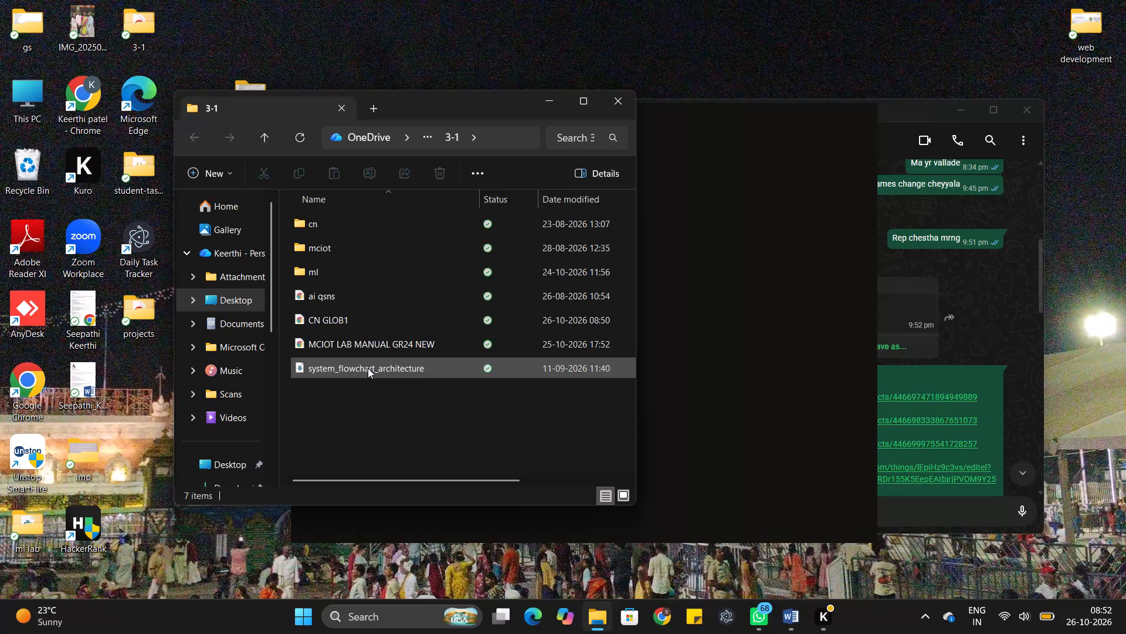
Open the CN GLOB1 PDF from the 3-1 folder.
right_click(392, 319)
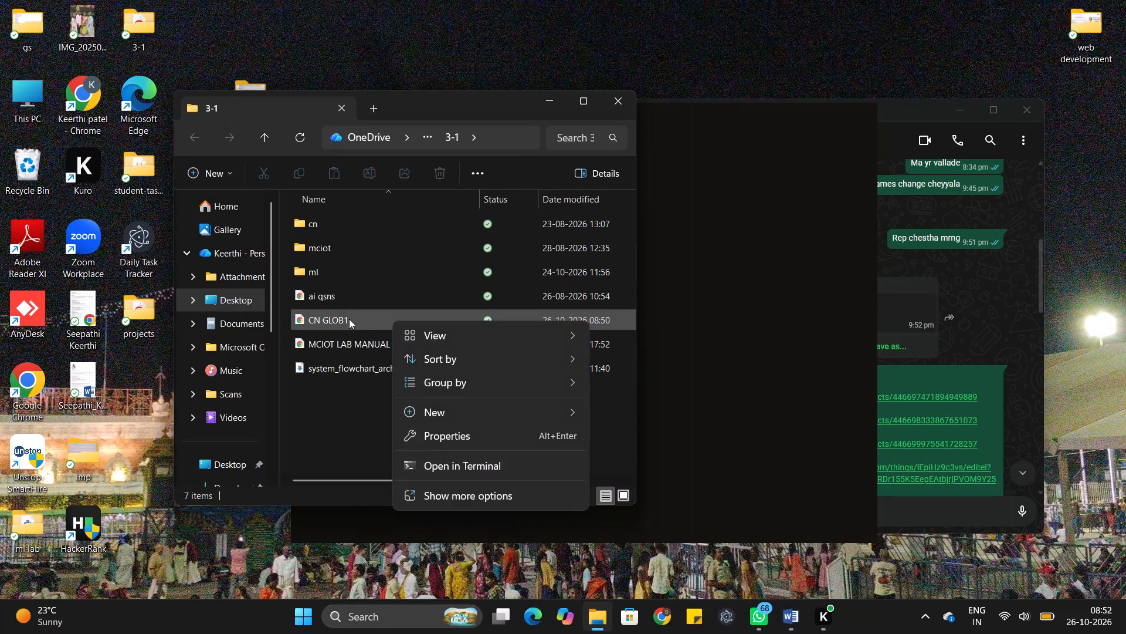
click(349, 319)
key(ctrl+c)
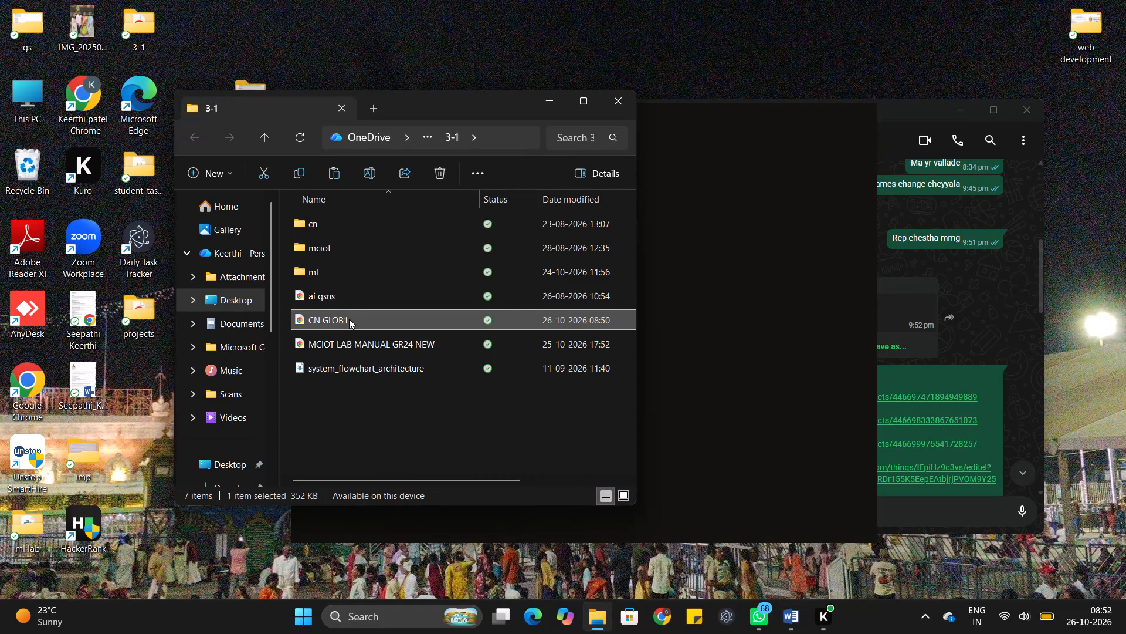
double_click(447, 316)
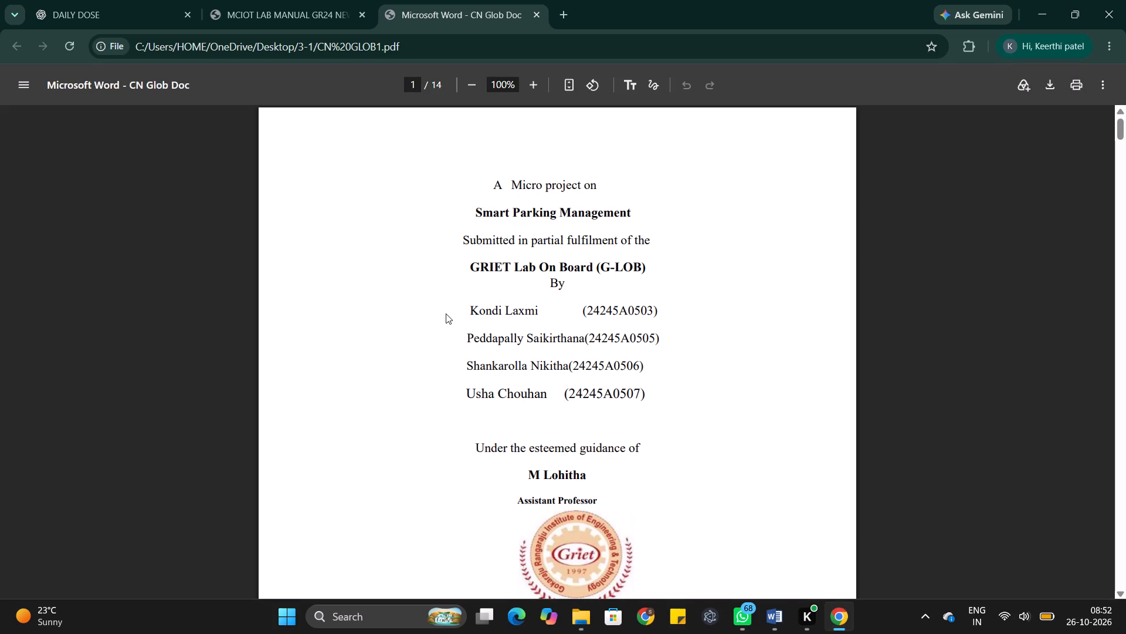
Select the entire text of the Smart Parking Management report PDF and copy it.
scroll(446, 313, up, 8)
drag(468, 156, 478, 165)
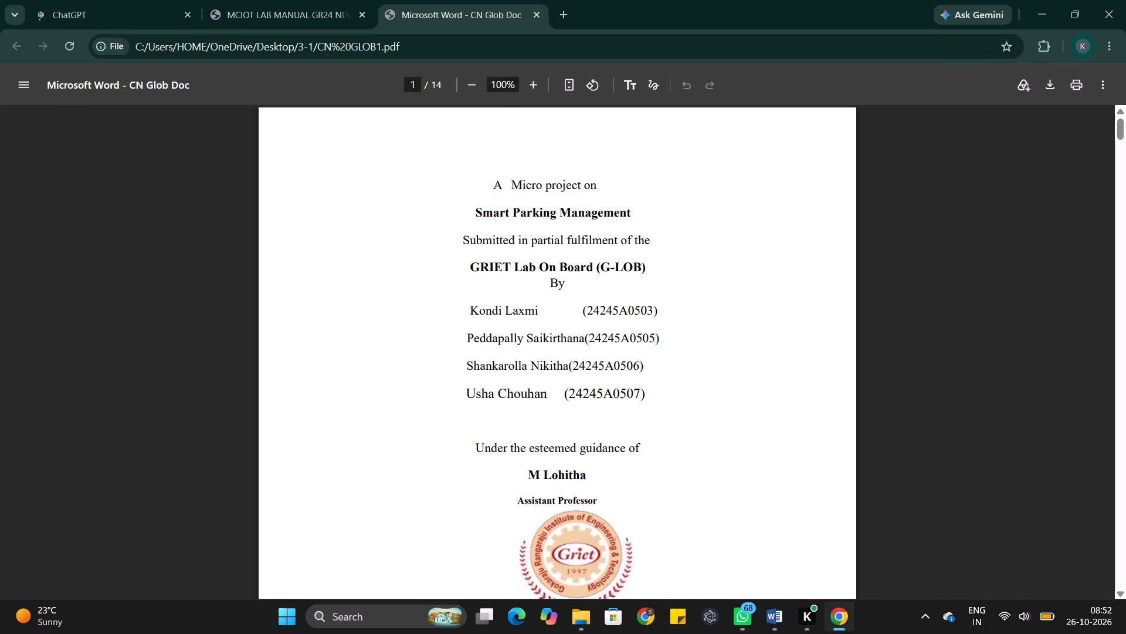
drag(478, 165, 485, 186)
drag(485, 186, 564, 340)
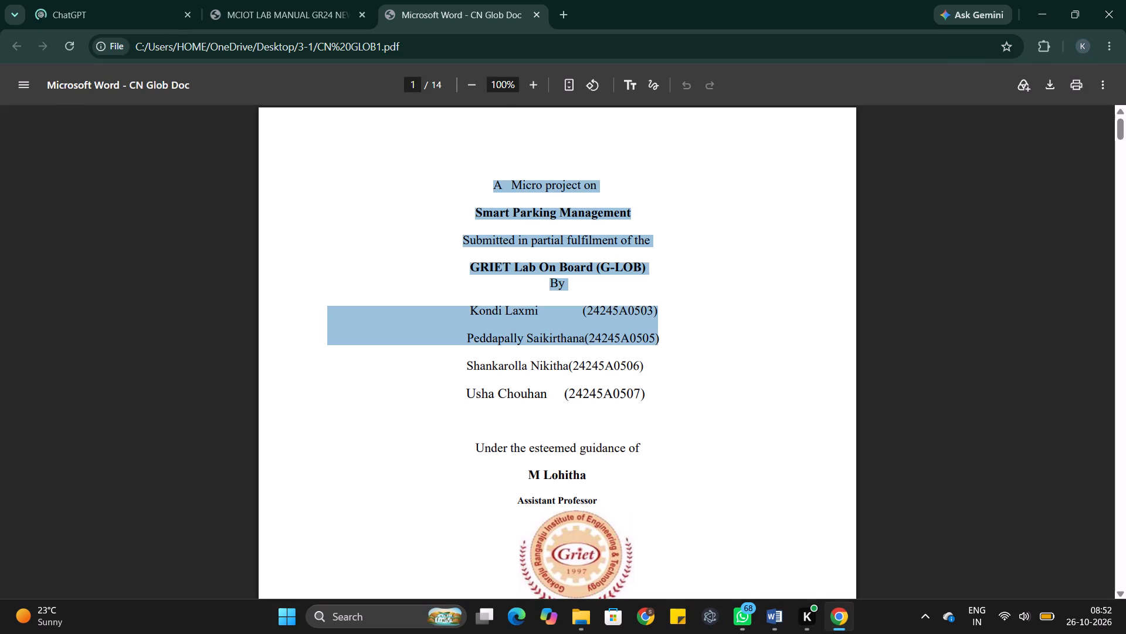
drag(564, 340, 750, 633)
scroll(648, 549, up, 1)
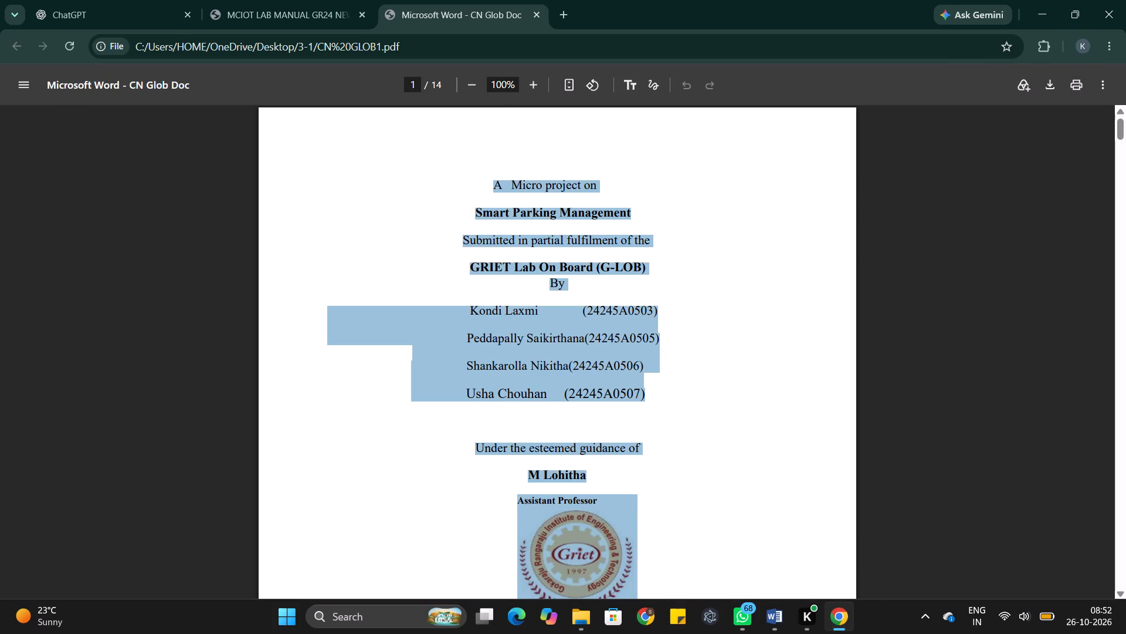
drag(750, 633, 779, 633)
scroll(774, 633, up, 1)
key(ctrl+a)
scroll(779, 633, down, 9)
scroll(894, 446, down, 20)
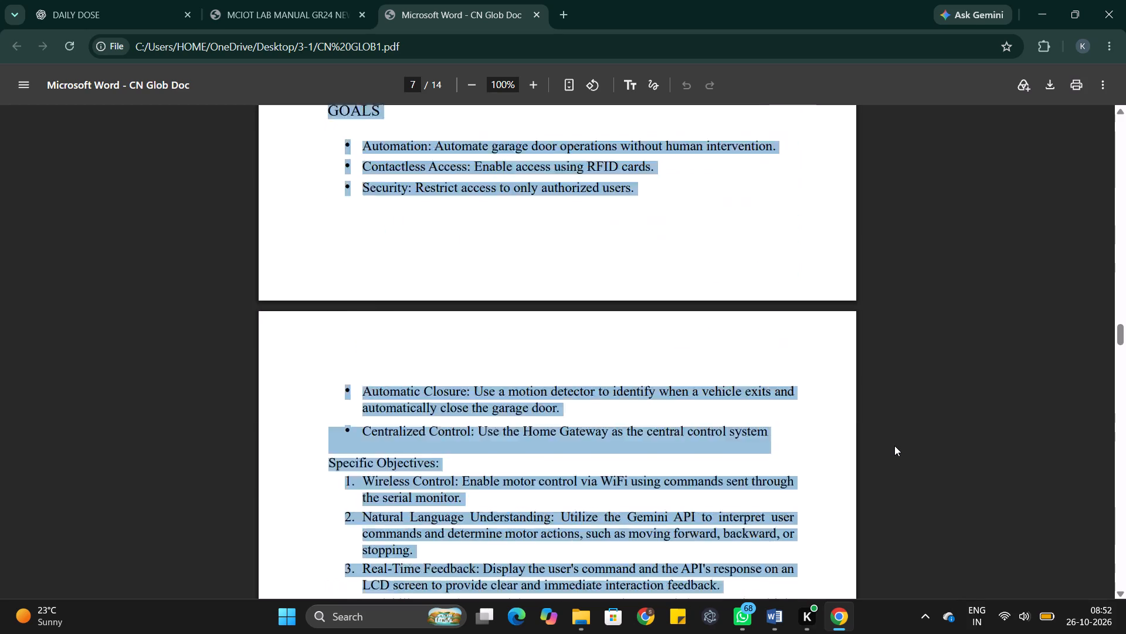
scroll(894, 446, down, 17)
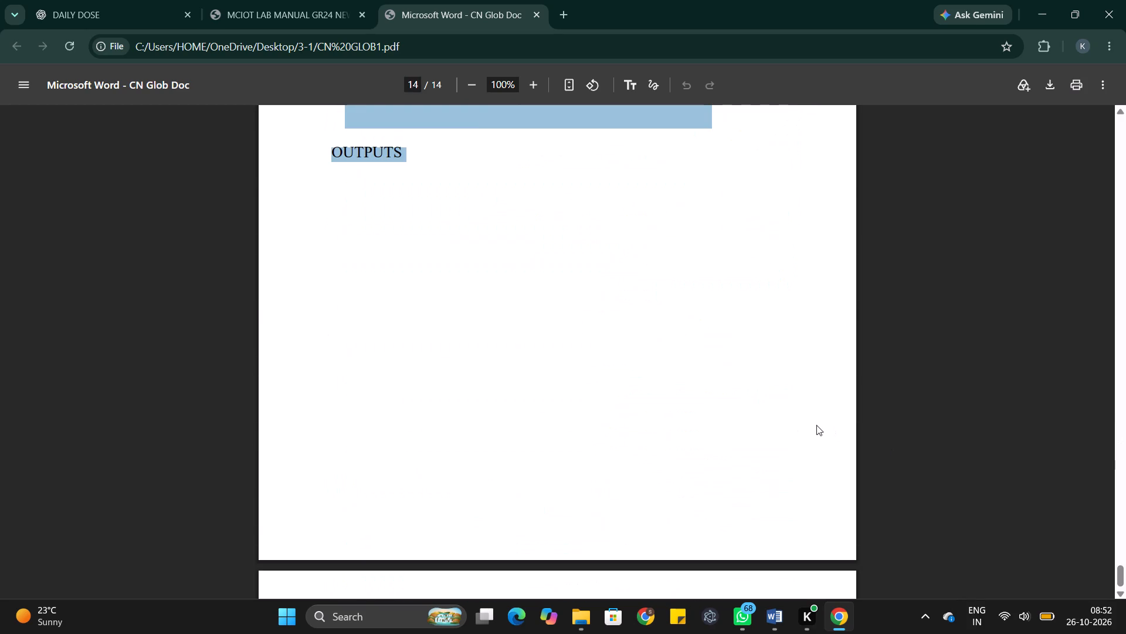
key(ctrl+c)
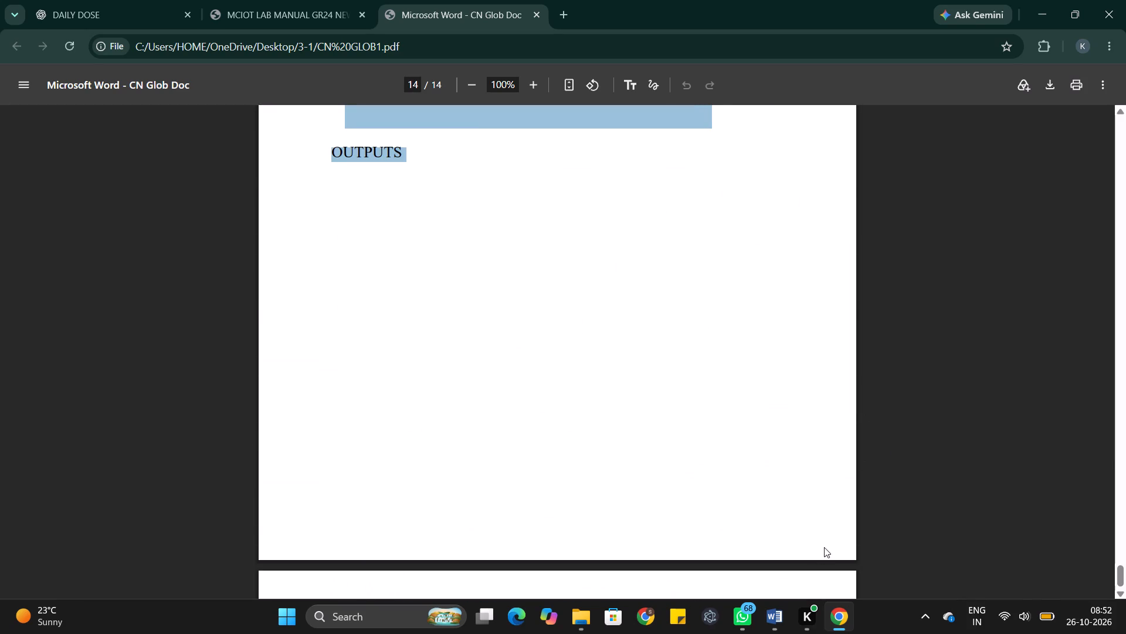
Switch to Word and create a new blank document.
click(770, 615)
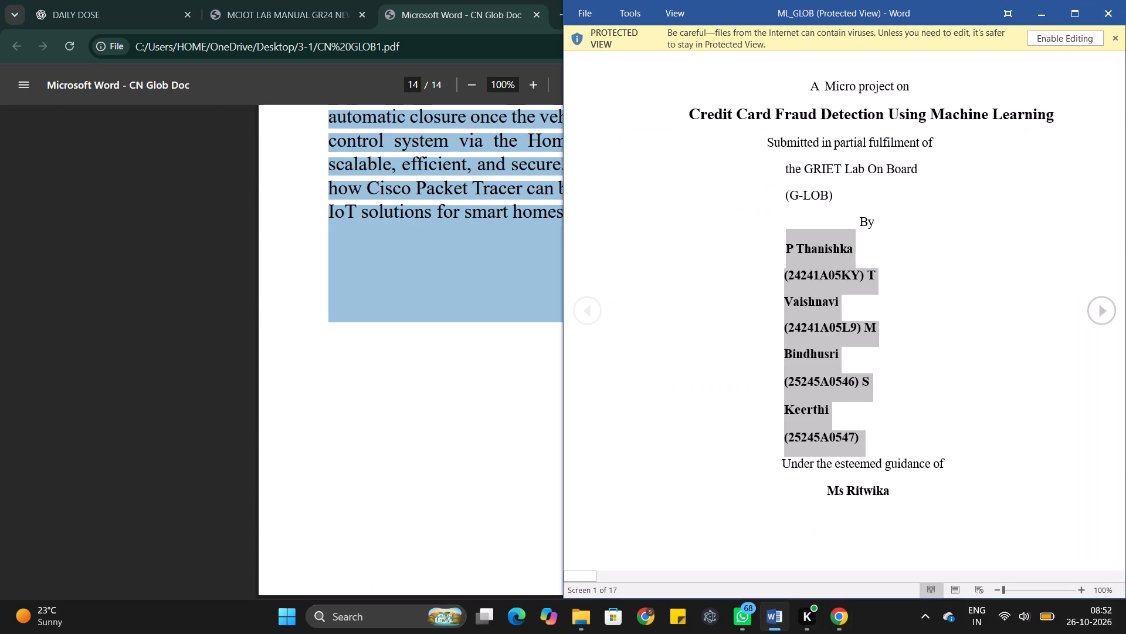
double_click(576, 2)
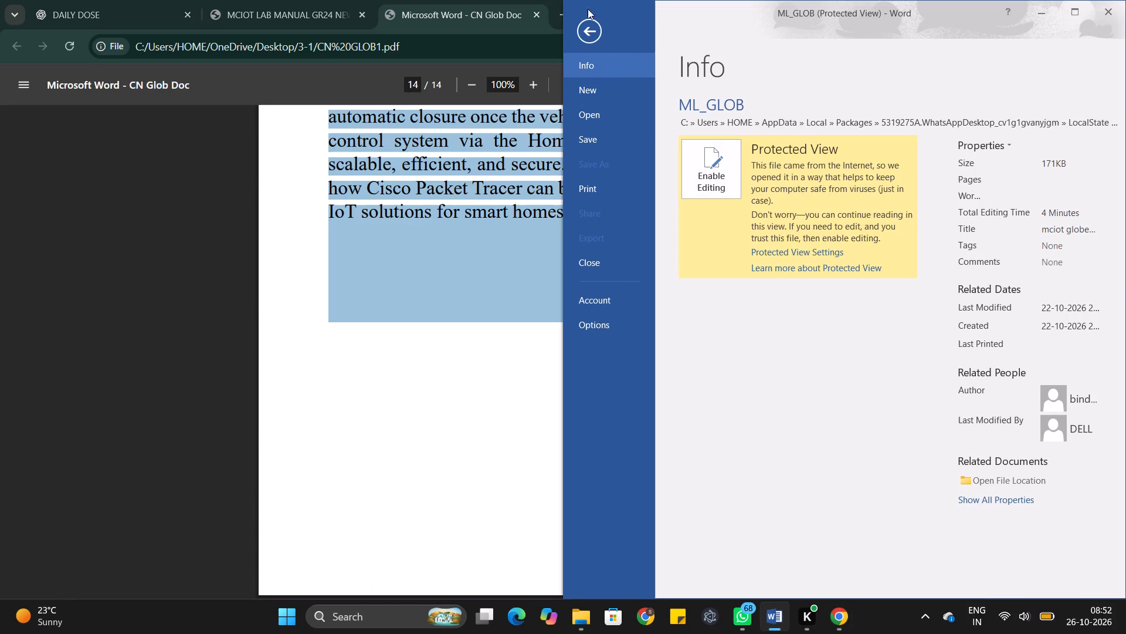
click(601, 94)
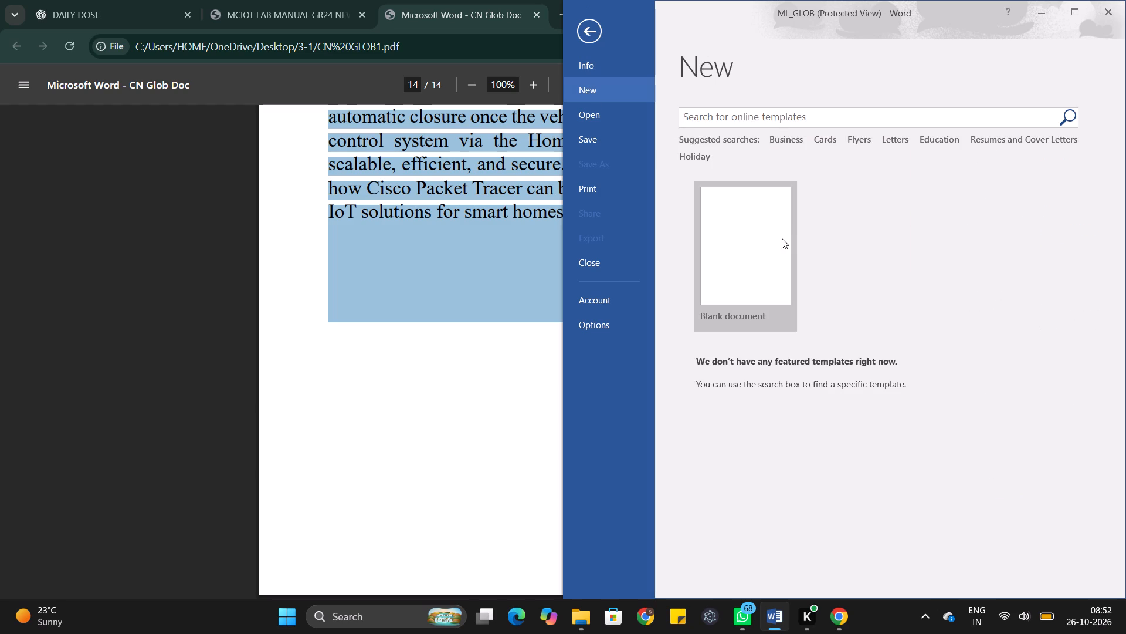
double_click(782, 238)
click(1077, 8)
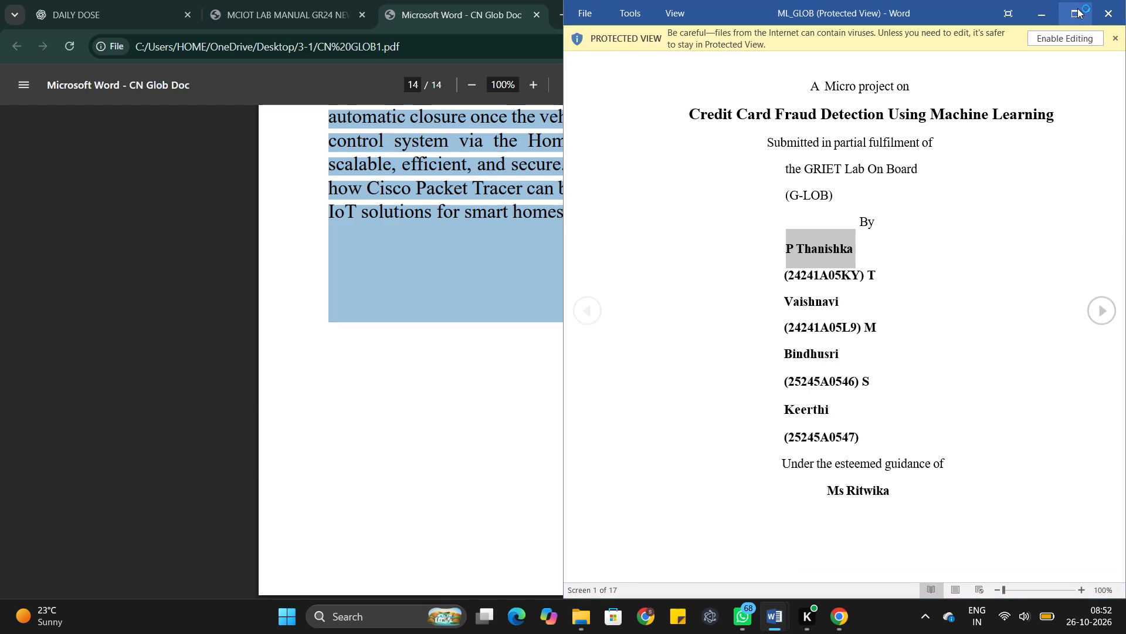
click(591, 180)
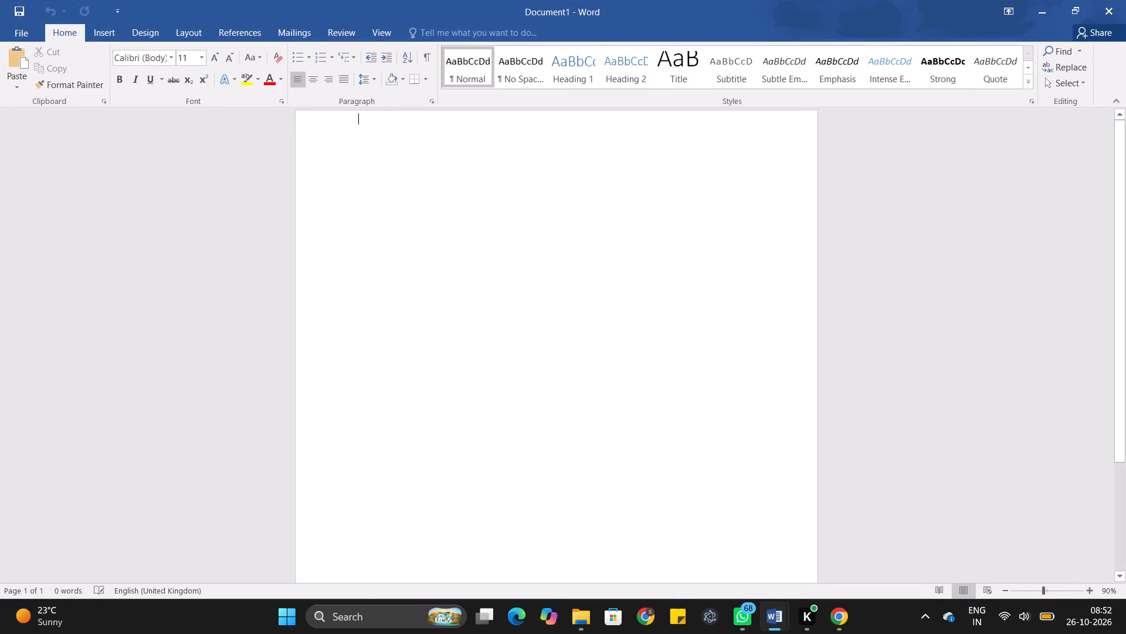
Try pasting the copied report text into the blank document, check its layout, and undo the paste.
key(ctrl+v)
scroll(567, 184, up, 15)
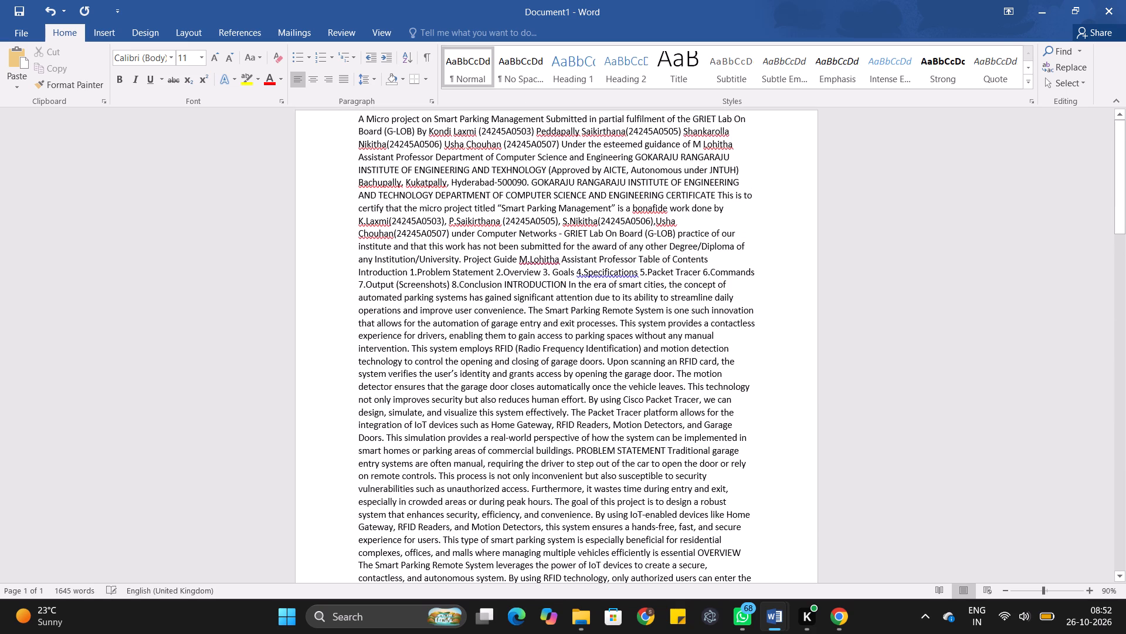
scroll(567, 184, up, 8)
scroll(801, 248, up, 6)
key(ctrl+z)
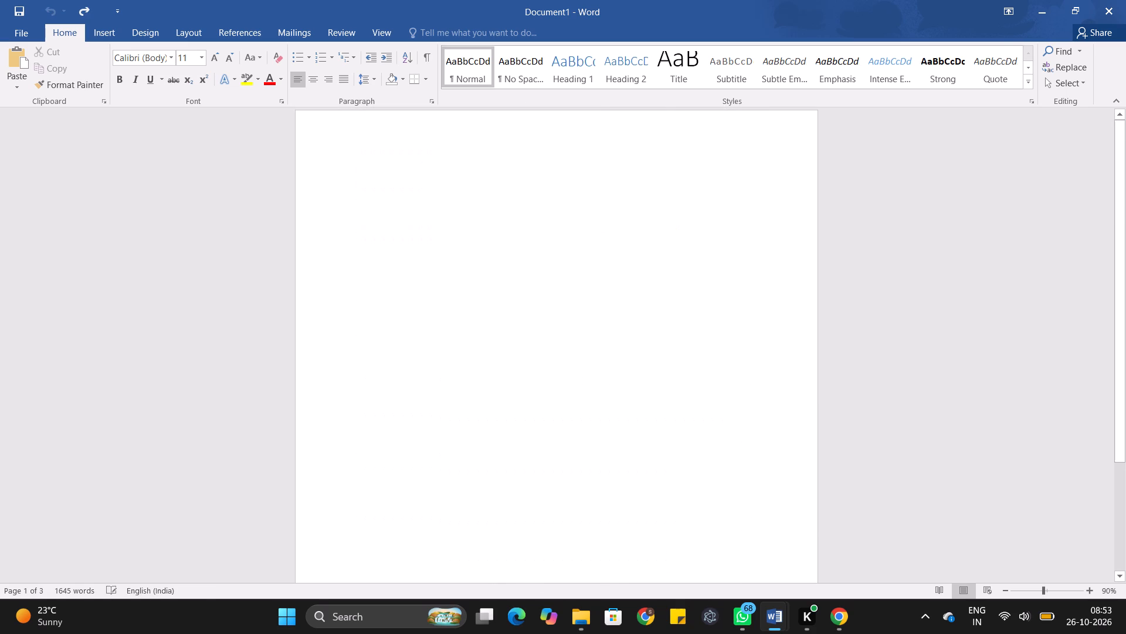
Return to the desktop, open the 3-1 folder and copy the CN GLOB1 file.
click(1047, 10)
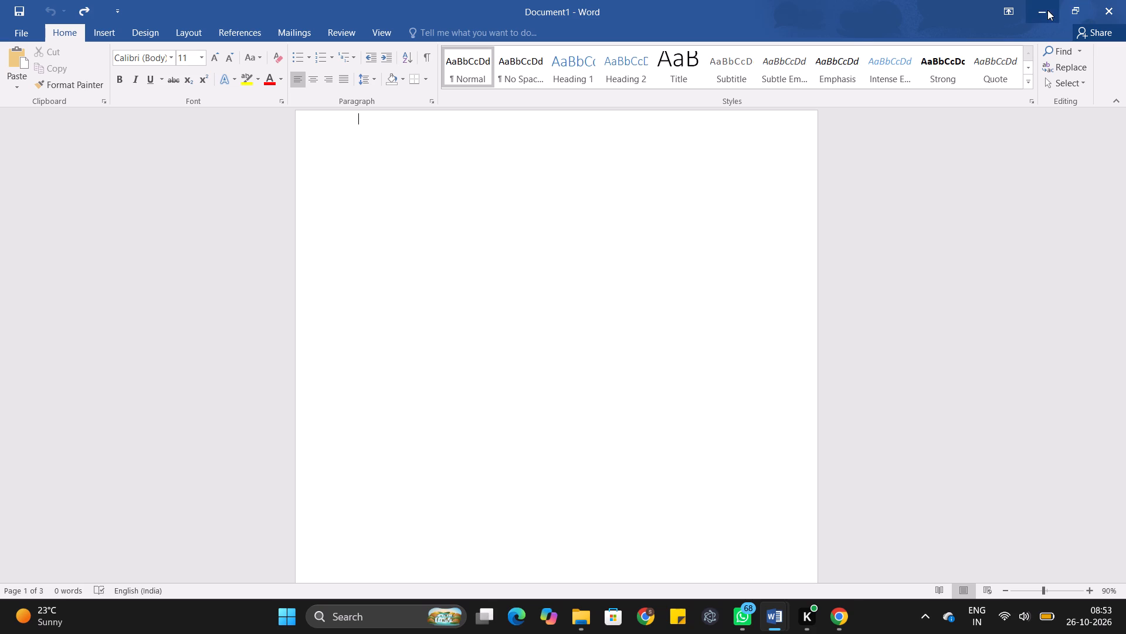
click(417, 340)
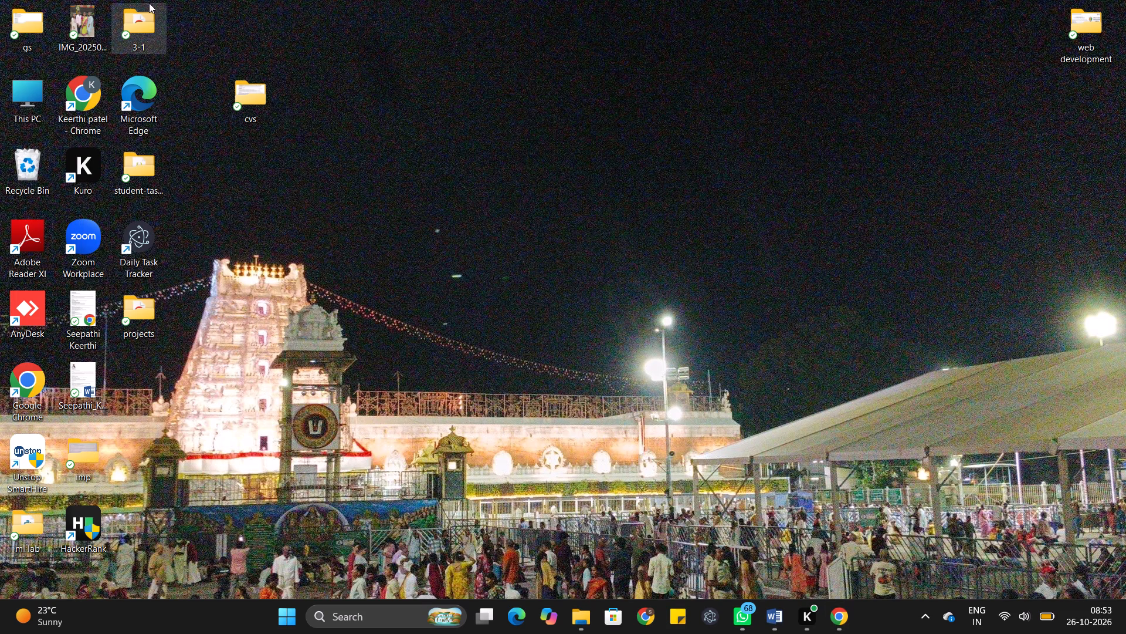
click(145, 6)
double_click(140, 22)
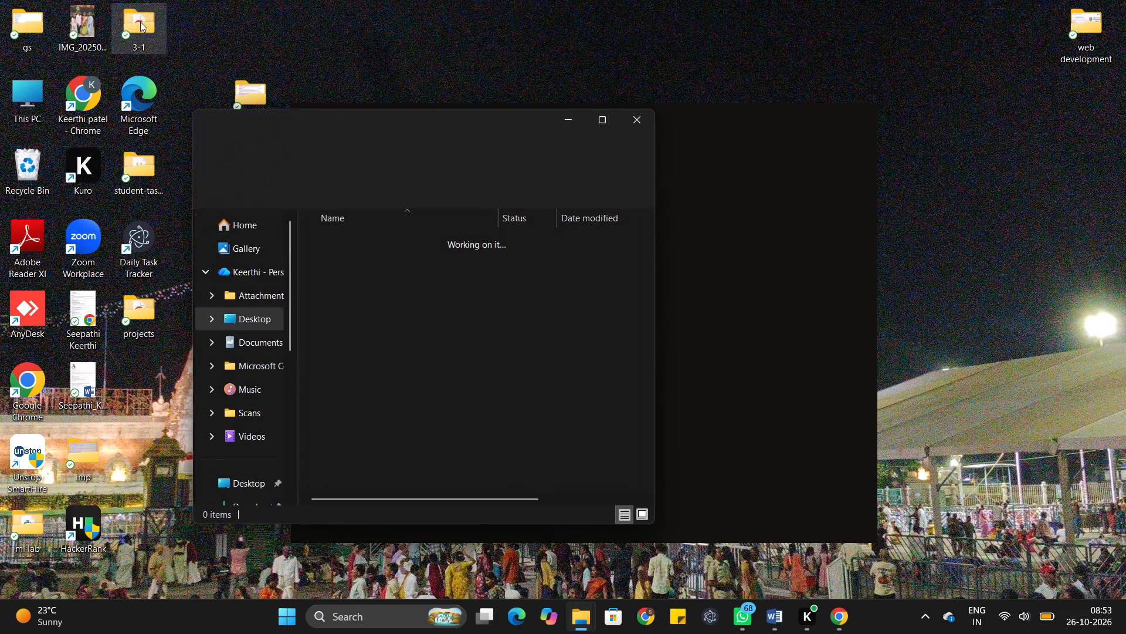
right_click(366, 342)
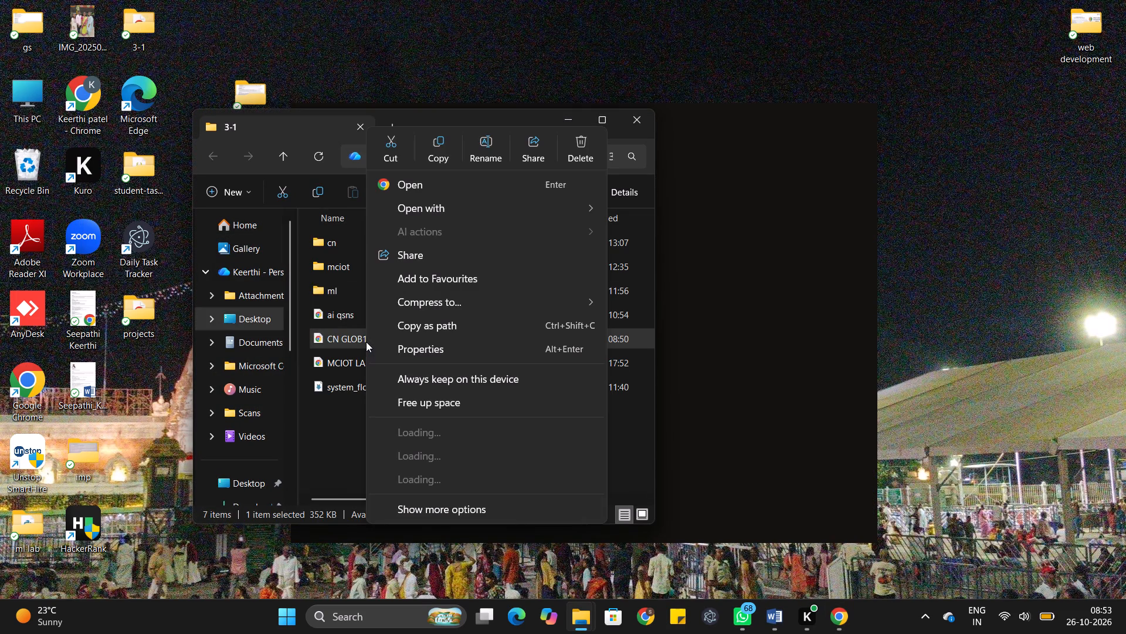
click(449, 143)
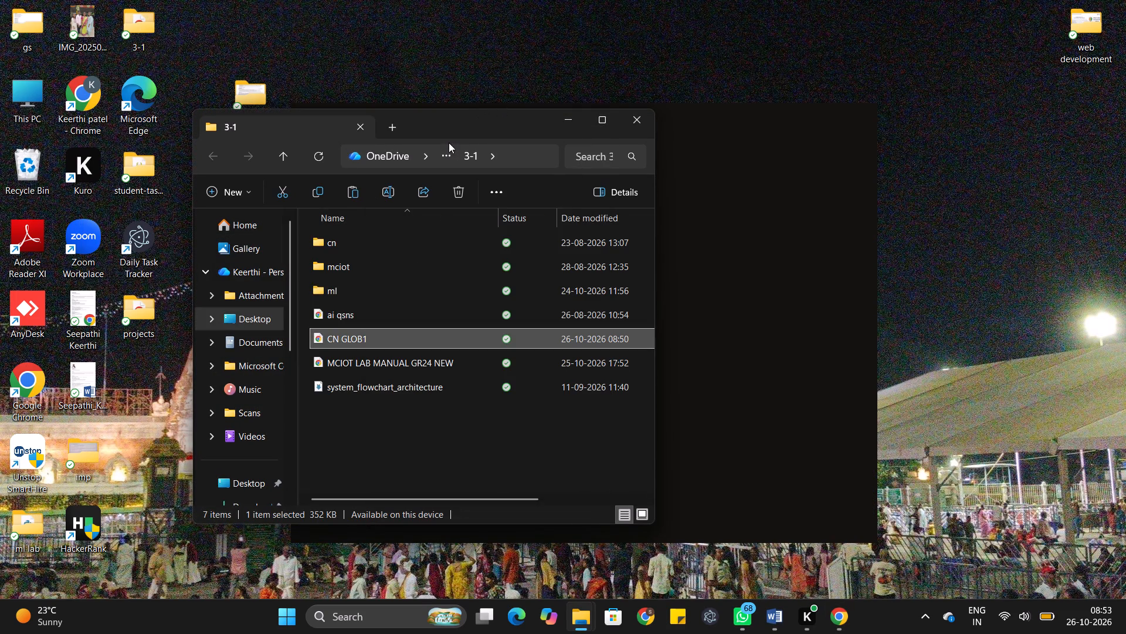
click(949, 244)
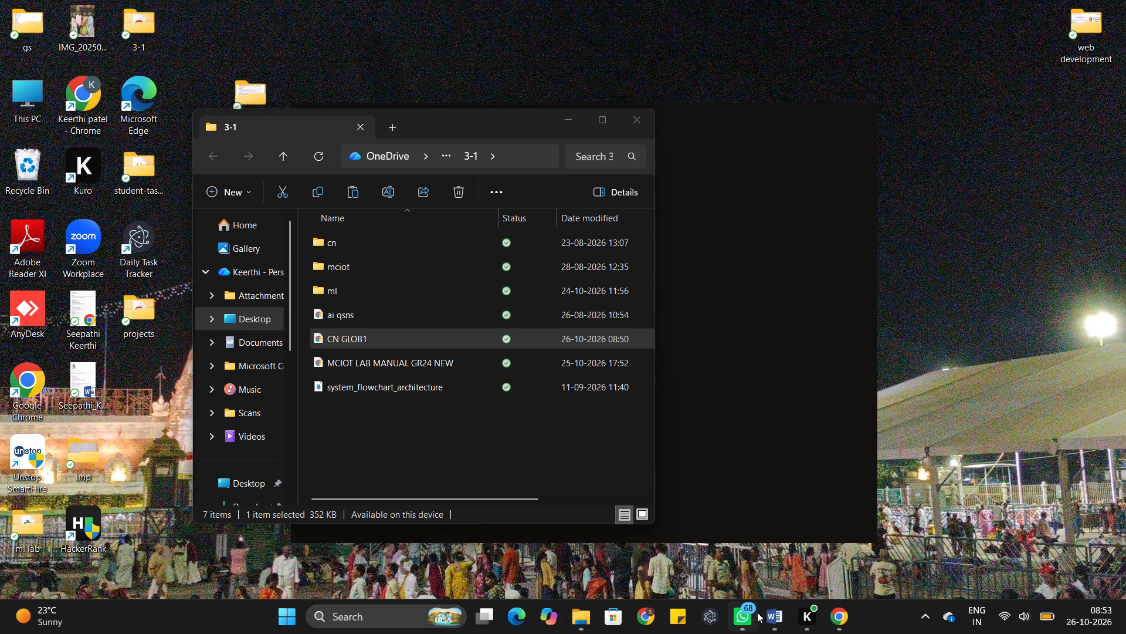
Switch to Chrome and search the web for "pdf editor" in a new tab.
click(835, 614)
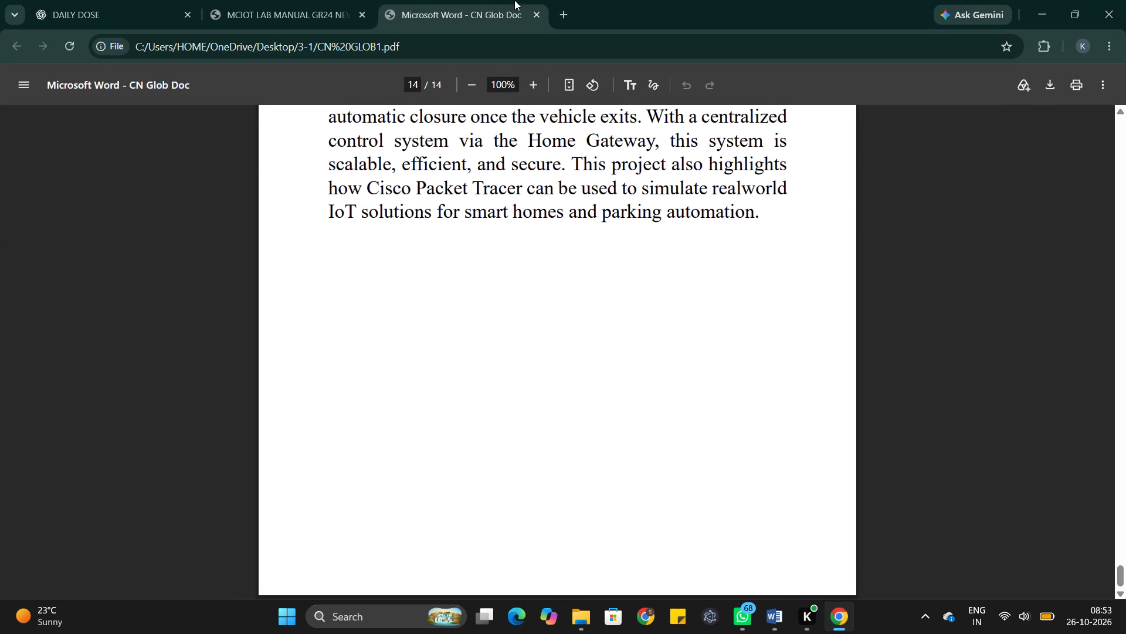
click(562, 8)
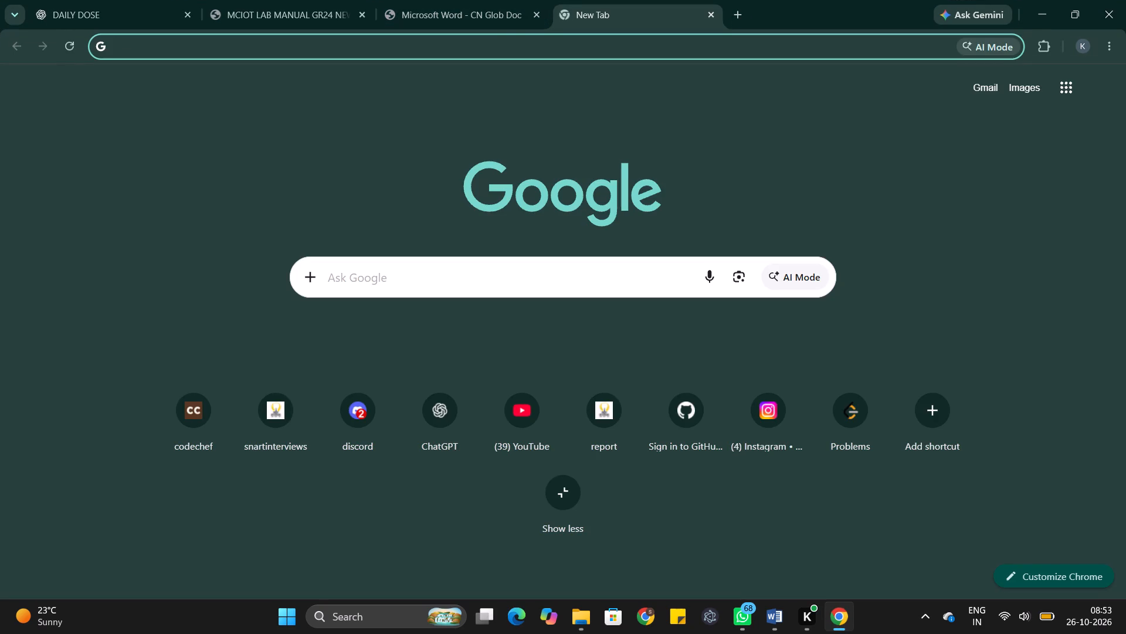
click(412, 50)
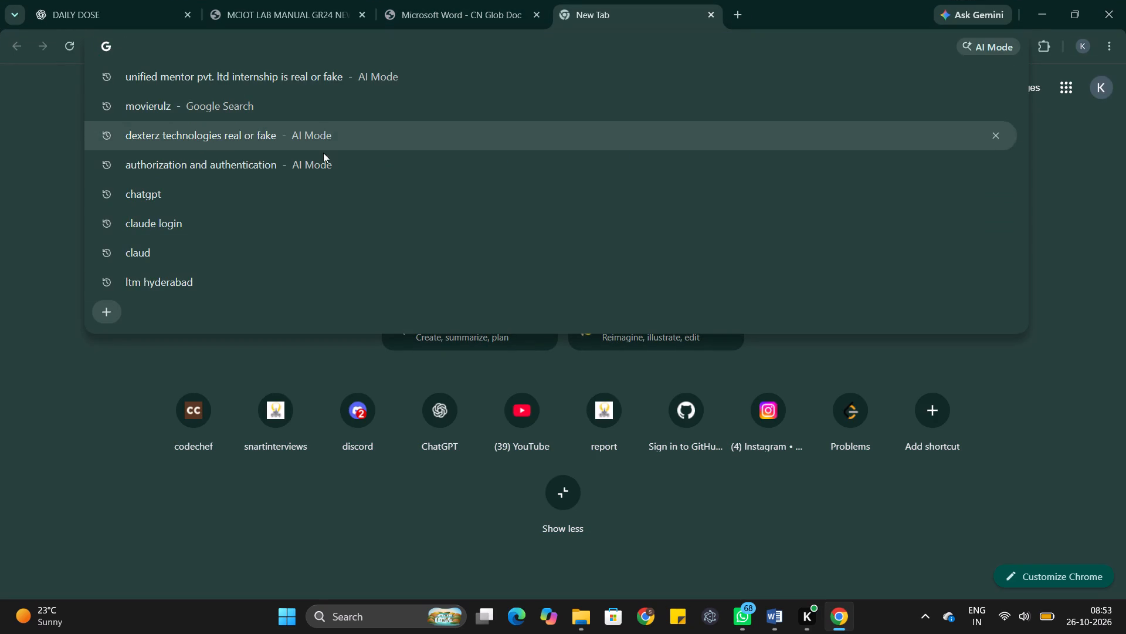
text(pdf t)
key(BackSpace)
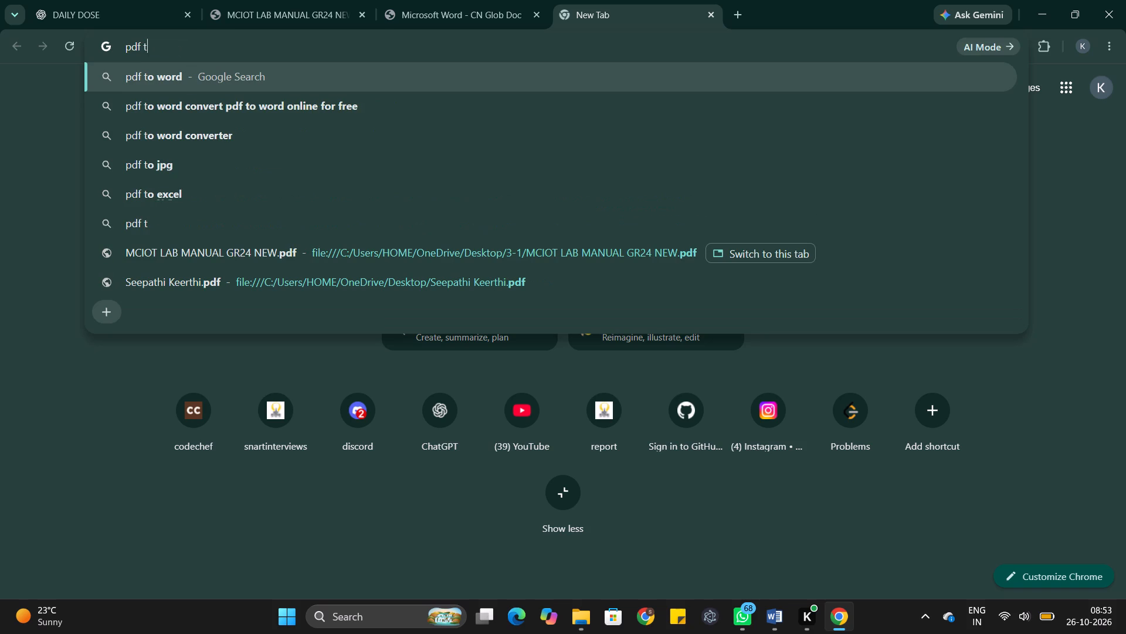
key(BackSpace)
key(space)
text(editor)
key(Return)
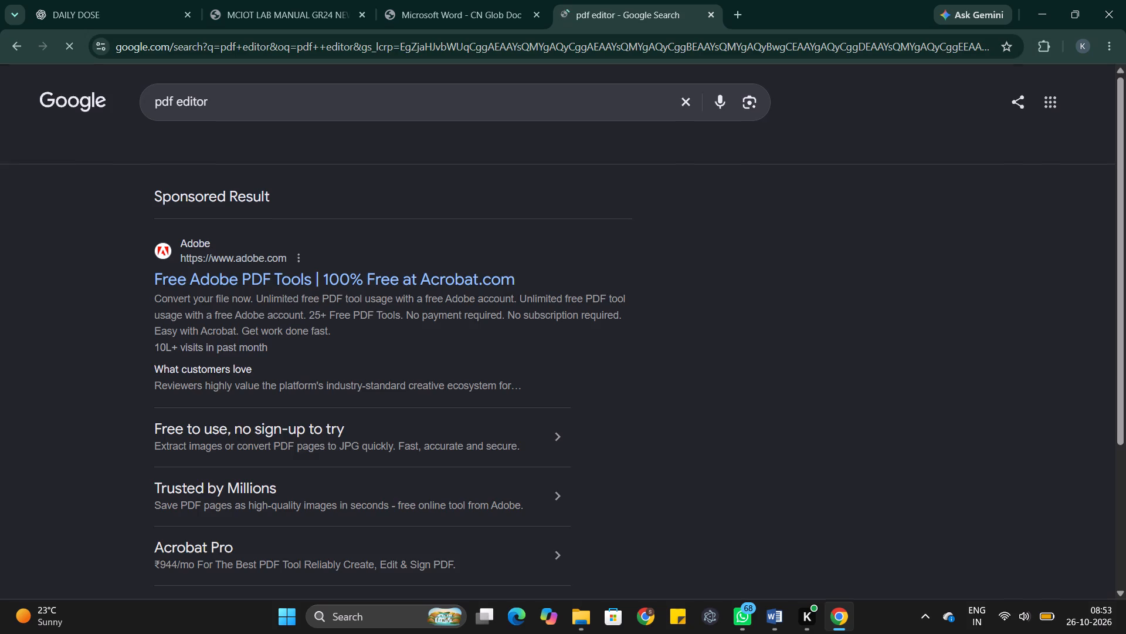
Open iLovePDF's online Edit PDF page from the search results.
scroll(294, 316, down, 3)
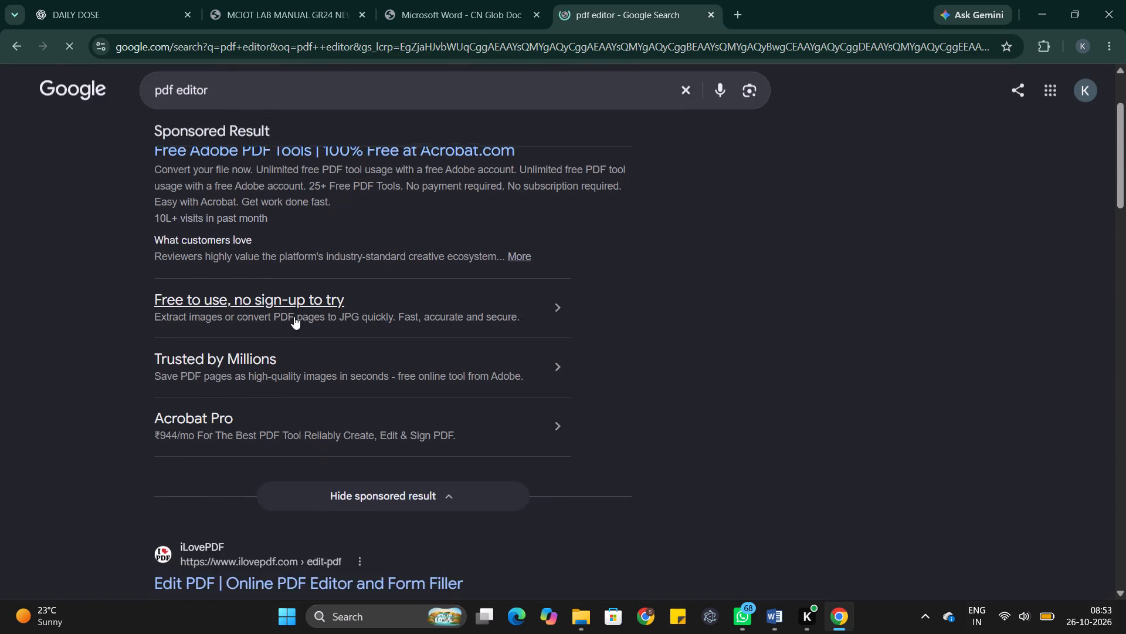
scroll(294, 316, down, 3)
click(317, 203)
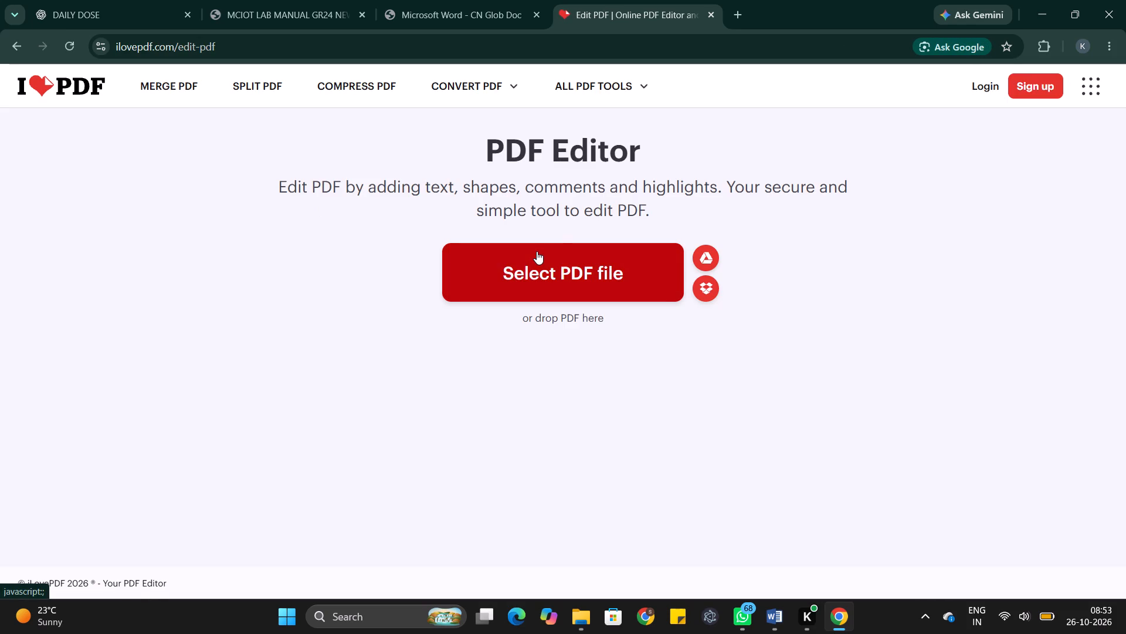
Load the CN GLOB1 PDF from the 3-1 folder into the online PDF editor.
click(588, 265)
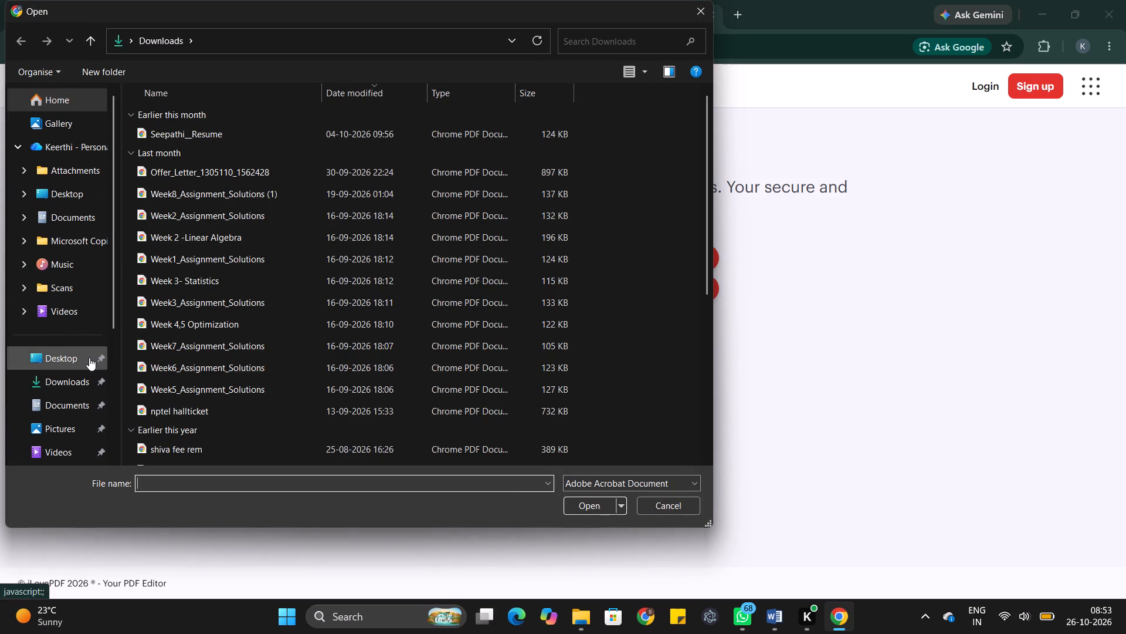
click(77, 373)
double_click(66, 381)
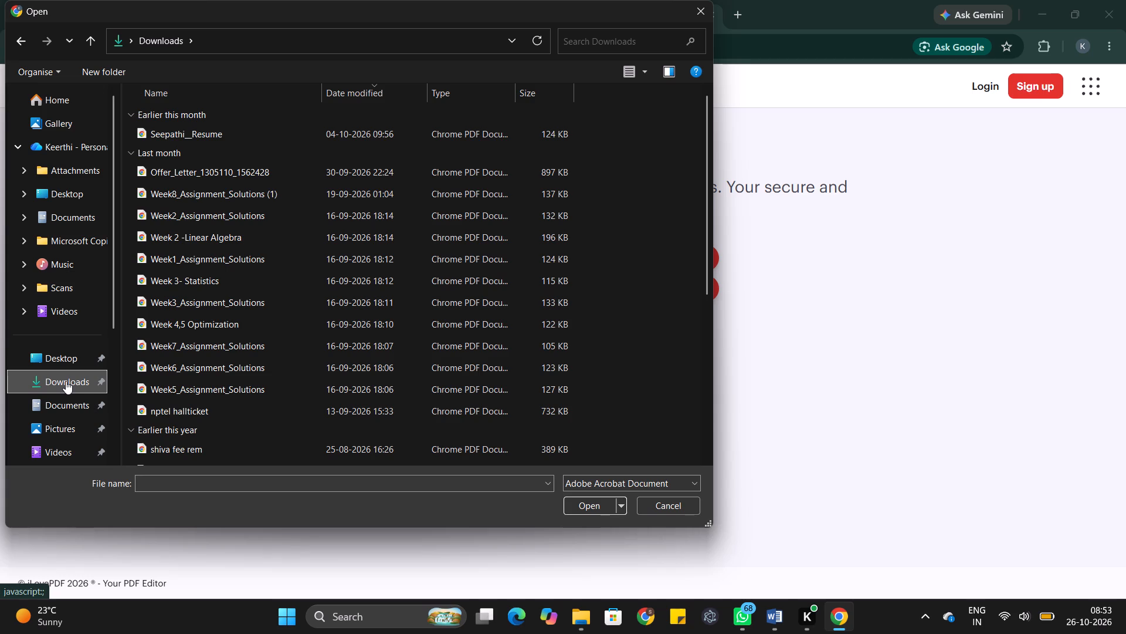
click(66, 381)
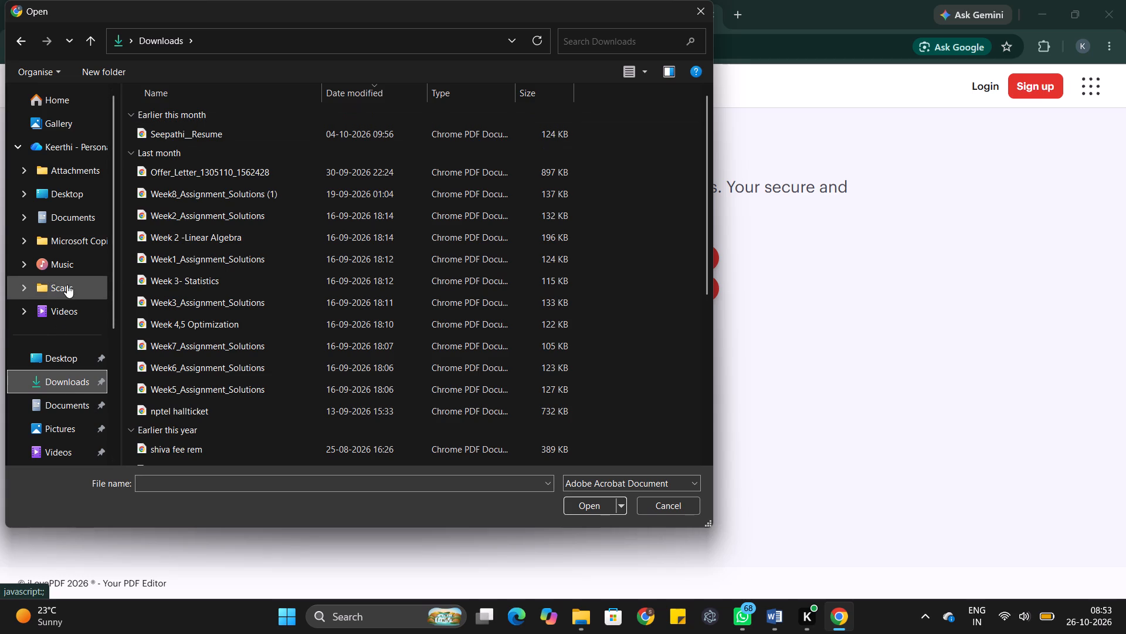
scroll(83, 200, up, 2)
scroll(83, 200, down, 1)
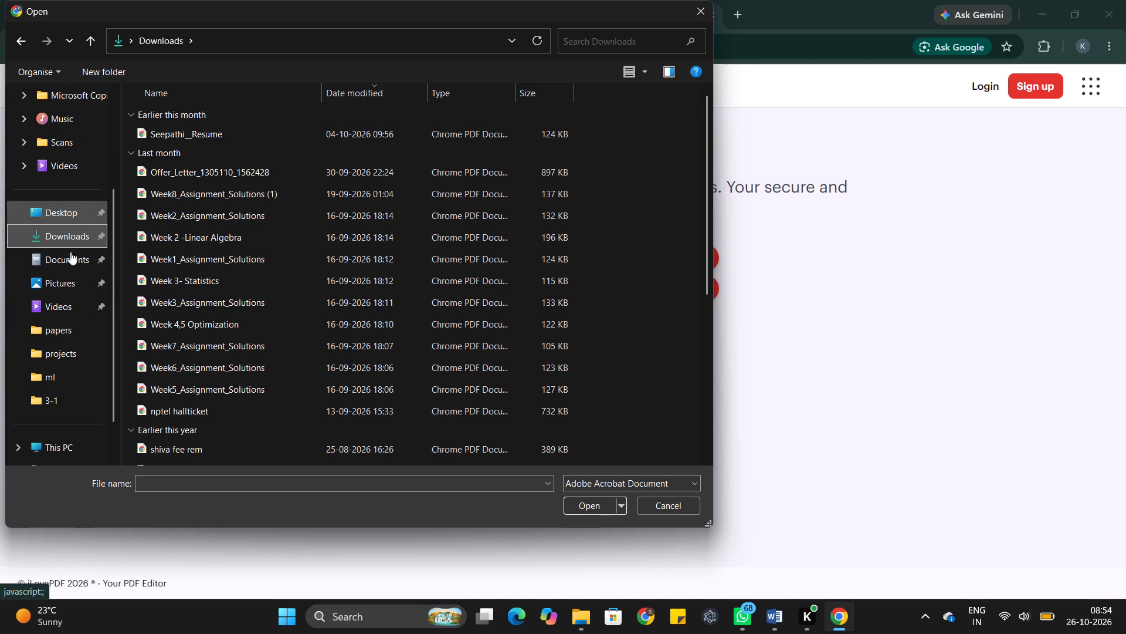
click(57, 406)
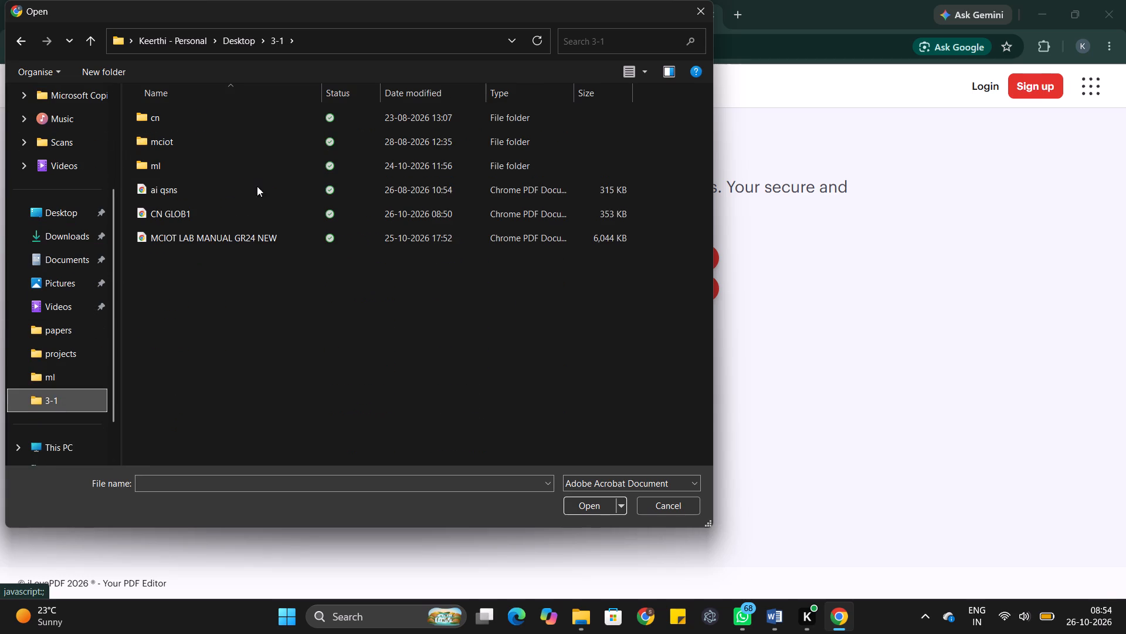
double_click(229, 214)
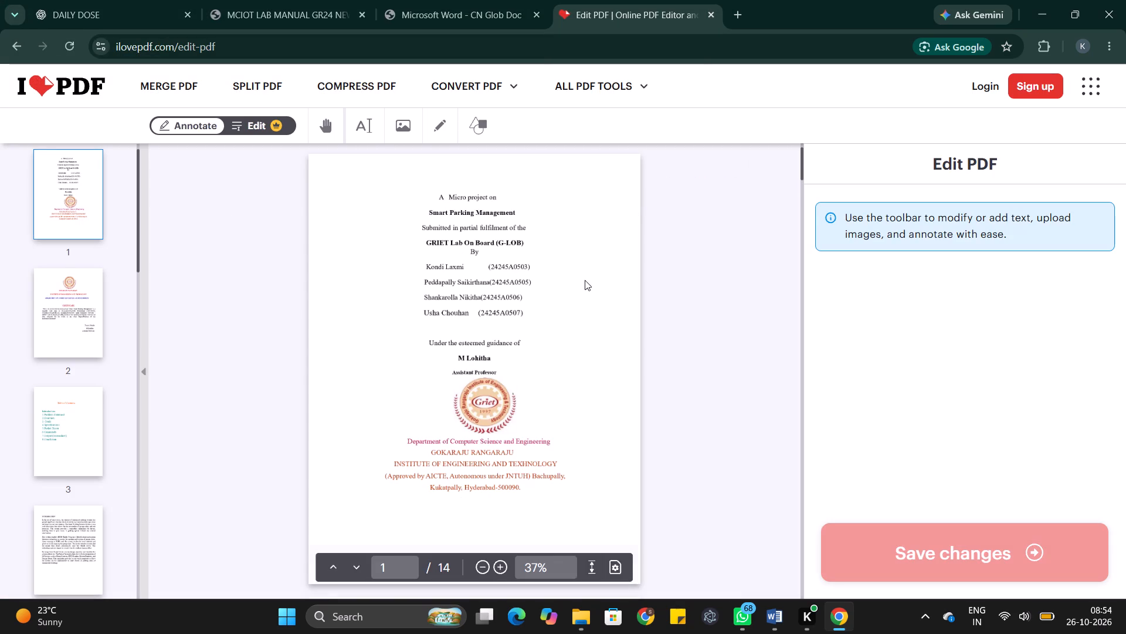
Switch to the ML_GLOB document in Word and copy the team members' names and roll numbers from its cover page.
scroll(585, 280, up, 1)
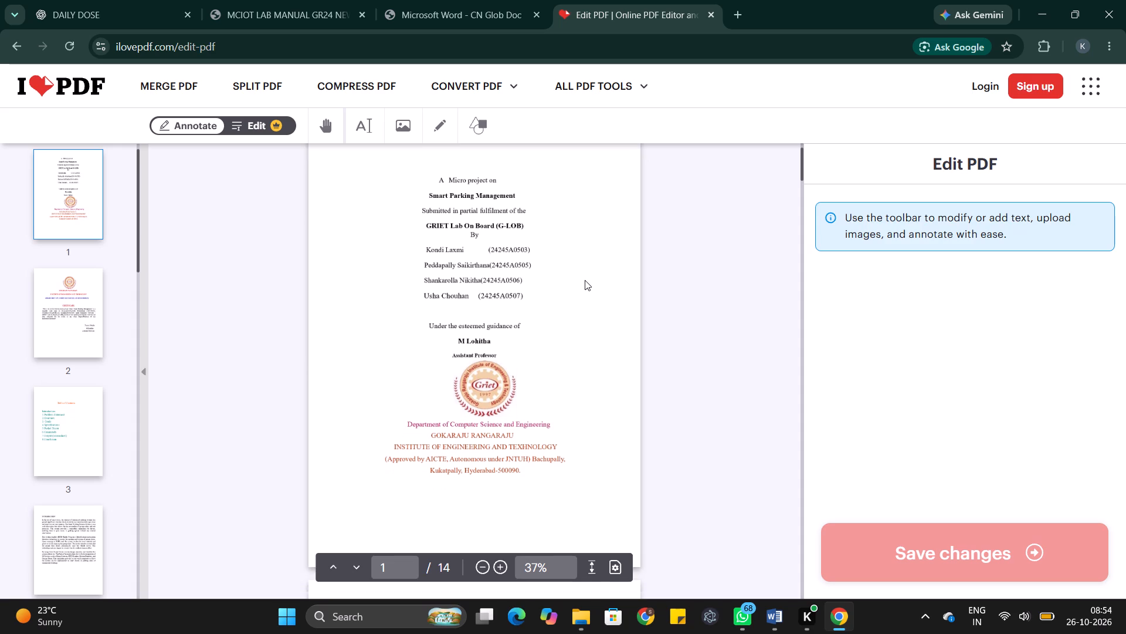
scroll(585, 280, up, 1)
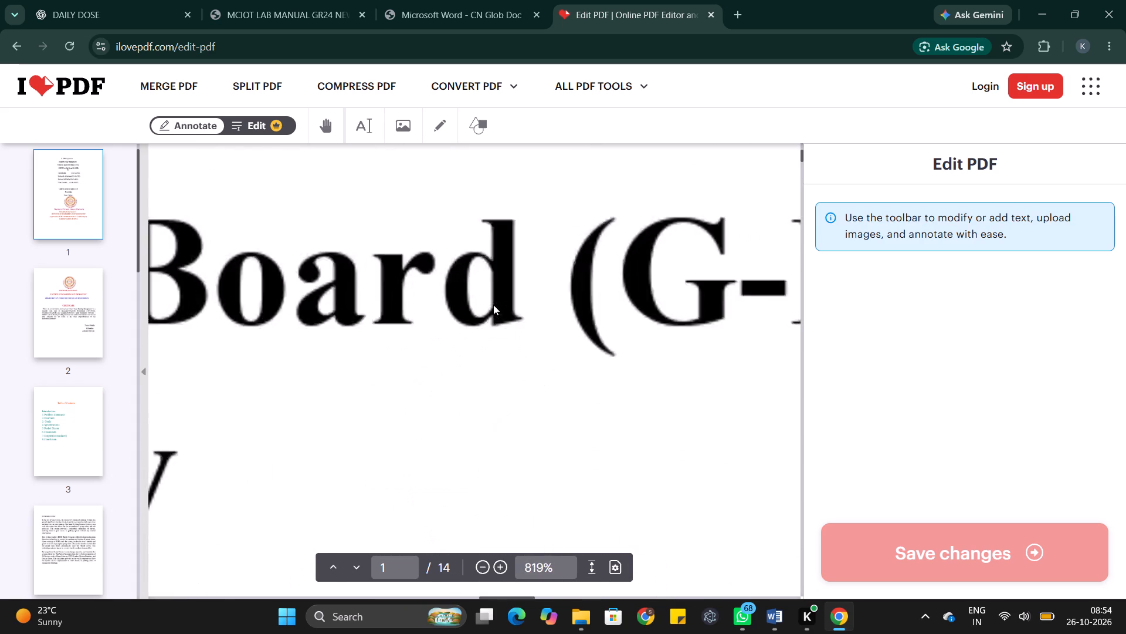
drag(236, 377, 420, 450)
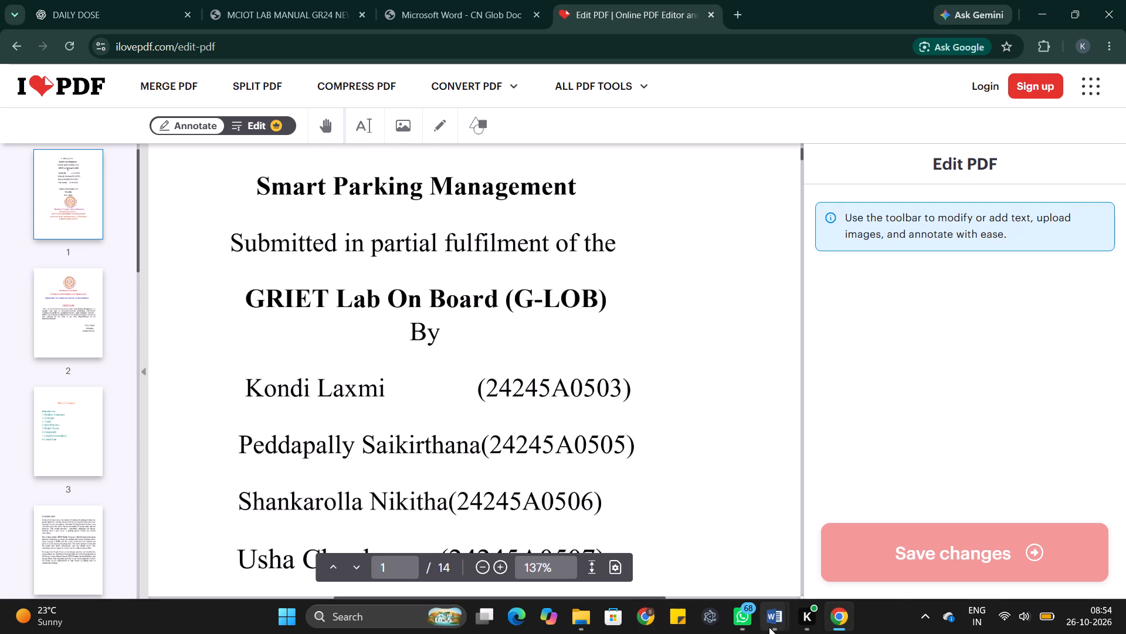
click(769, 627)
click(715, 560)
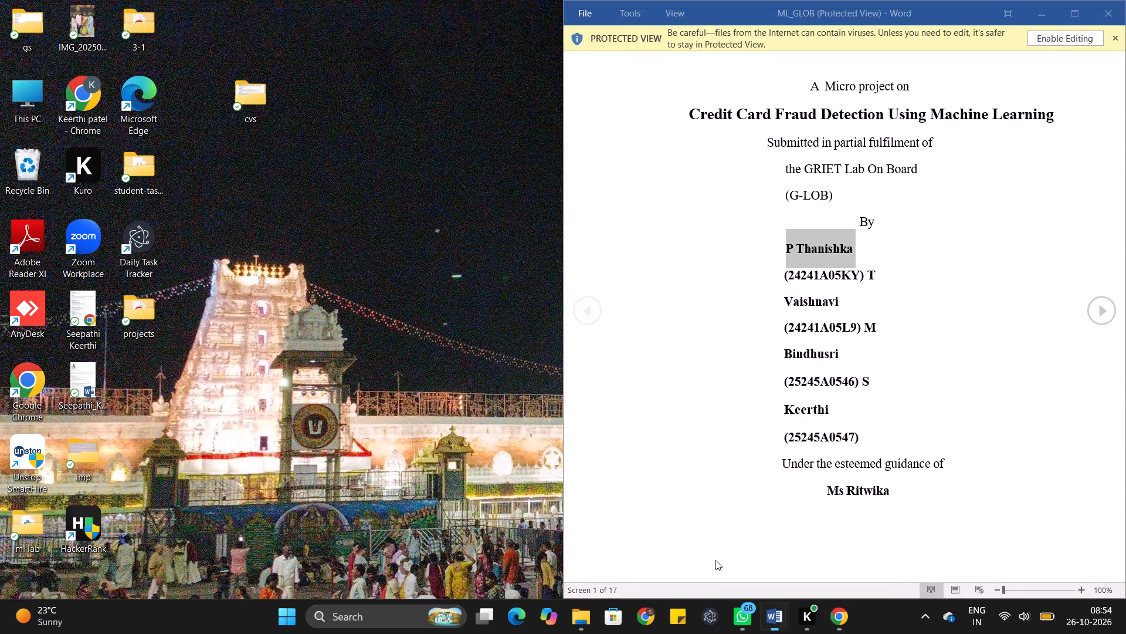
drag(779, 240, 882, 409)
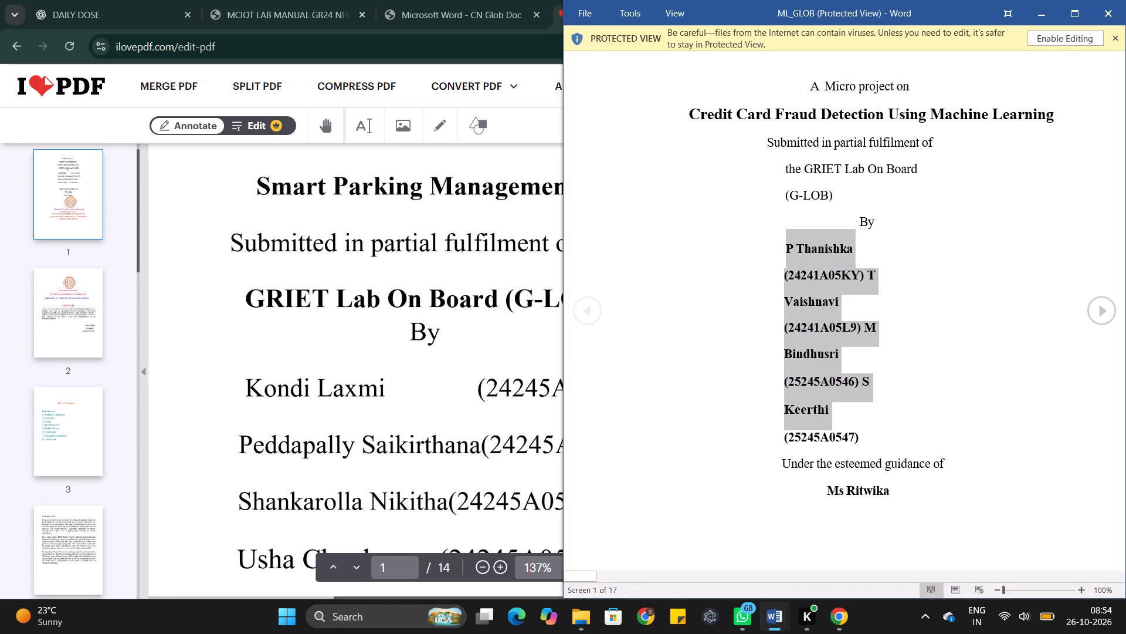
drag(882, 409, 884, 434)
key(ctrl+c)
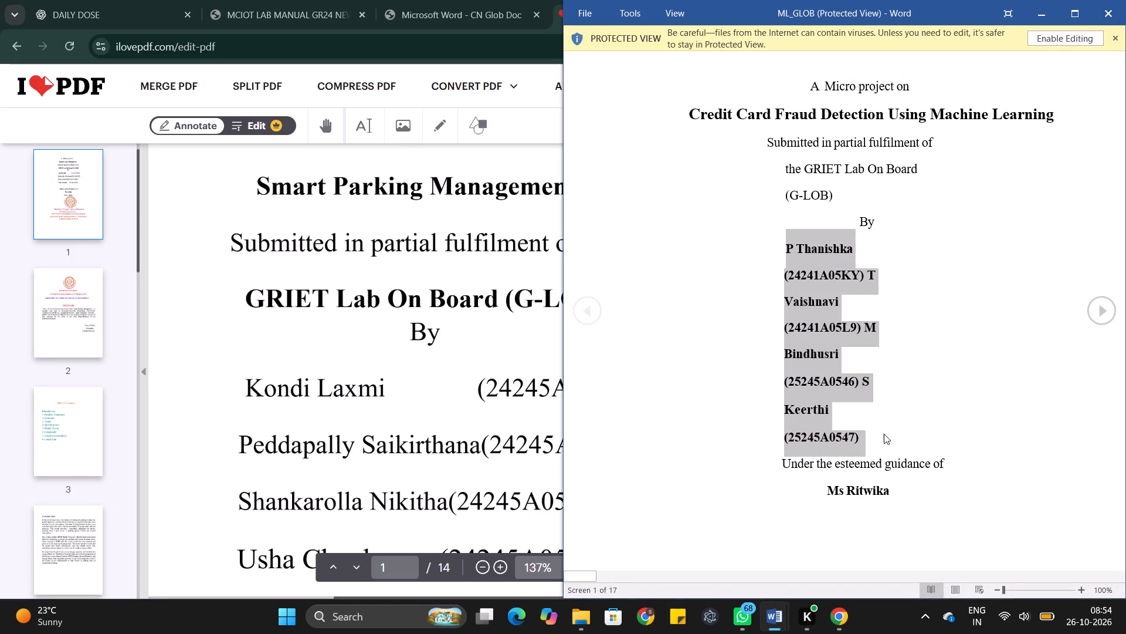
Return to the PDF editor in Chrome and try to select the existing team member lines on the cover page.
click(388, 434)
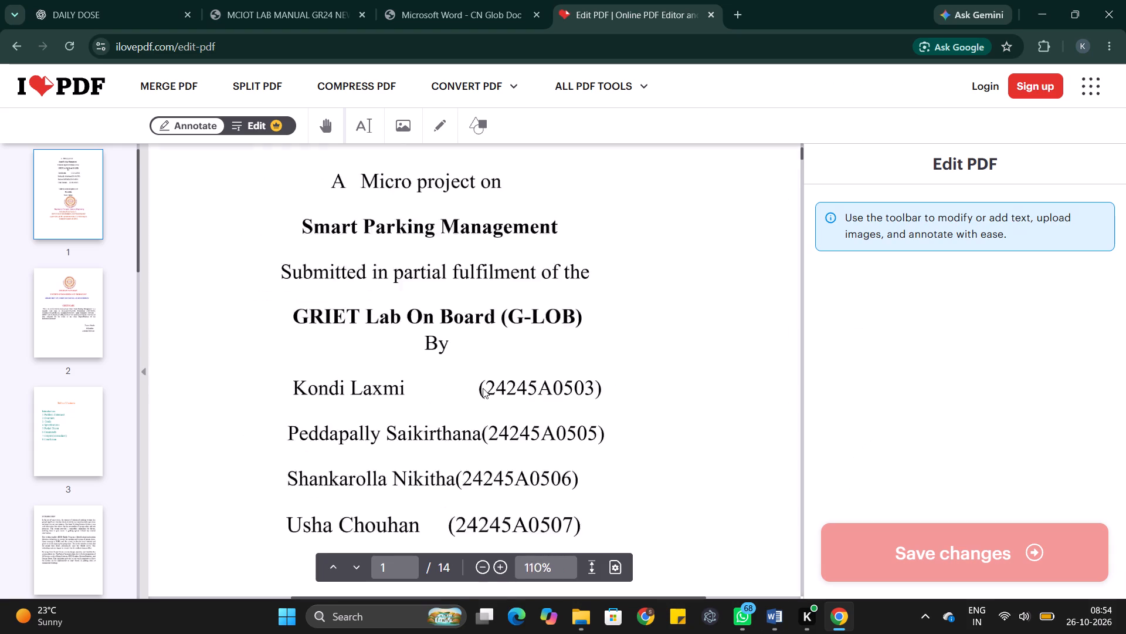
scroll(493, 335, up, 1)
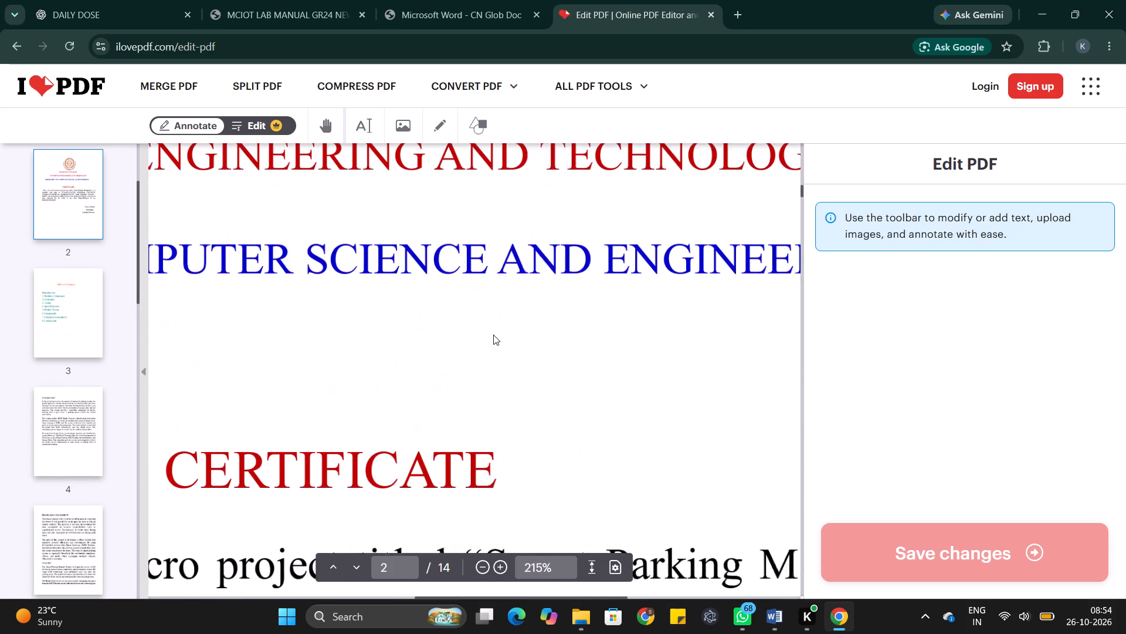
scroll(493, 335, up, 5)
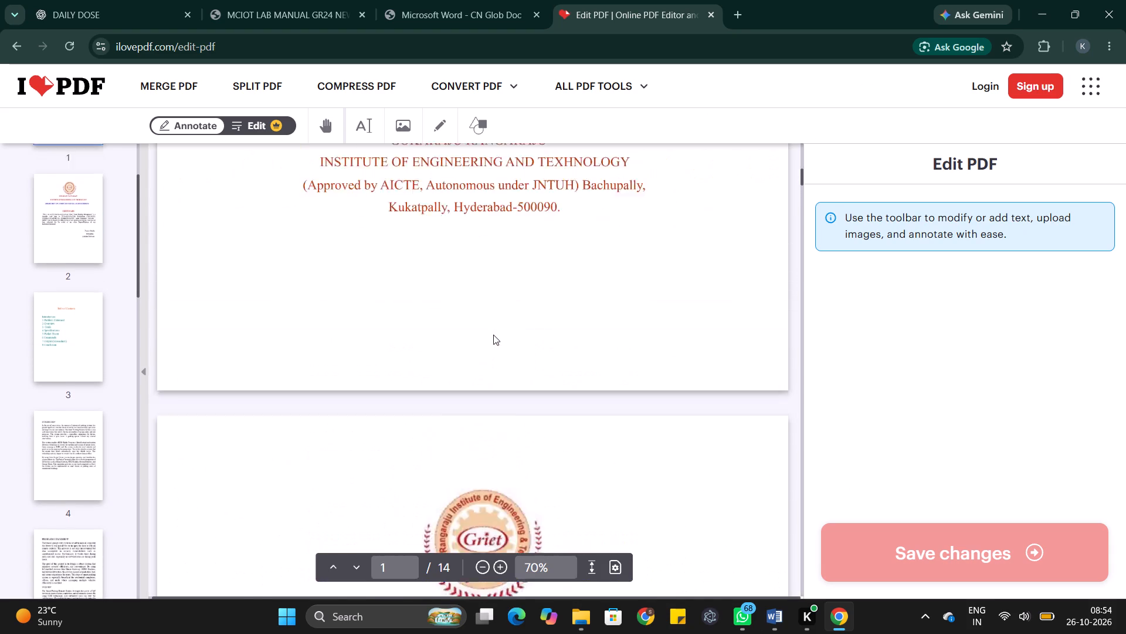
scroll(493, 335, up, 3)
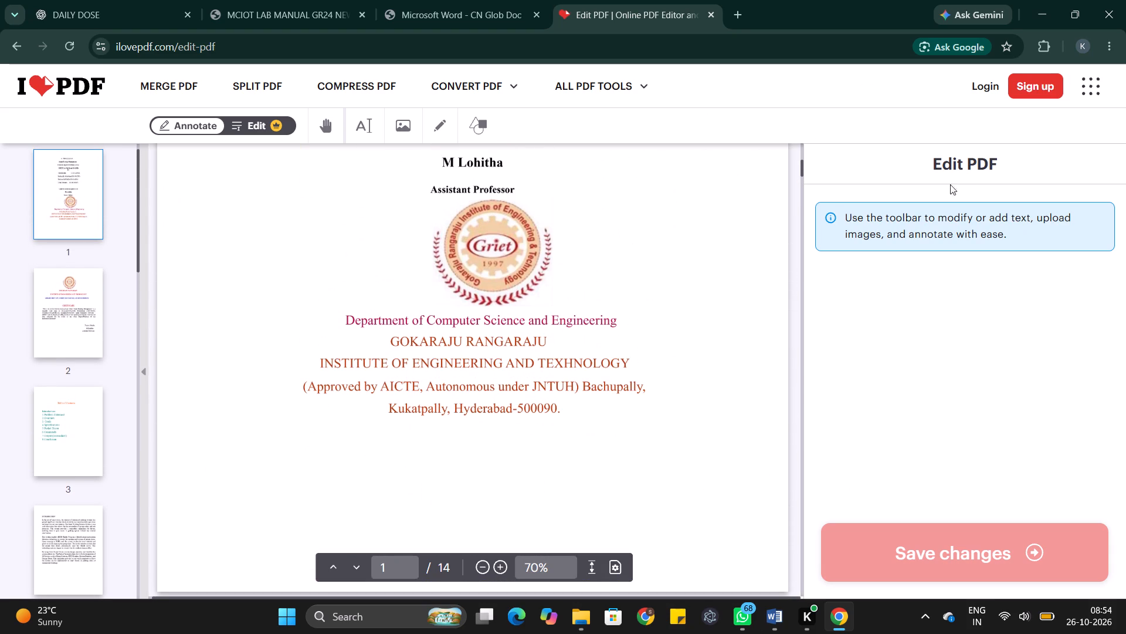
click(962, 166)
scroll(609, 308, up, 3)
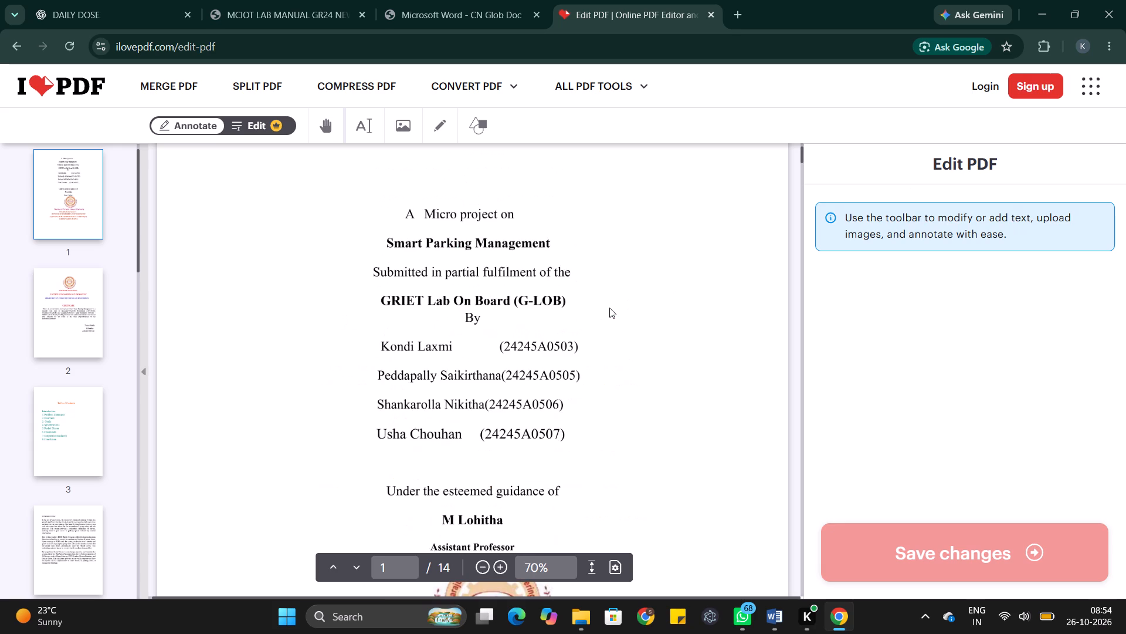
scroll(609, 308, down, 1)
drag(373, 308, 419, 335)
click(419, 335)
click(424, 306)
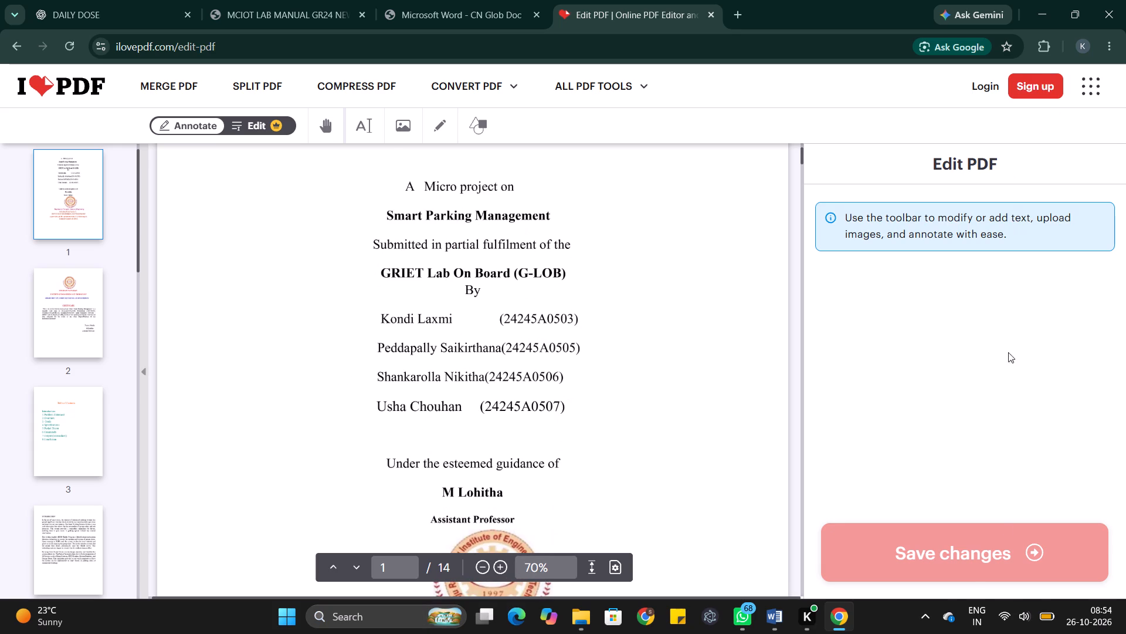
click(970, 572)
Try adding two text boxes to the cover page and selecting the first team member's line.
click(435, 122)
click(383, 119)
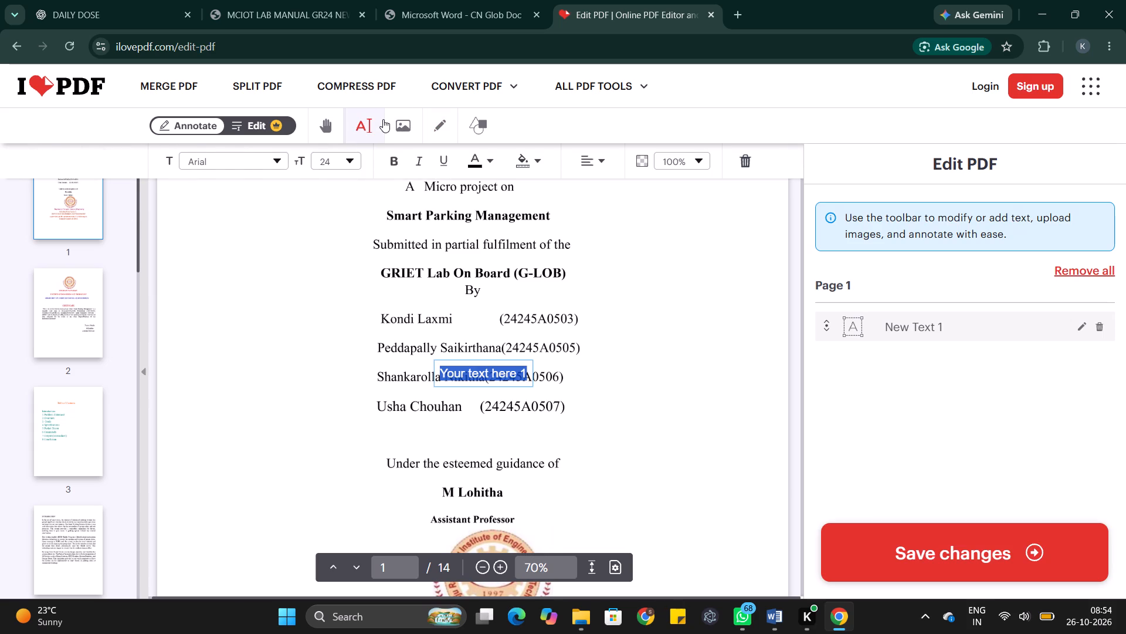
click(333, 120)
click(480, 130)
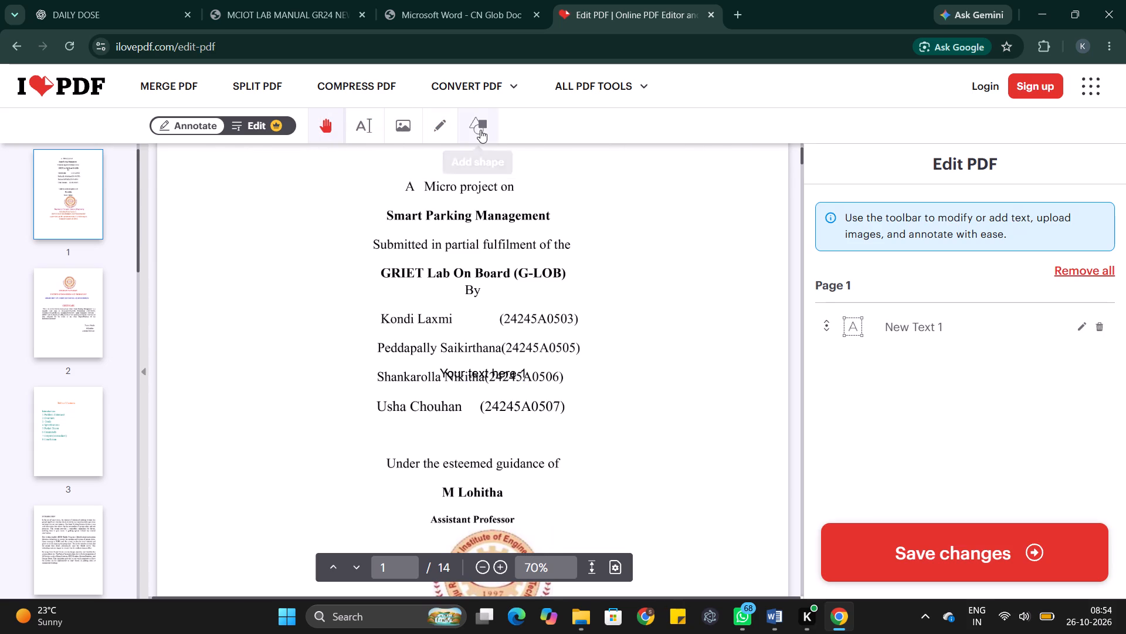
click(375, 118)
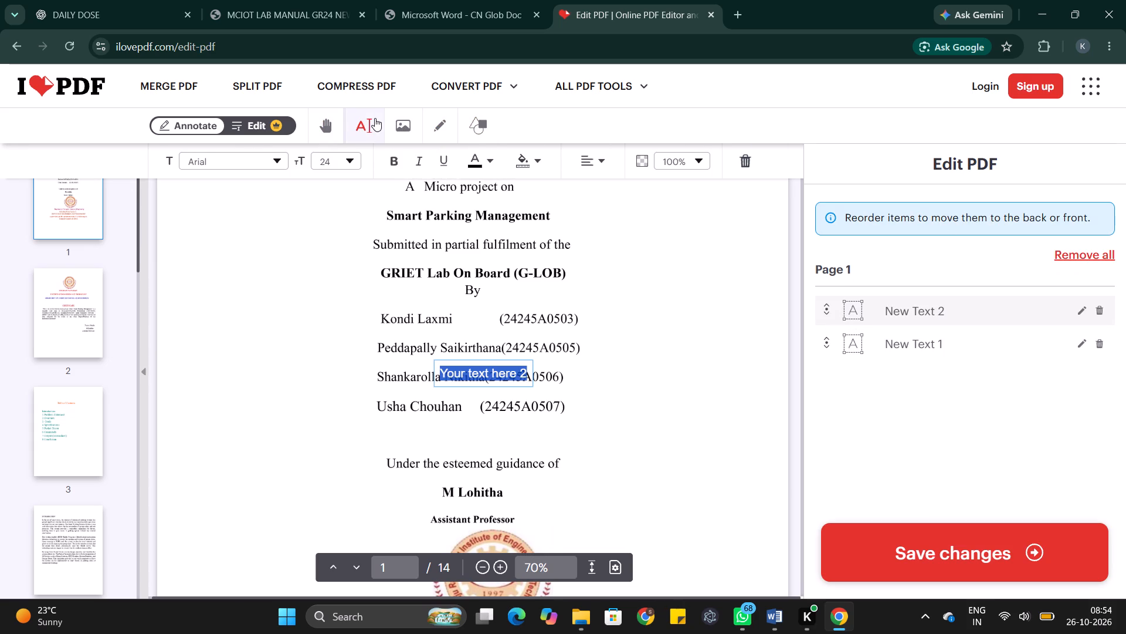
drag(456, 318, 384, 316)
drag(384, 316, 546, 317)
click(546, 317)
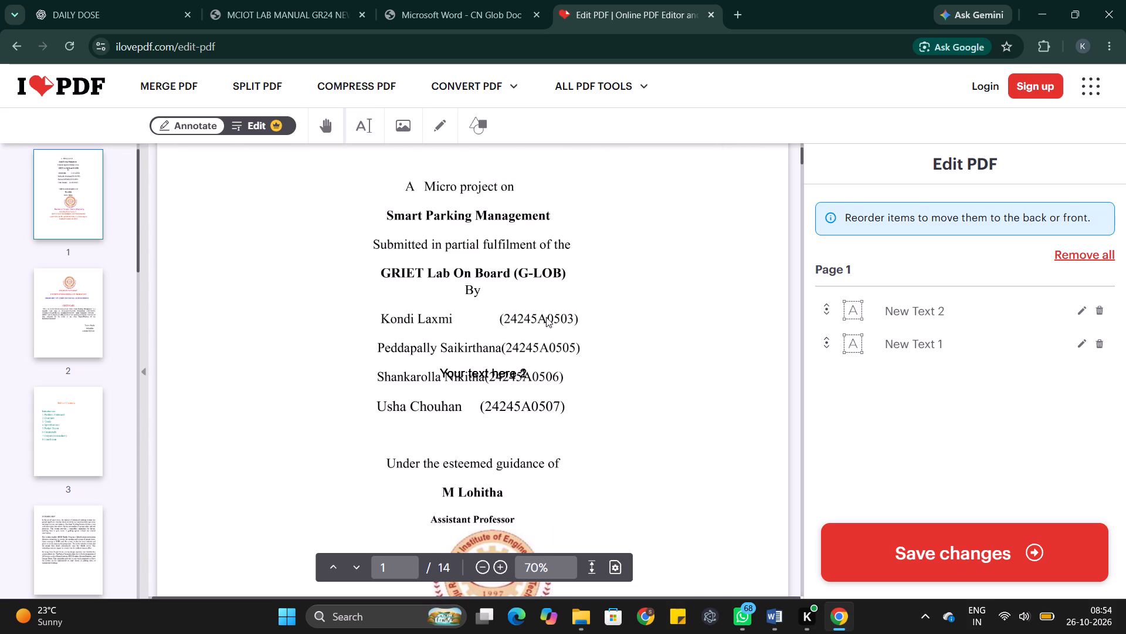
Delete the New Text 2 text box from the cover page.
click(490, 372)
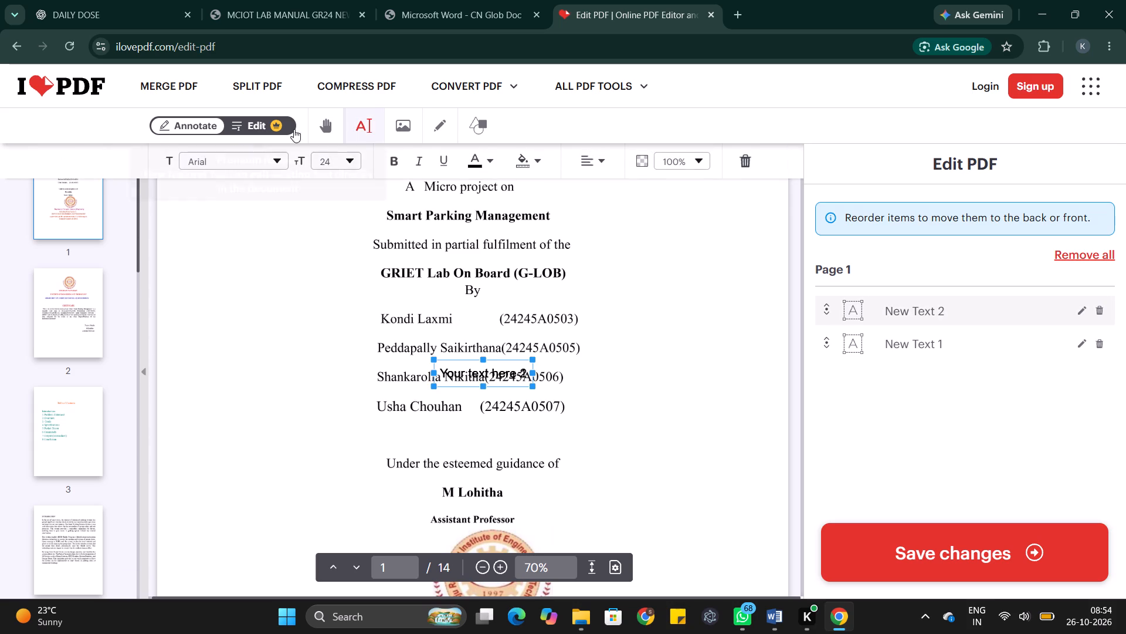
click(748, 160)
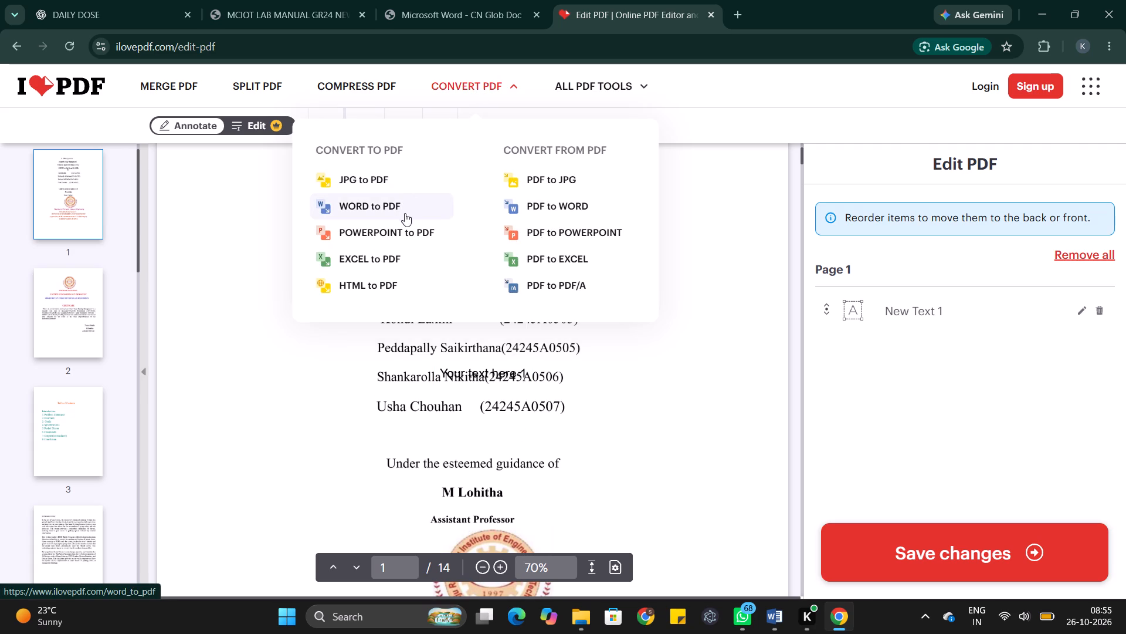
click(551, 207)
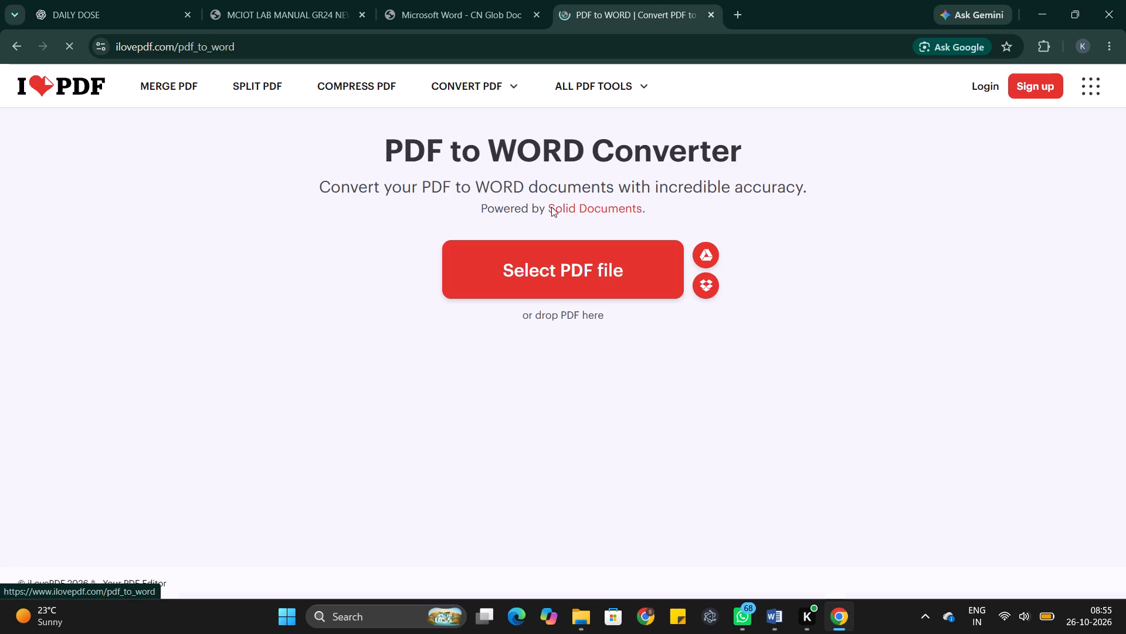
click(568, 274)
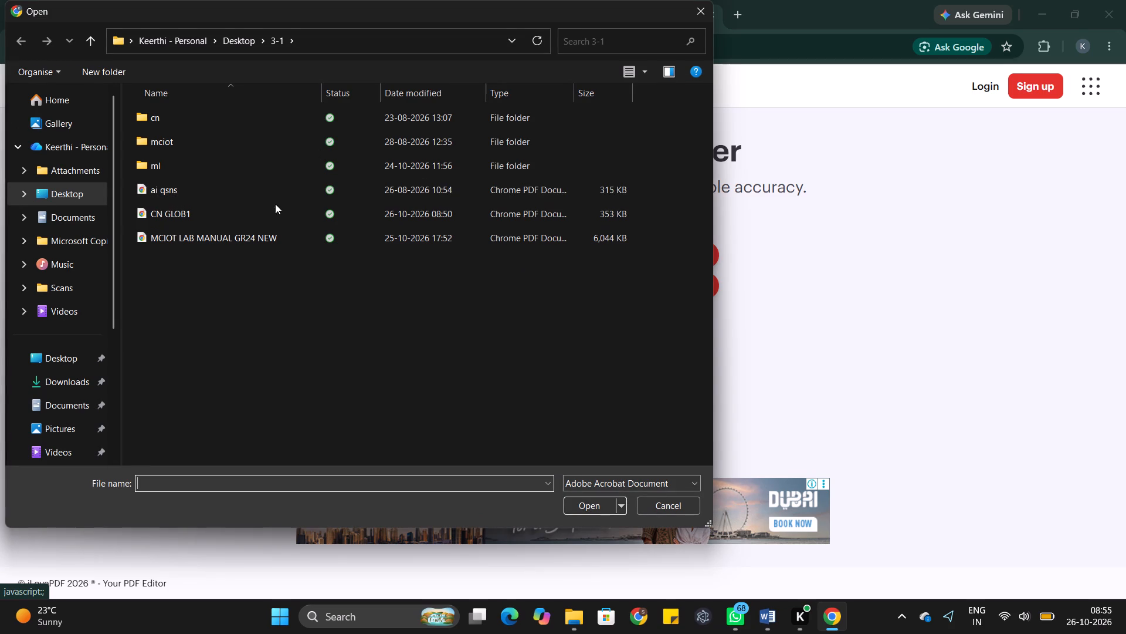
double_click(269, 215)
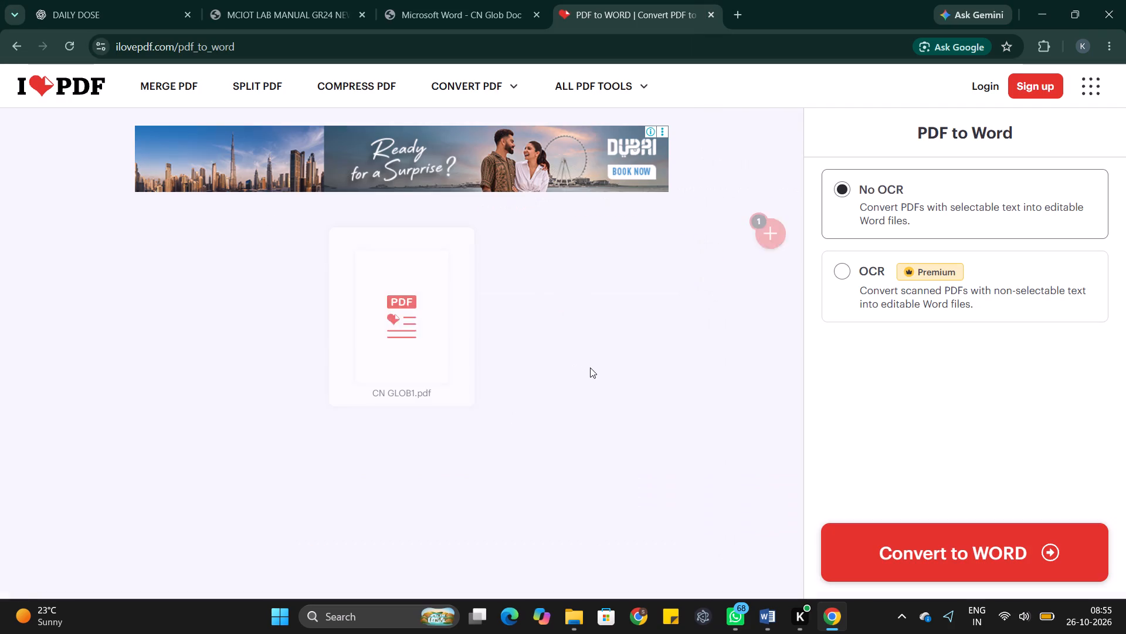
click(951, 559)
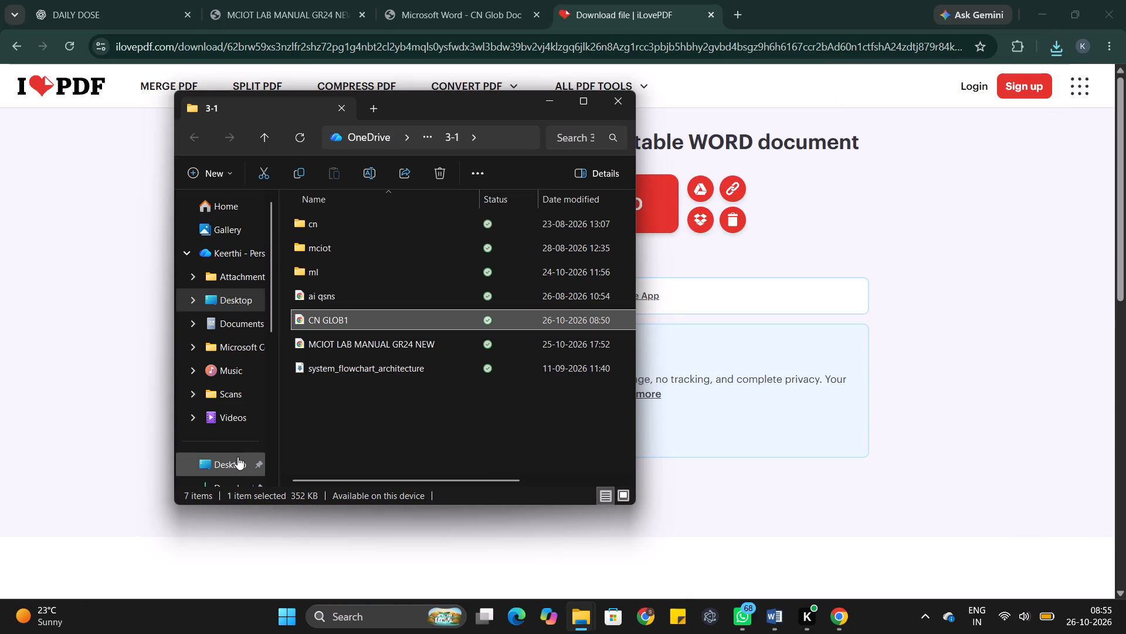
scroll(238, 457, down, 1)
scroll(228, 399, down, 1)
click(216, 416)
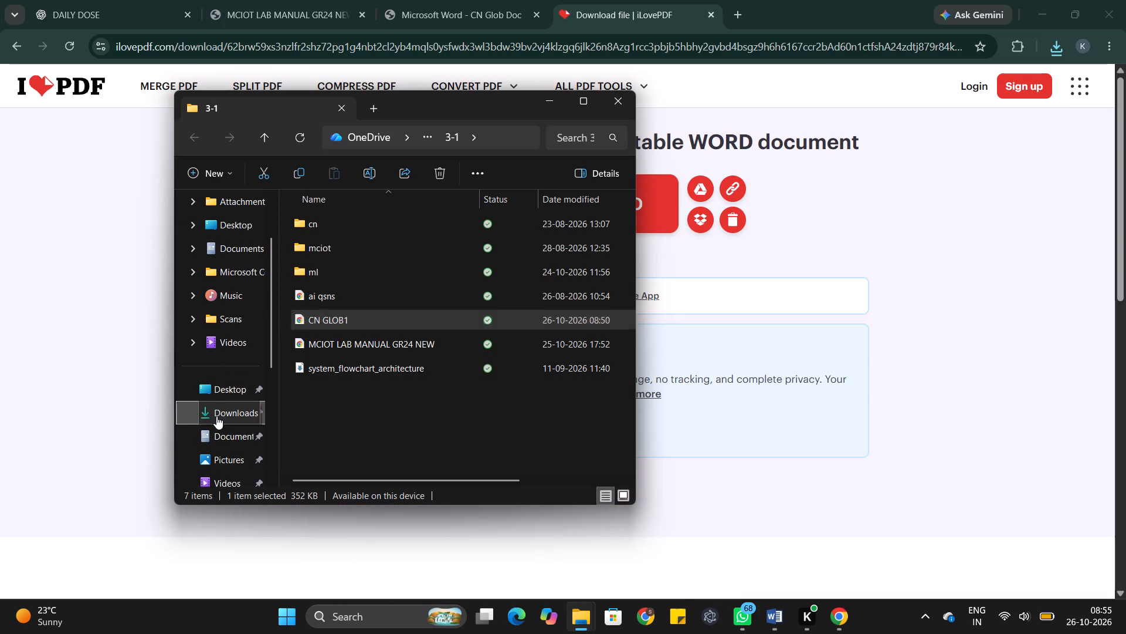
double_click(378, 248)
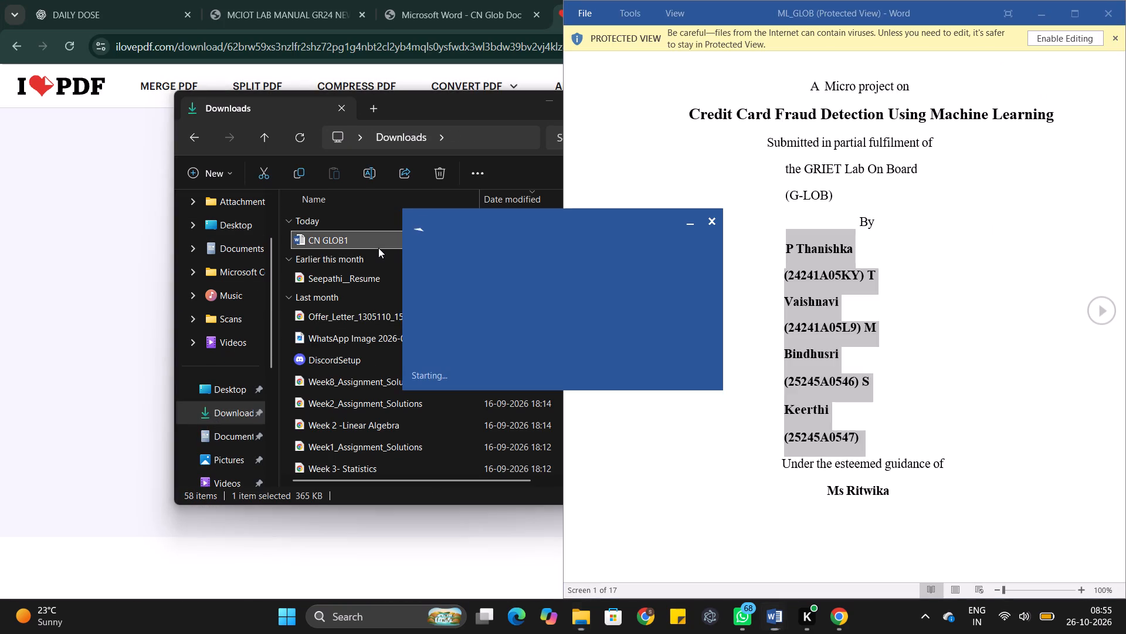
scroll(721, 285, up, 7)
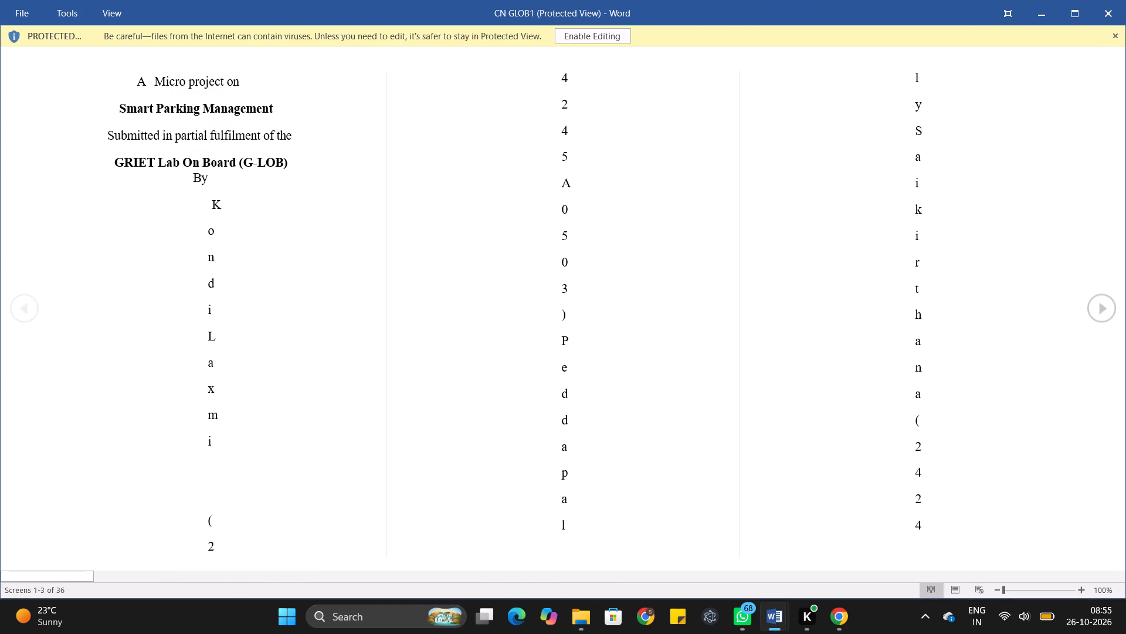
Look through the converted report from the cover page to the conclusion to check how the layout came out.
ctrl+scroll(721, 285, down, 4)
scroll(721, 285, right, 3)
key(ctrl+minus)
key(ctrl+minus)
key(ctrl+minus)
key(ctrl+minus)
ctrl+scroll(618, 271, down, 4)
ctrl+scroll(618, 271, up, 6)
ctrl+scroll(618, 271, down, 7)
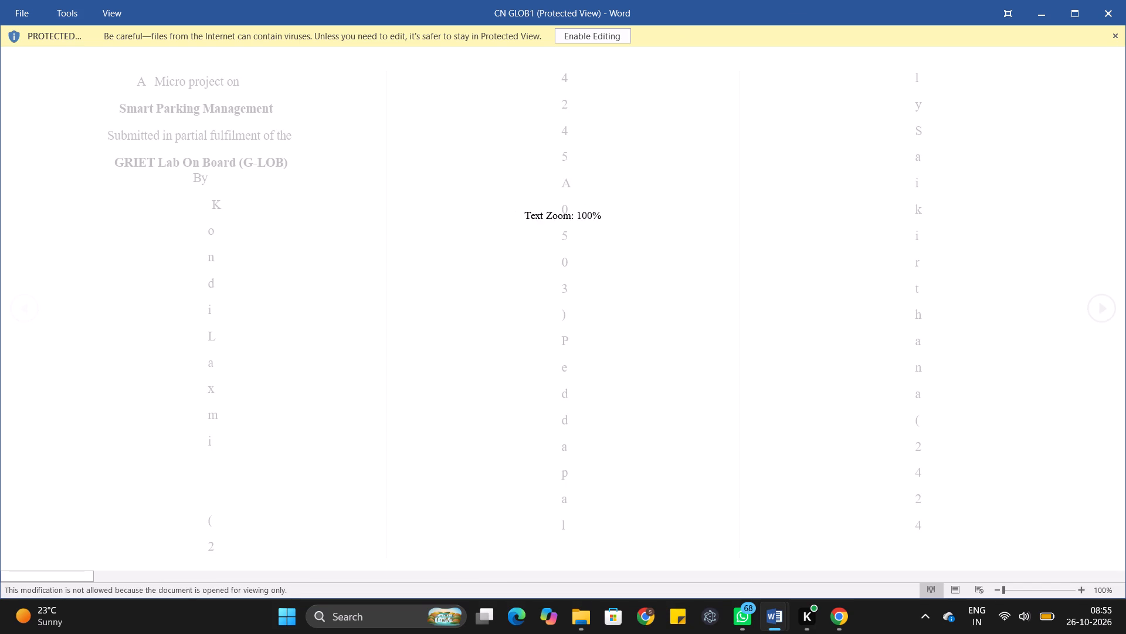
ctrl+scroll(618, 271, down, 16)
key(Right)
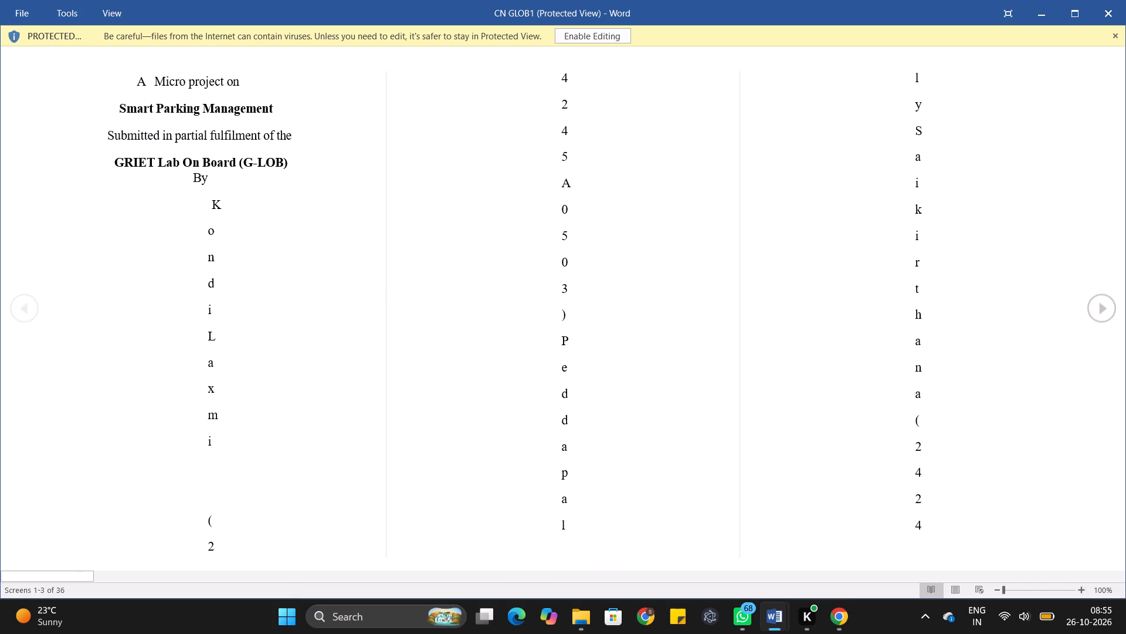
key(Right)
key(Right)
key(Right)
key(Right)
key(Right)
key(Right)
key(Right)
key(Right)
key(Right)
key(Right)
key(Right)
key(Right)
key(Right)
key(Right)
key(Right)
key(Right)
key(Right)
key(Right)
key(Right)
key(Right)
key(Right)
key(Right)
key(Right)
key(Right)
key(Right)
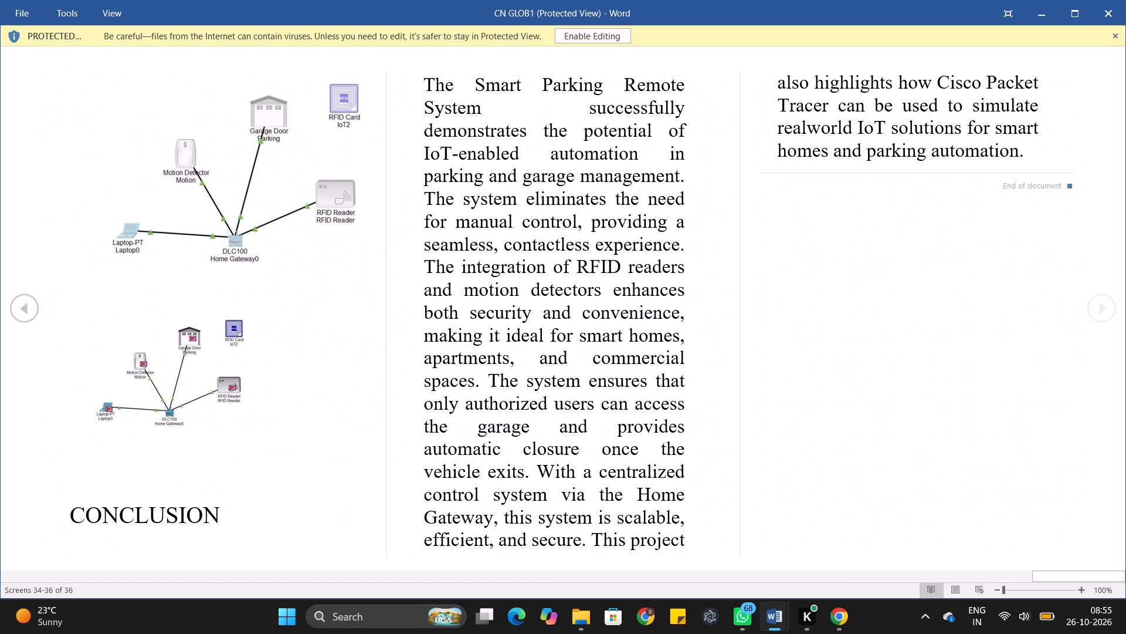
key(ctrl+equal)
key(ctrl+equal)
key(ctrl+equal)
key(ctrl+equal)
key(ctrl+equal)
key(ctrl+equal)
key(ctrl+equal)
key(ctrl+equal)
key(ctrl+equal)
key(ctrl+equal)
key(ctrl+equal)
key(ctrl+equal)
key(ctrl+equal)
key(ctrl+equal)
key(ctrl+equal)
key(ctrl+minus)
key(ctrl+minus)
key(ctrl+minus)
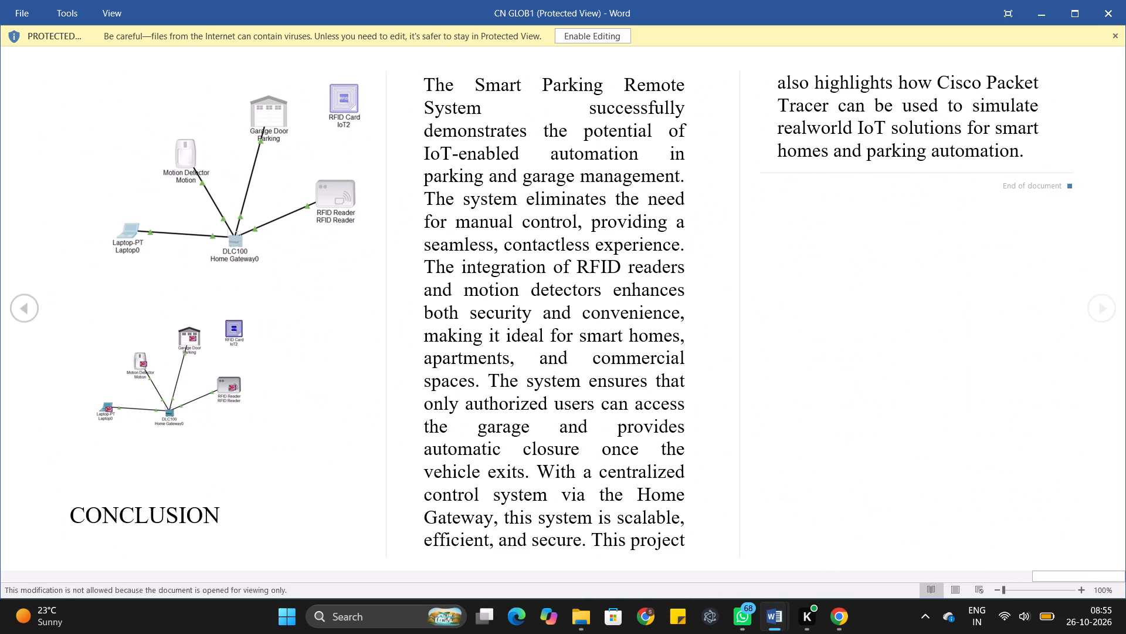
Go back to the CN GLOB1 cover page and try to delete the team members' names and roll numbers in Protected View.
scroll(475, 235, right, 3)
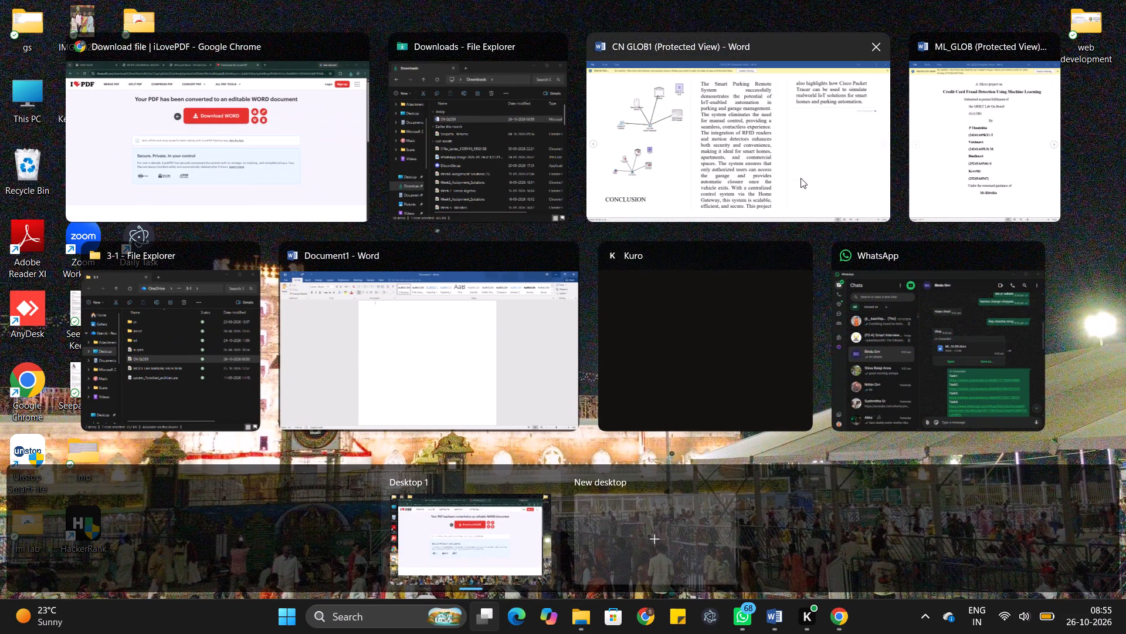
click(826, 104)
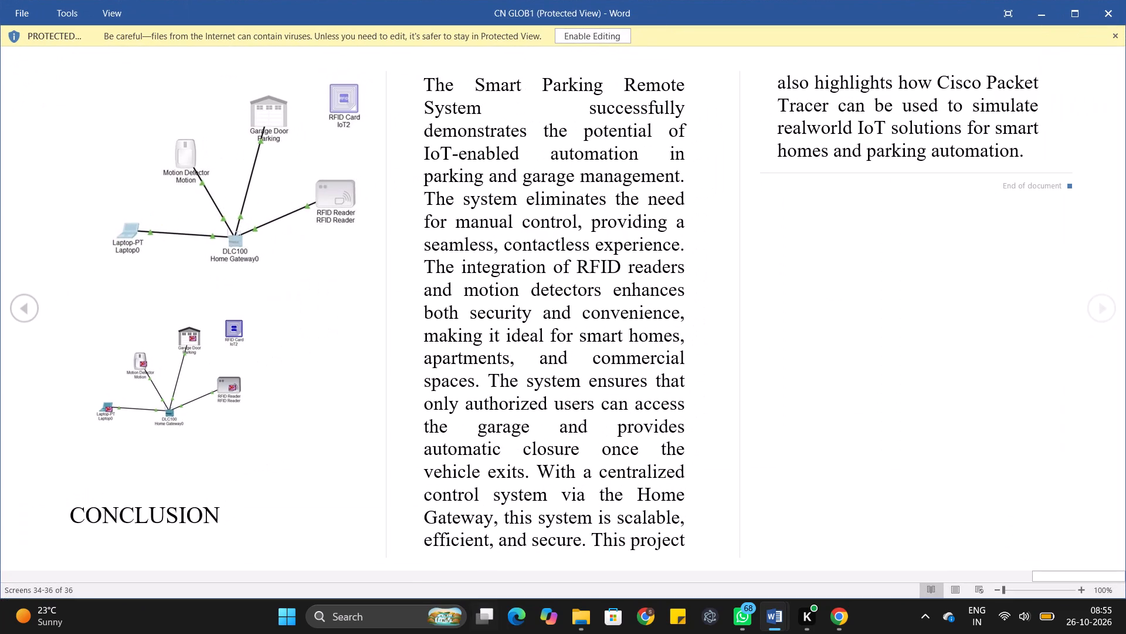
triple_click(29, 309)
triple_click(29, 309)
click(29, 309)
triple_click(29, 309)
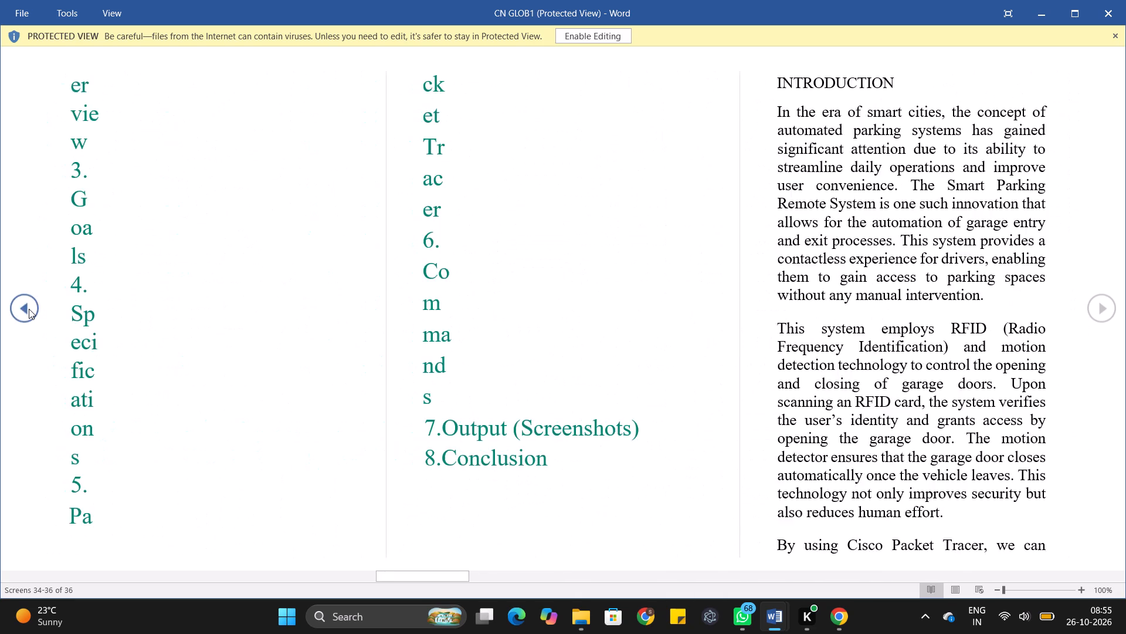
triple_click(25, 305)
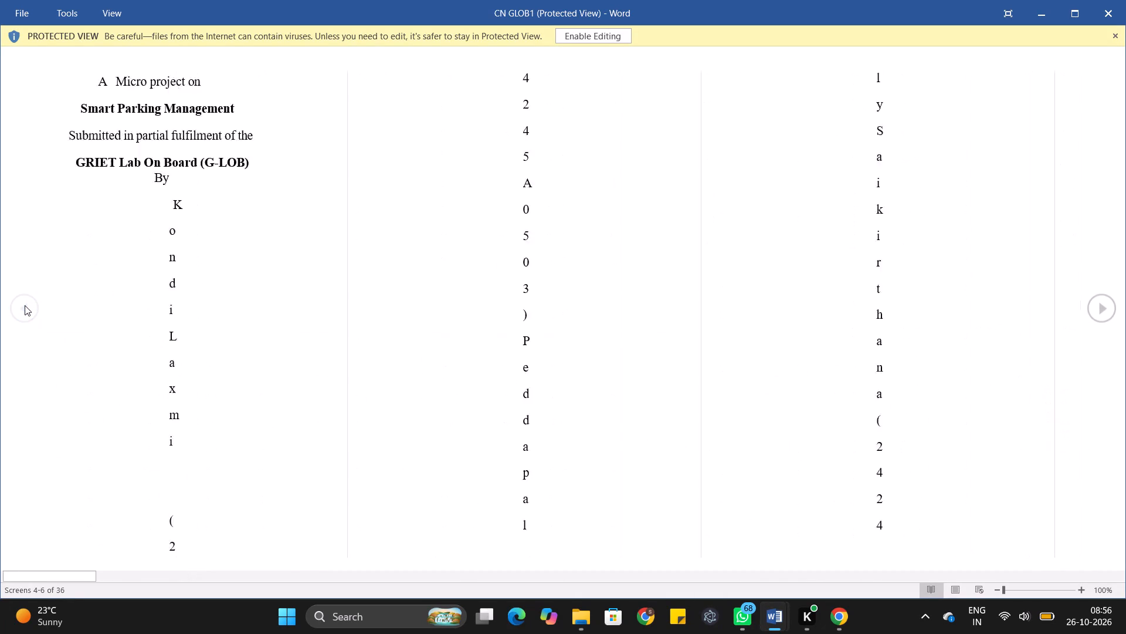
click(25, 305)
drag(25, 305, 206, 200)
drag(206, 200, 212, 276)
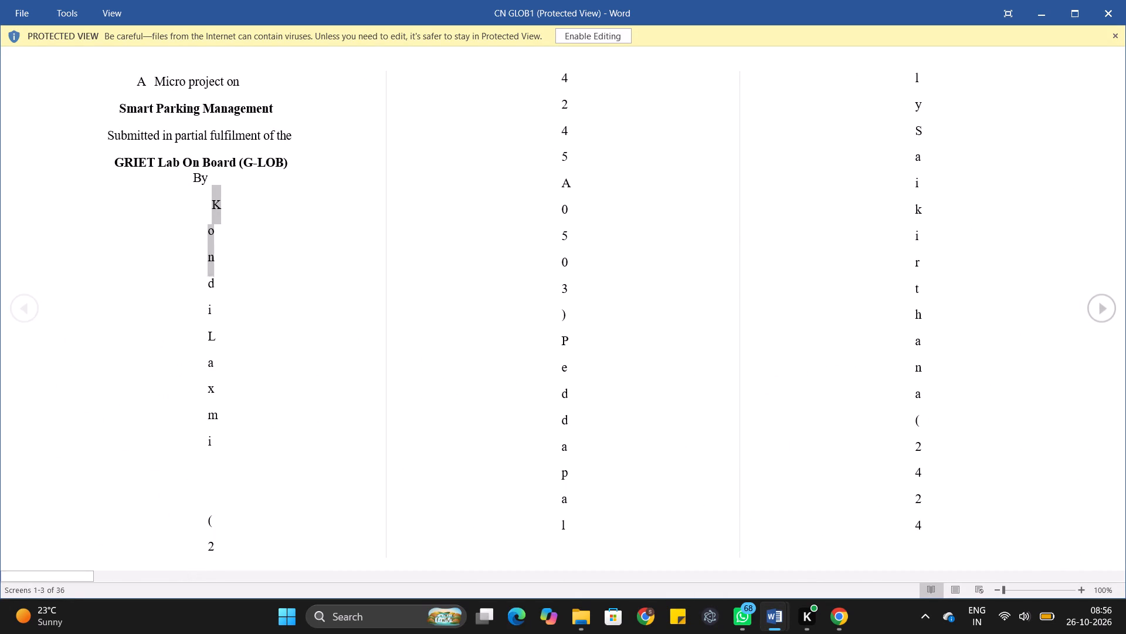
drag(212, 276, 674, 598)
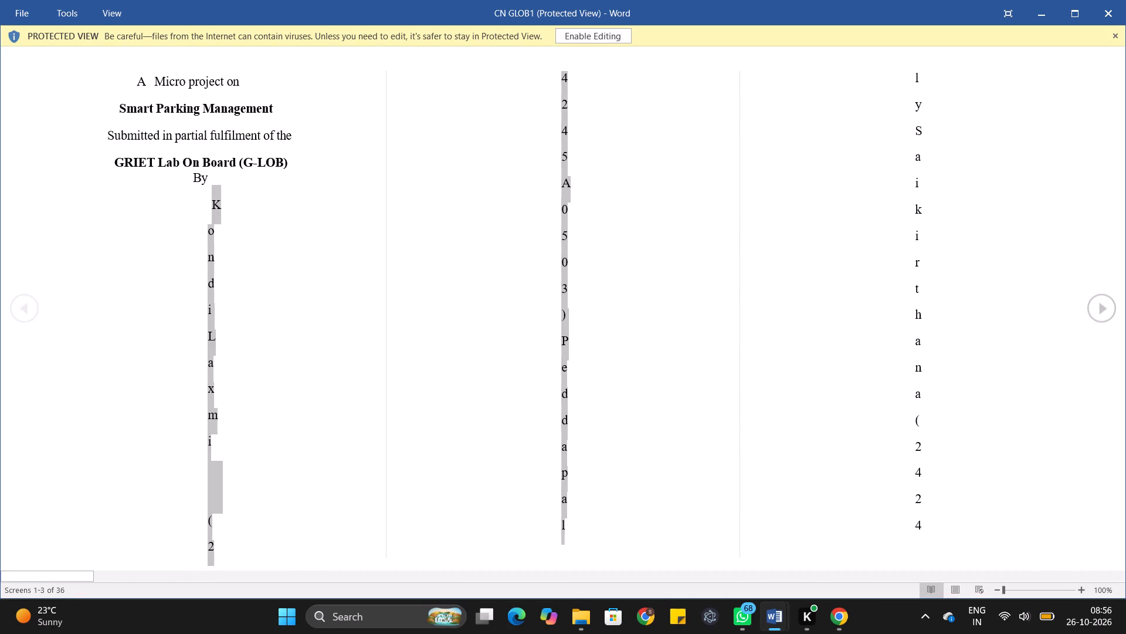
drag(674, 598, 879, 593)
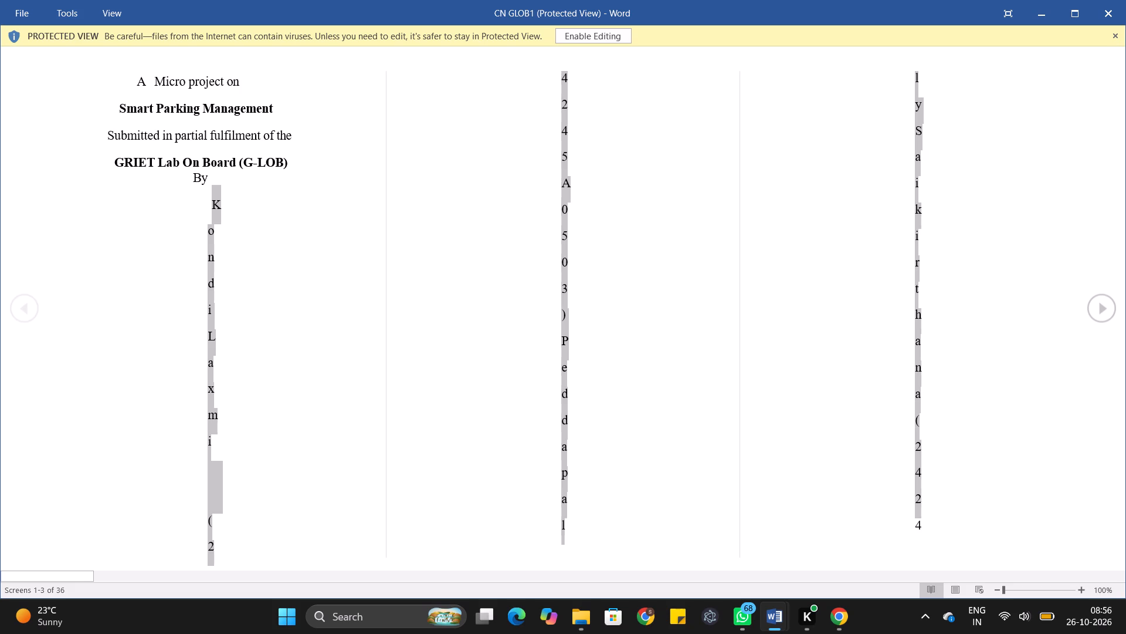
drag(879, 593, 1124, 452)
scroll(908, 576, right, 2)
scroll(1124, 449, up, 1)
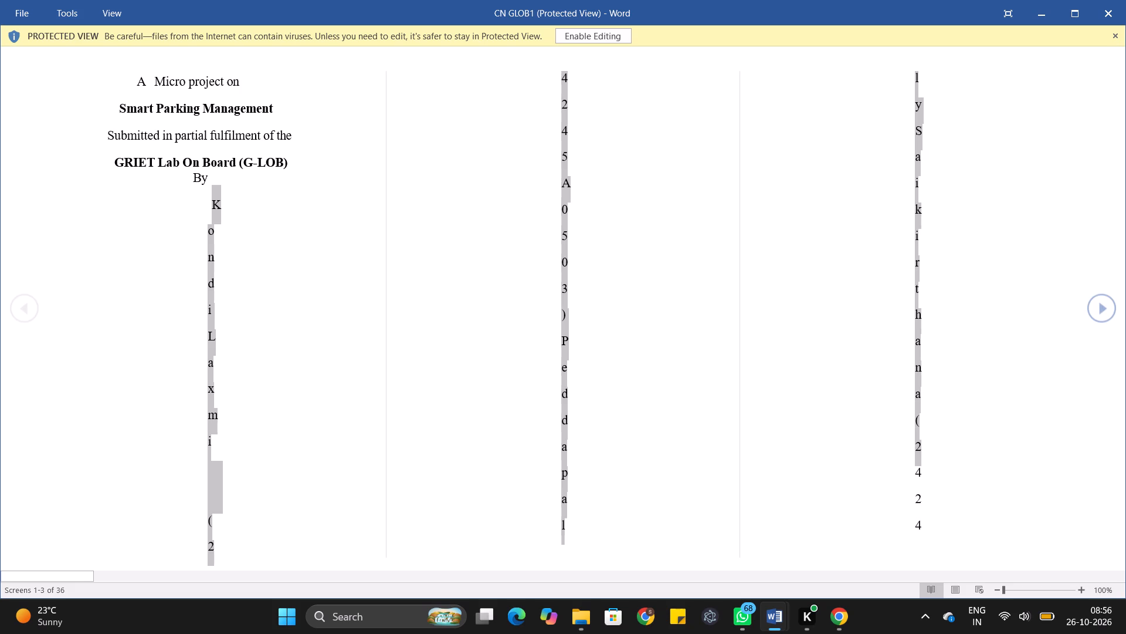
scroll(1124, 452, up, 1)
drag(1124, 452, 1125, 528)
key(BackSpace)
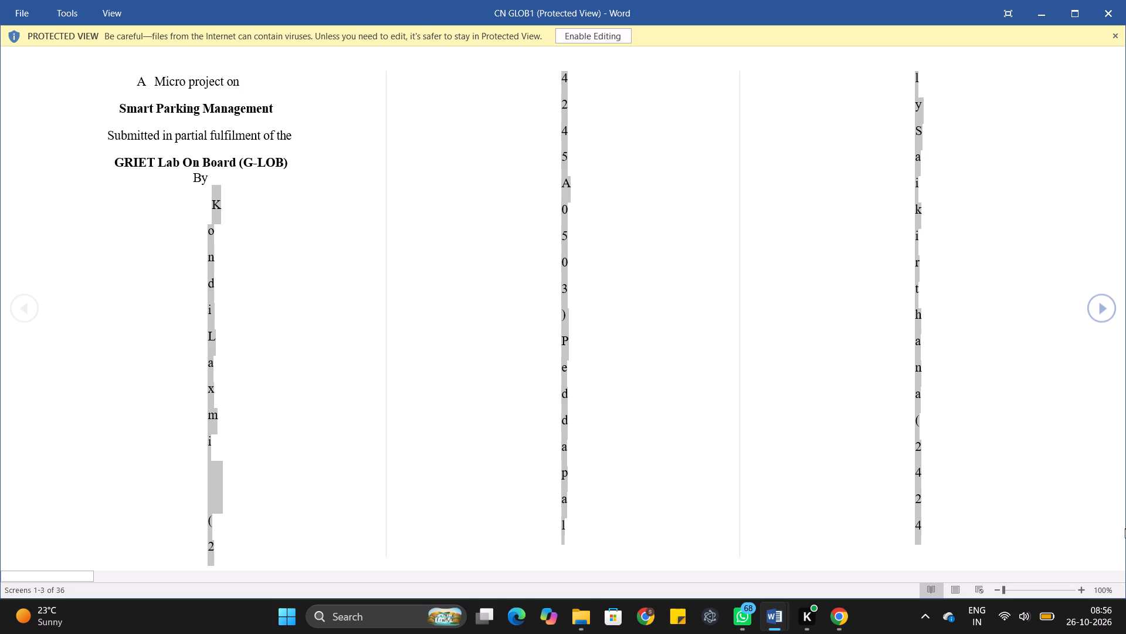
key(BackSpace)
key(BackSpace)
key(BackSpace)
Enable editing of the CN GLOB1 document.
click(602, 34)
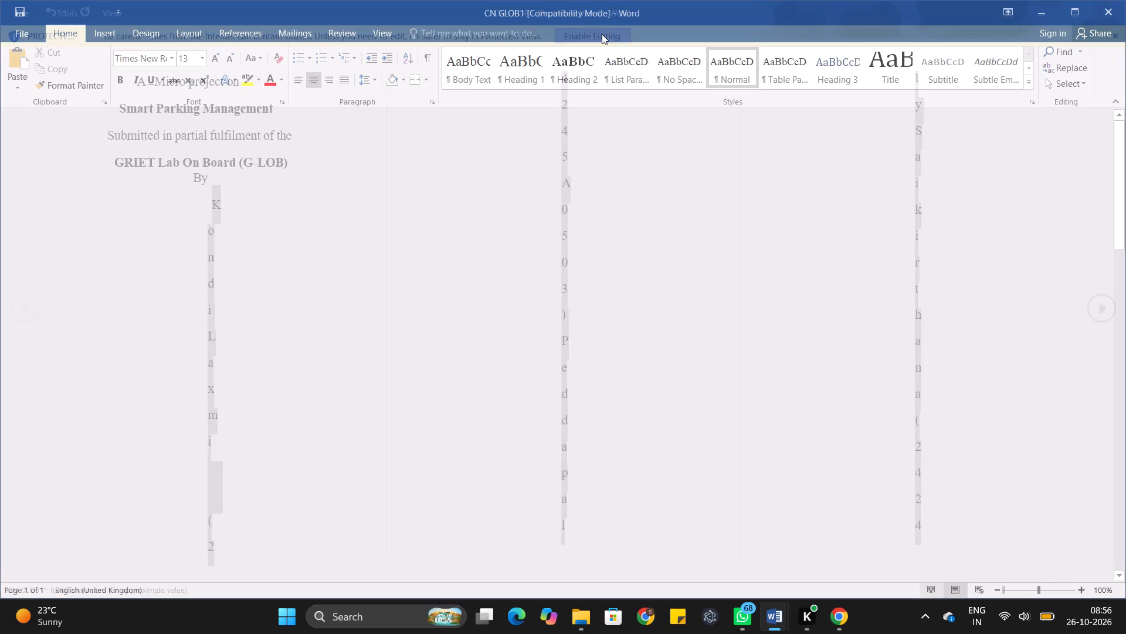
Replace the four team member lines under "By" on the cover page with the copied team members' names and roll numbers.
scroll(493, 268, up, 1)
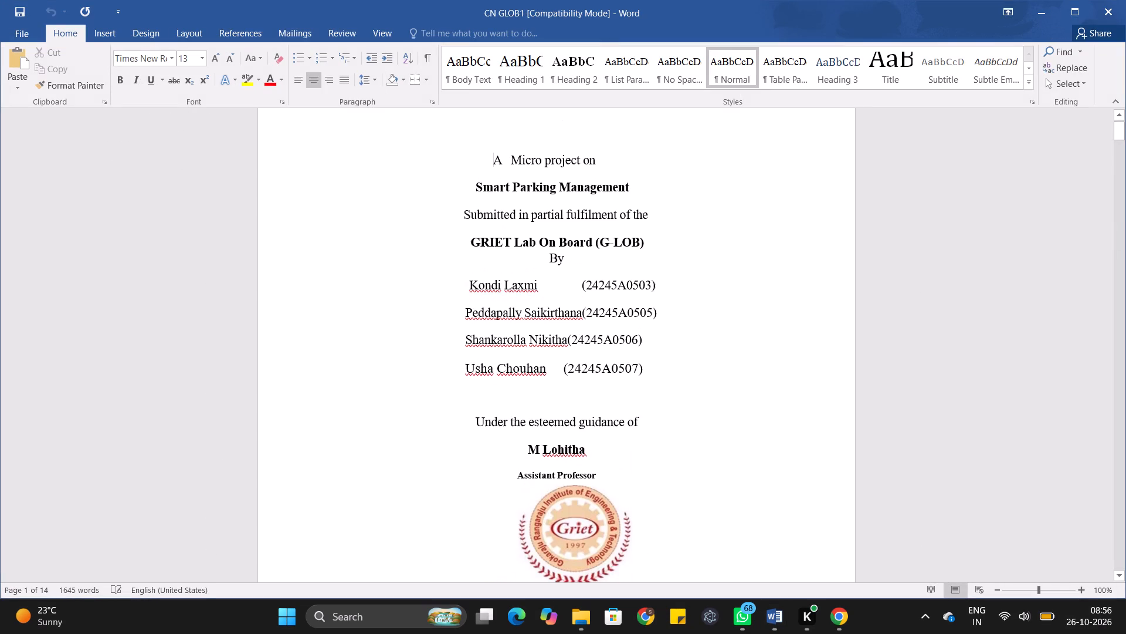
scroll(493, 268, up, 1)
drag(462, 322, 616, 427)
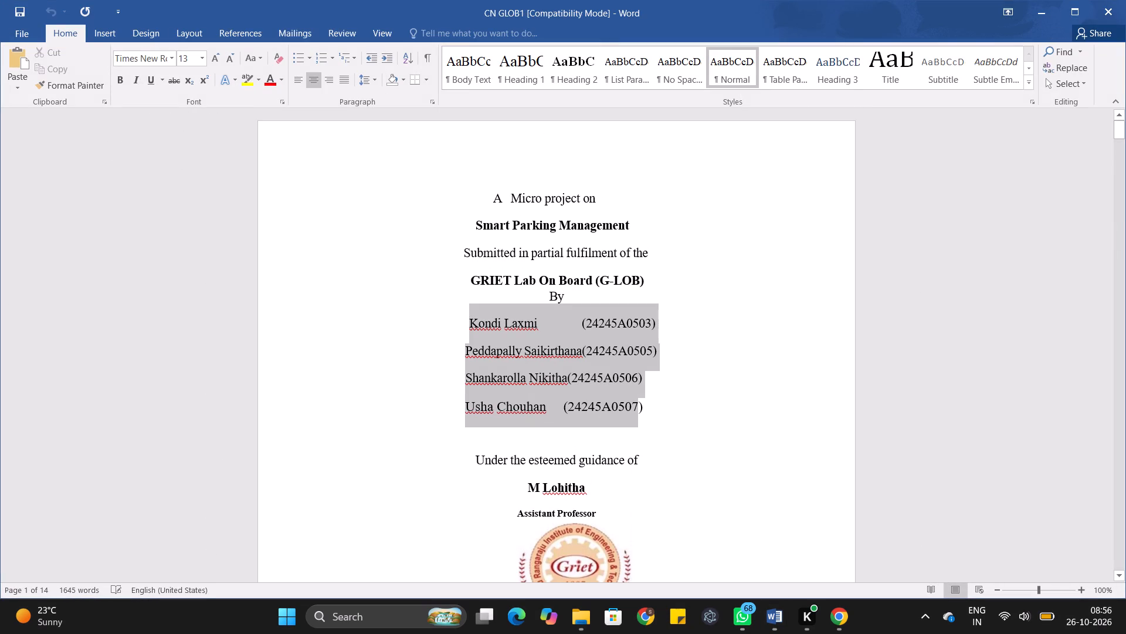
drag(616, 427, 630, 425)
click(648, 432)
drag(650, 423, 463, 332)
key(ctrl+v)
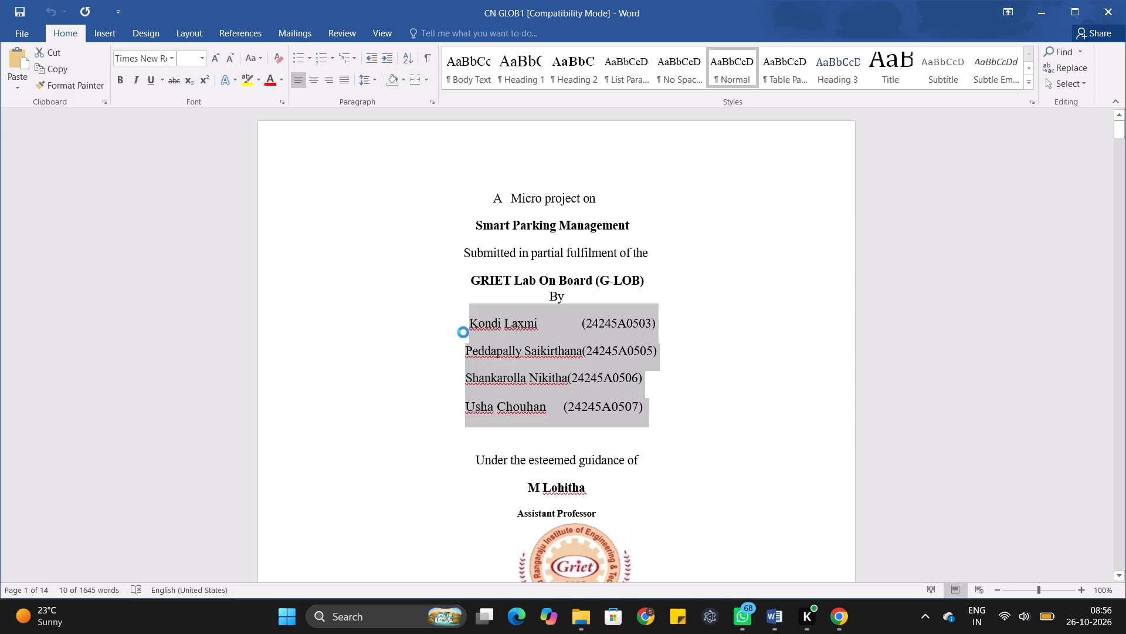
click(677, 377)
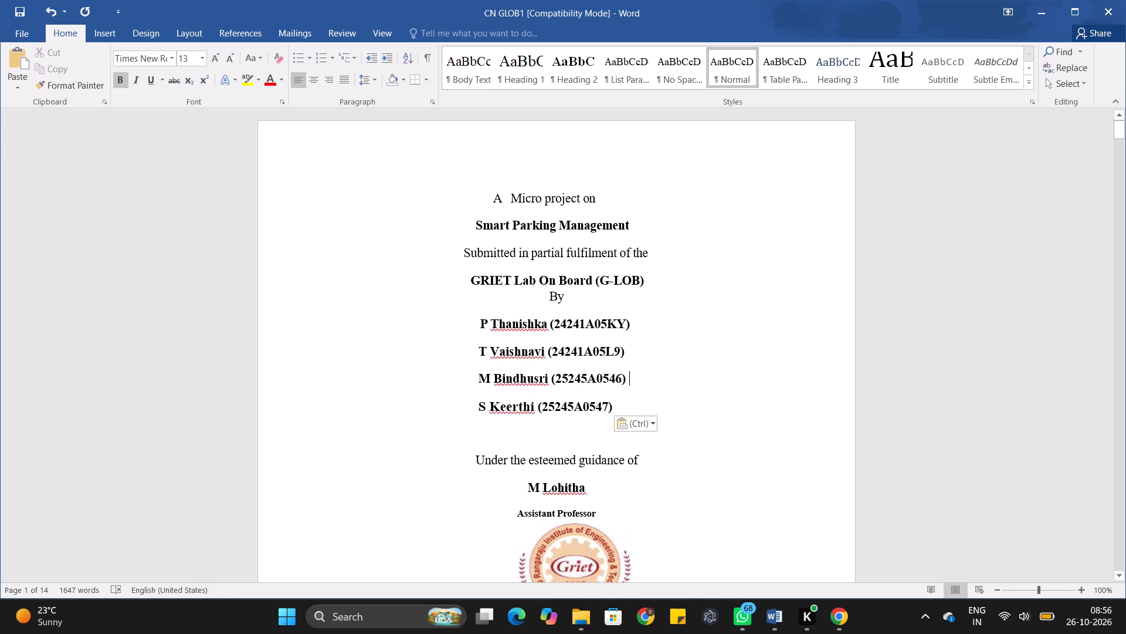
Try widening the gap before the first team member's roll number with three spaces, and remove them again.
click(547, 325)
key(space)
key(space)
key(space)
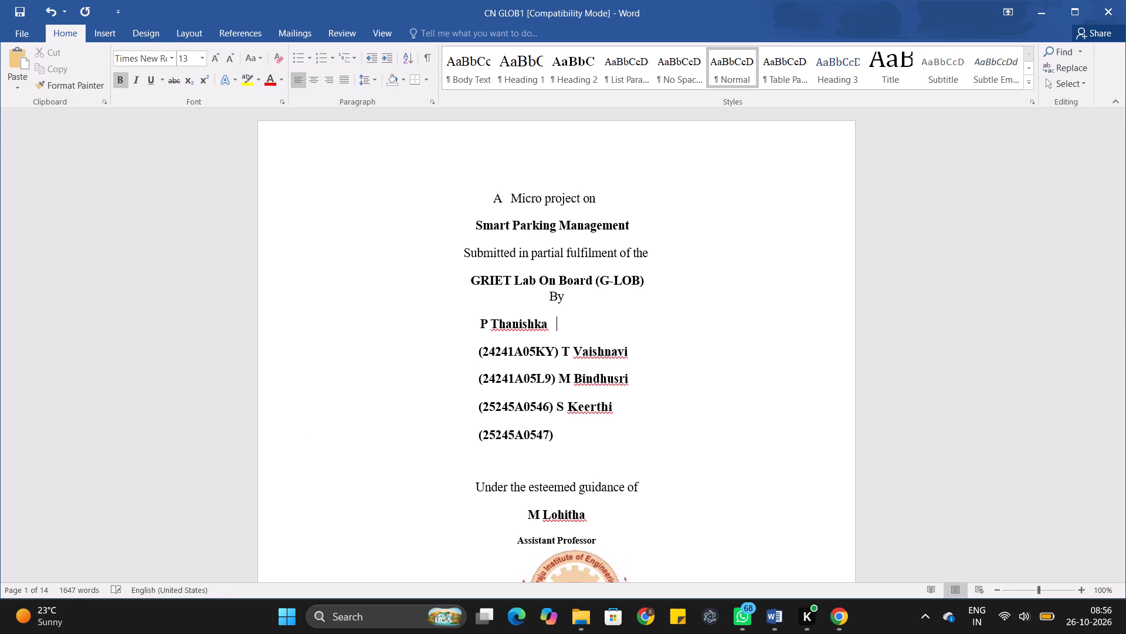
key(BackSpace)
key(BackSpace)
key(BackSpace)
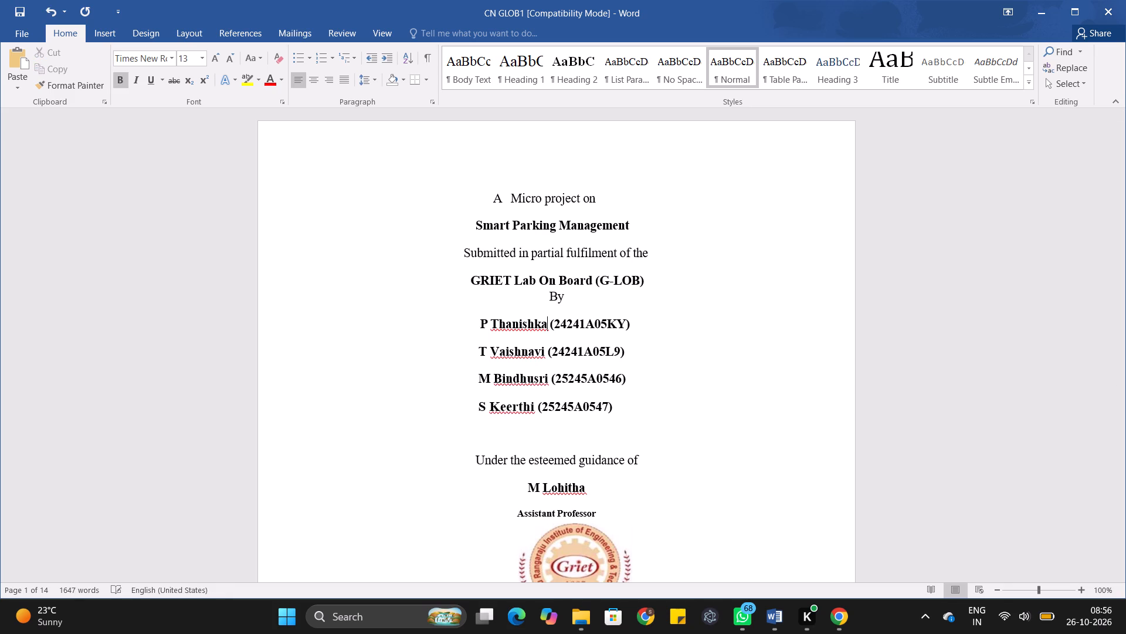
Add four spaces between the fourth team member's name and roll number to line it up with the others.
click(537, 406)
key(space)
key(space)
key(space)
key(space)
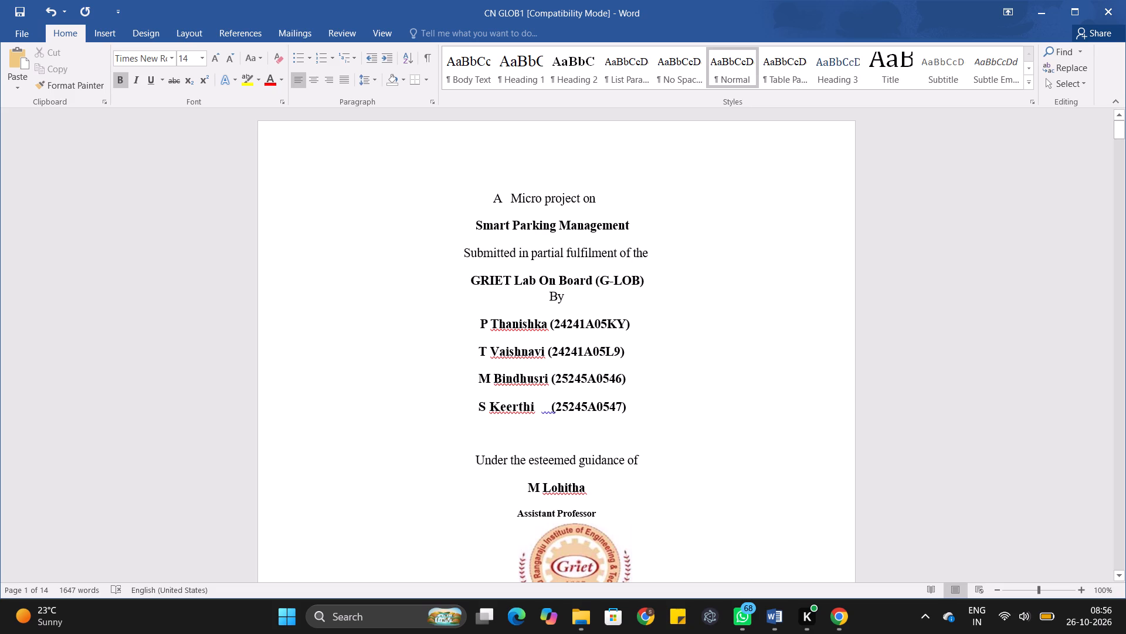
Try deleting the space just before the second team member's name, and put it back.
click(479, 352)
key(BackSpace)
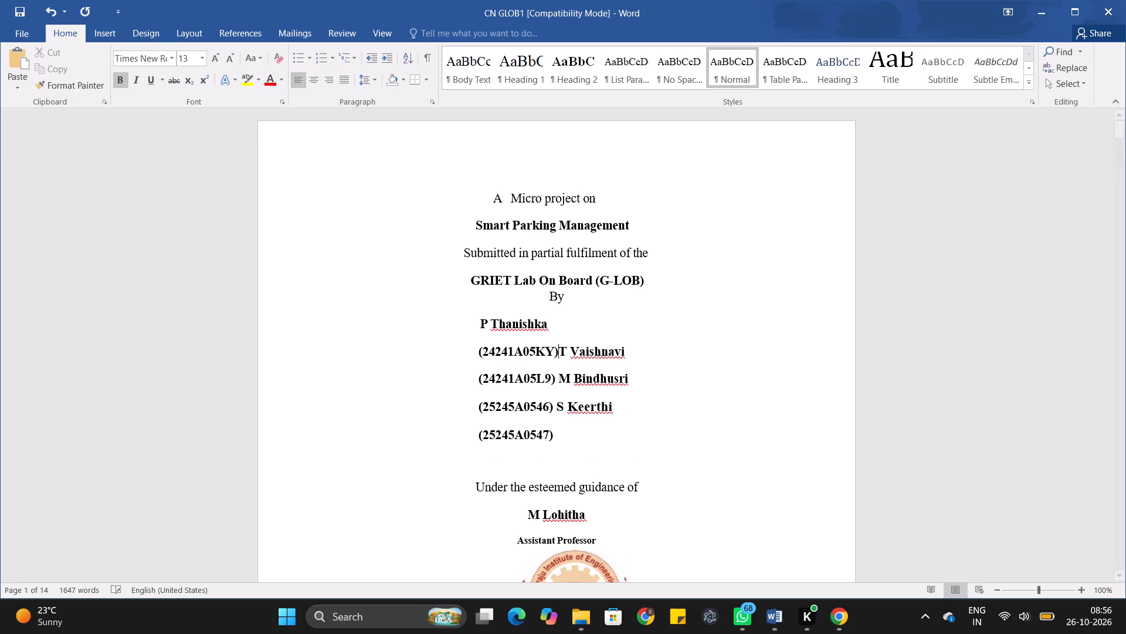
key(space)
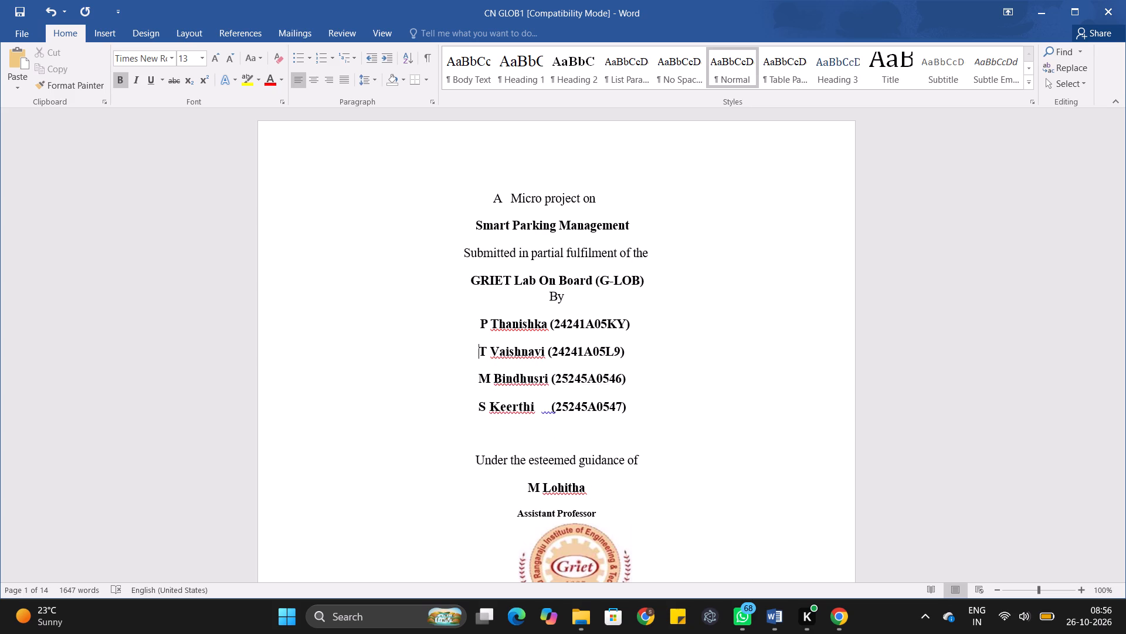
Remove the extra space in front of the first team member's name so the line starts flush with the others.
drag(477, 326, 483, 332)
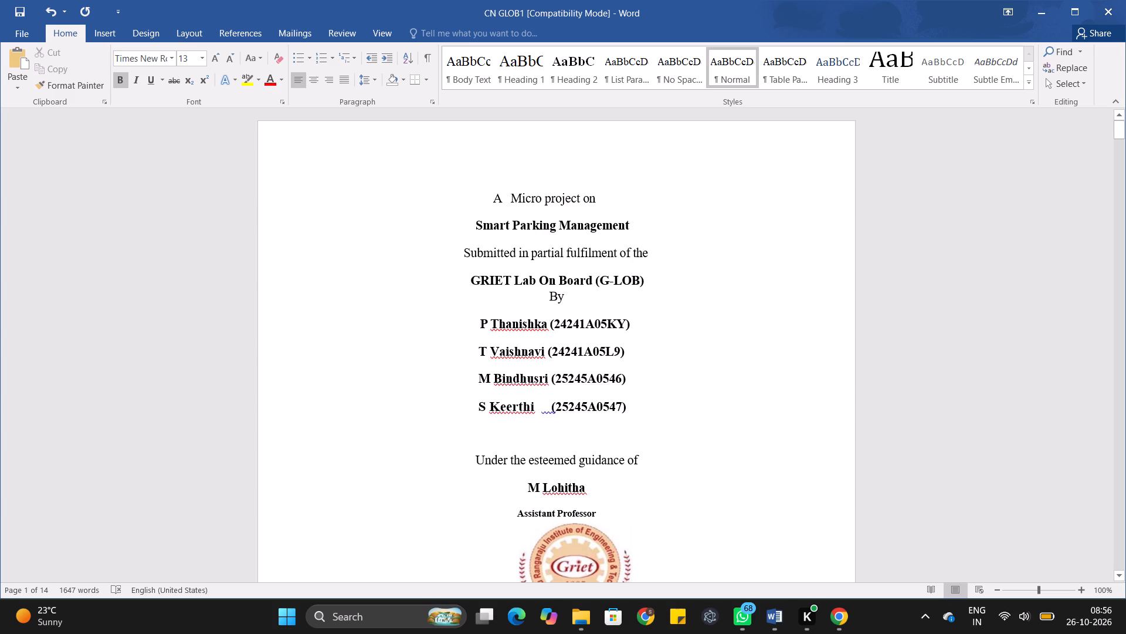
drag(483, 332, 574, 417)
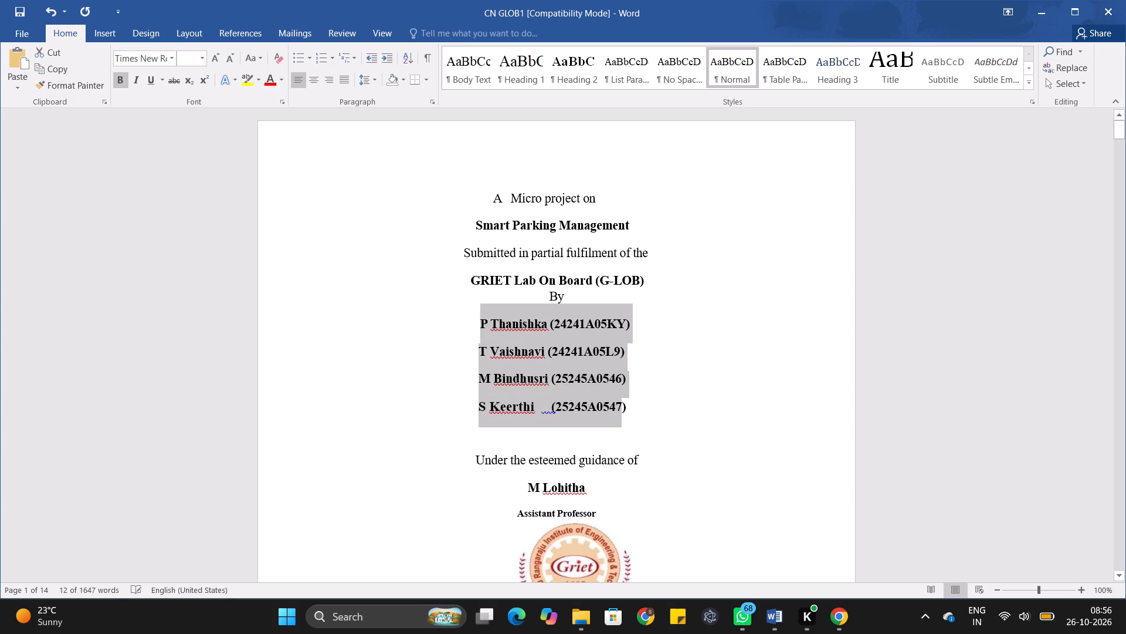
click(479, 325)
key(BackSpace)
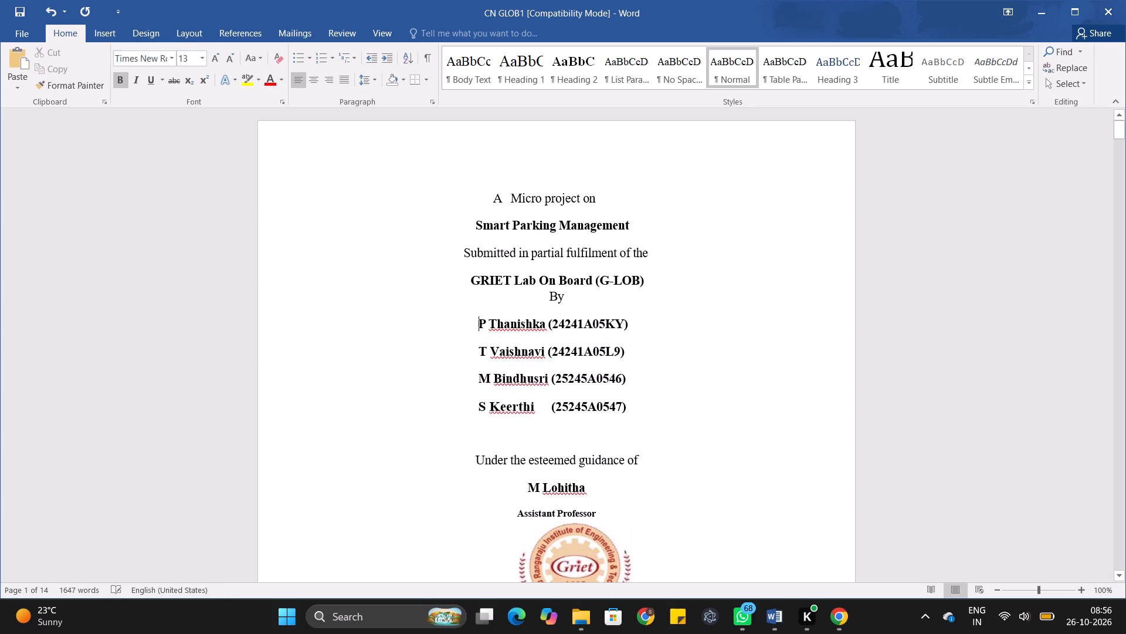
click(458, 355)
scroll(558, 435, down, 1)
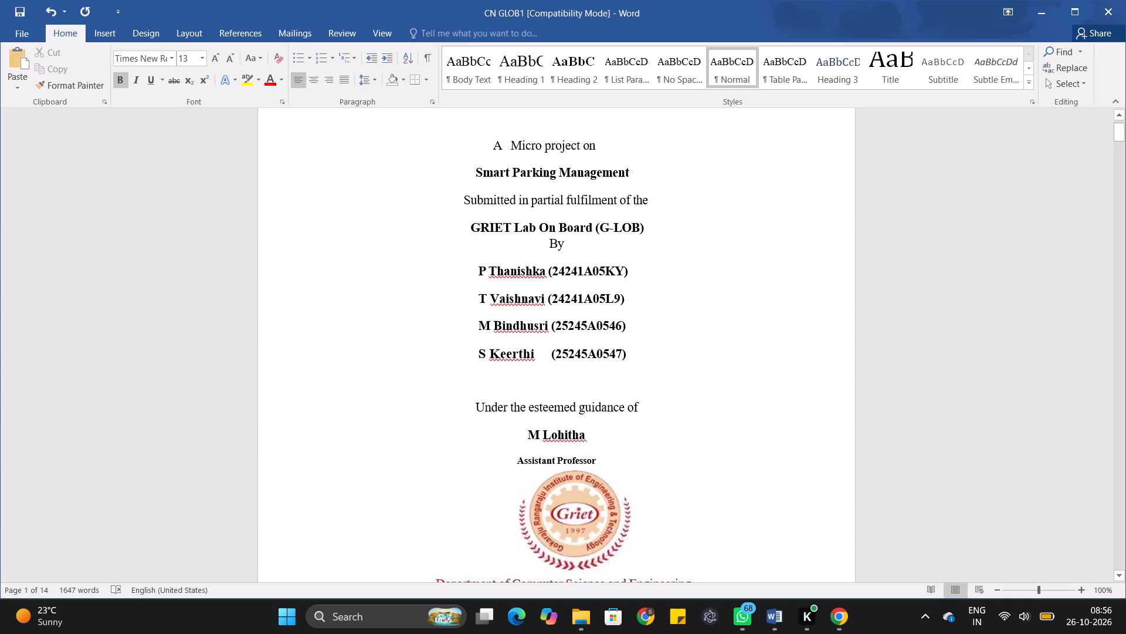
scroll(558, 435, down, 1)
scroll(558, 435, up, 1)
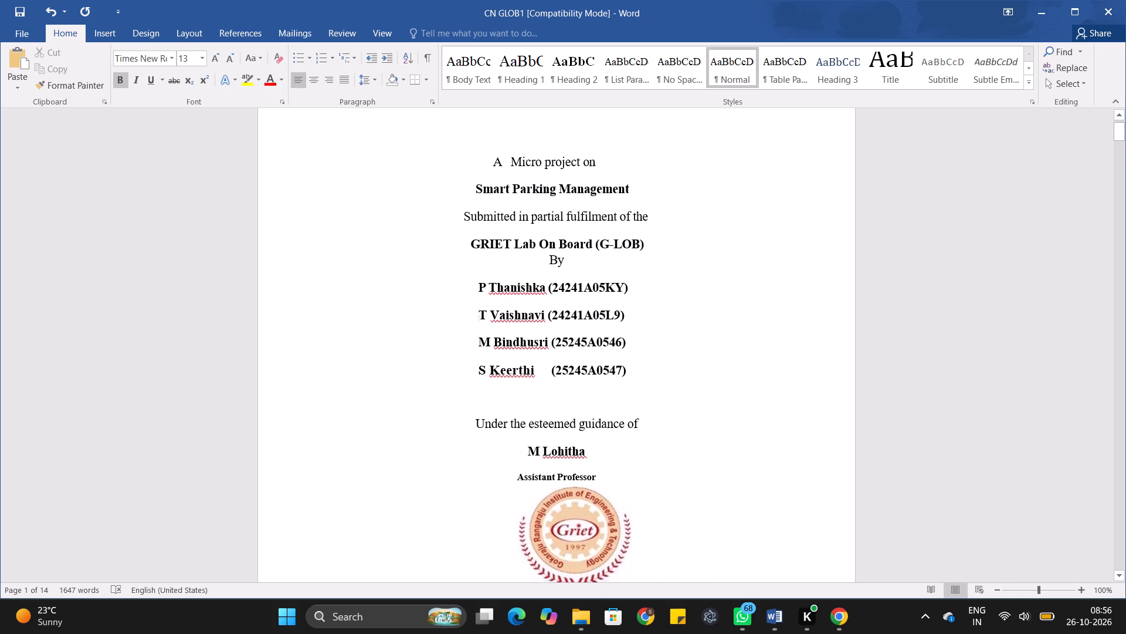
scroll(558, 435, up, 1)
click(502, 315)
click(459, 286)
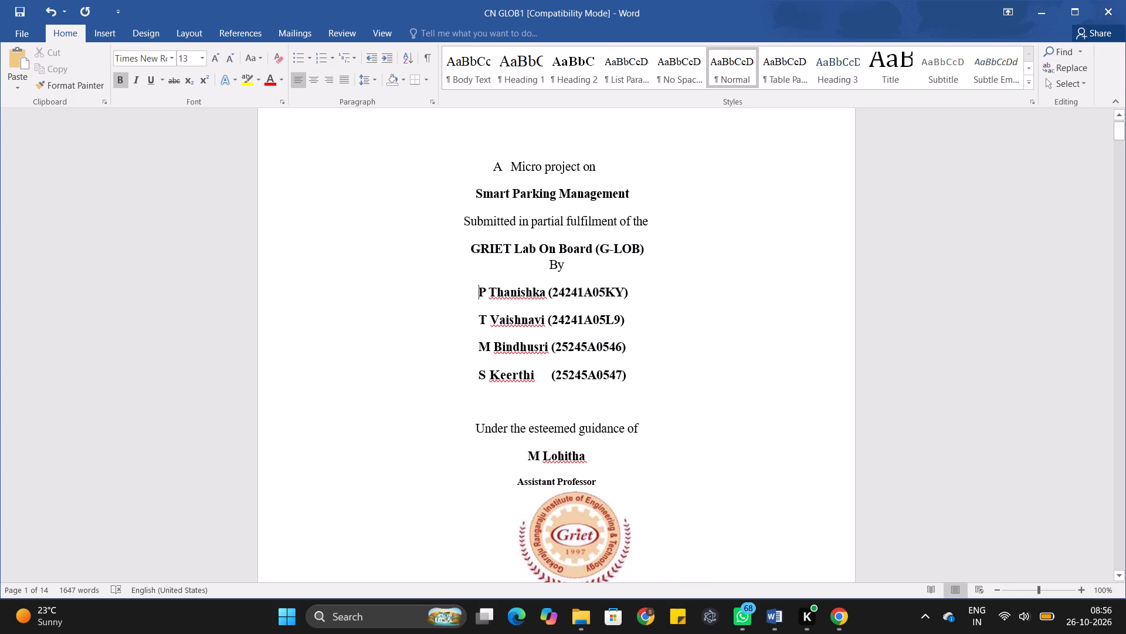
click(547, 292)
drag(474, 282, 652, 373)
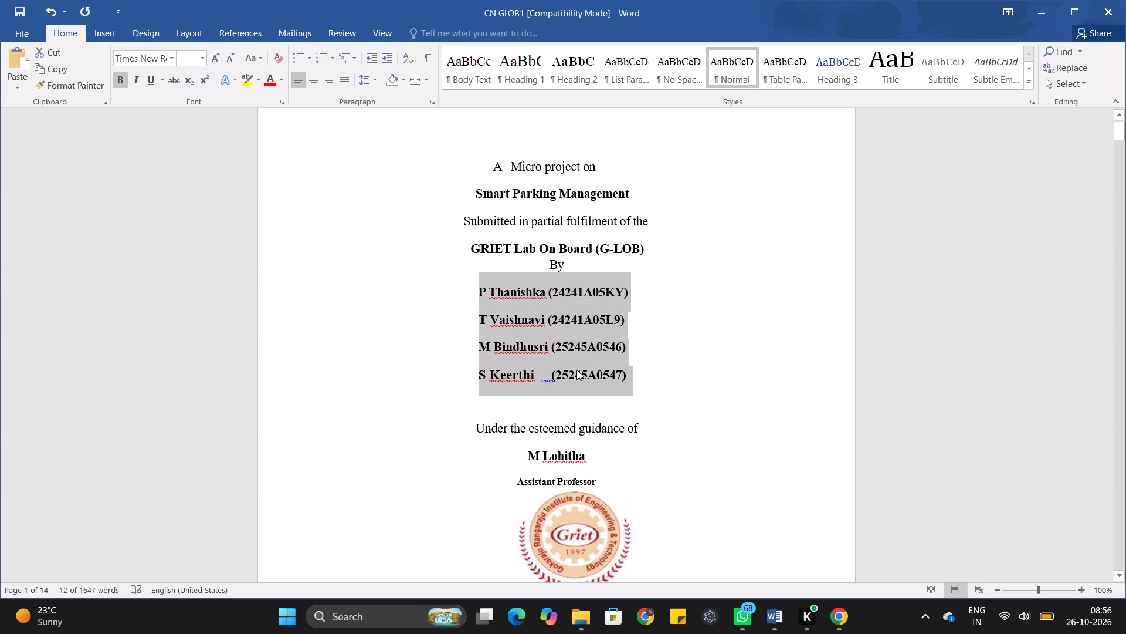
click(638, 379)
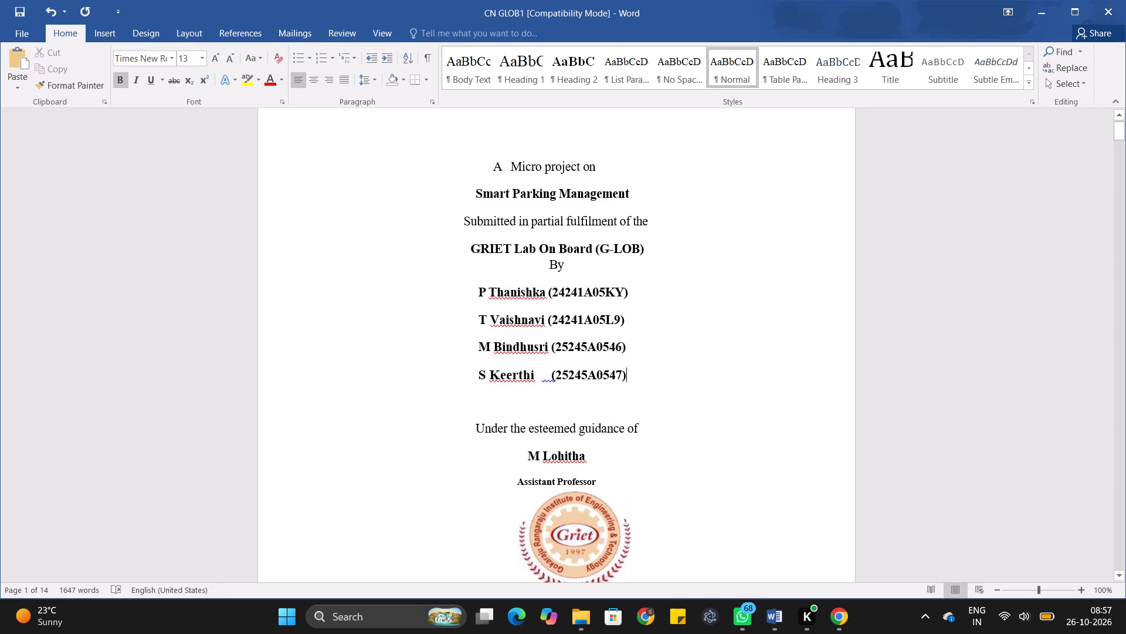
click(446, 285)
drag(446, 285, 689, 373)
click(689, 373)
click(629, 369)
Place the text cursor in the gap between the third team member's name and roll number.
click(551, 347)
Align the roll numbers by adding one space after the third team member's name, two after the second's and one after the first's.
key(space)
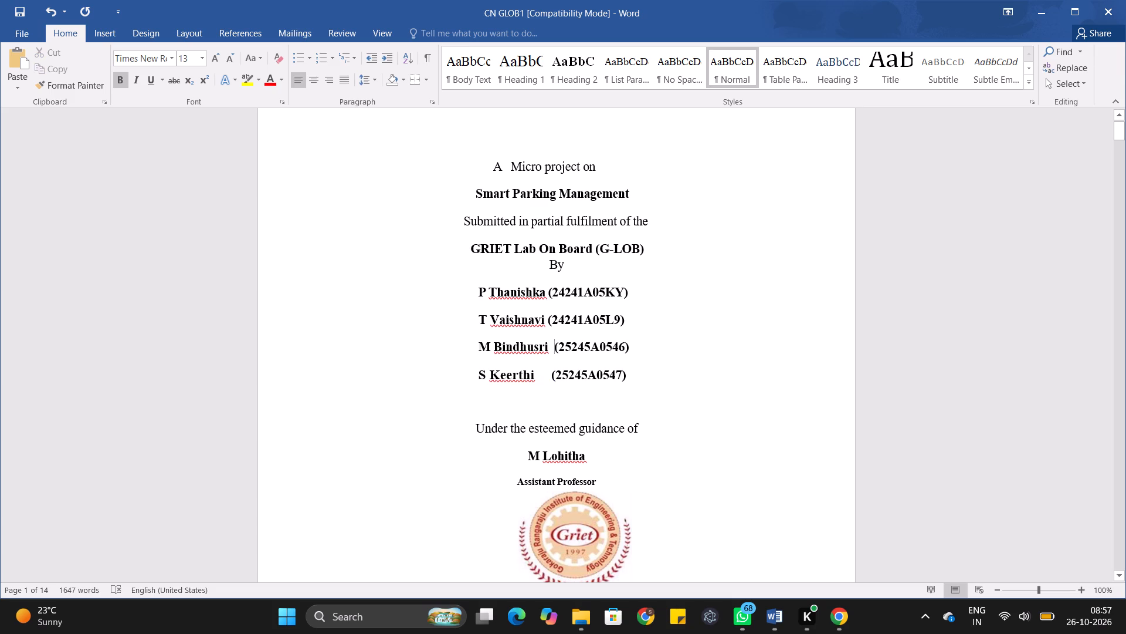
click(547, 321)
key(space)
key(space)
click(545, 291)
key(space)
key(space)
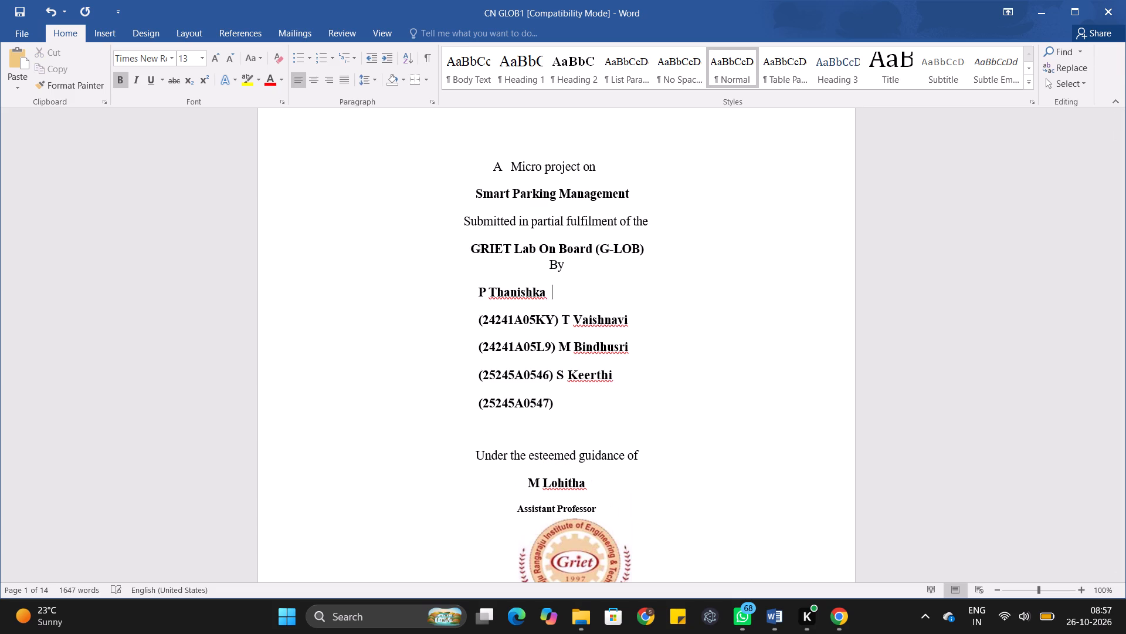
key(BackSpace)
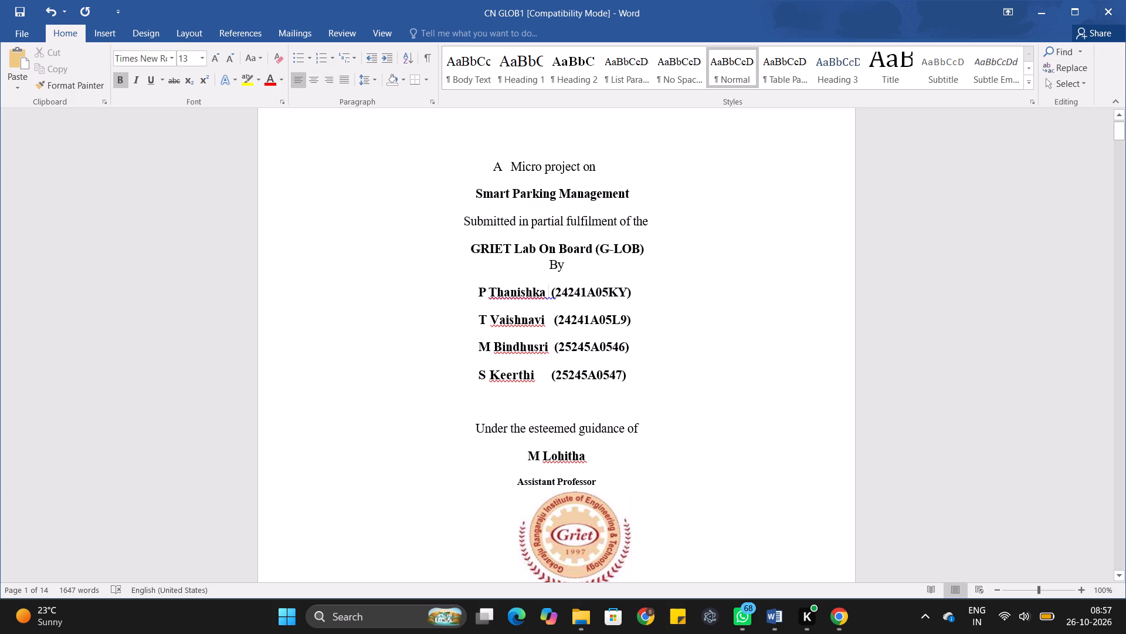
drag(554, 292, 599, 345)
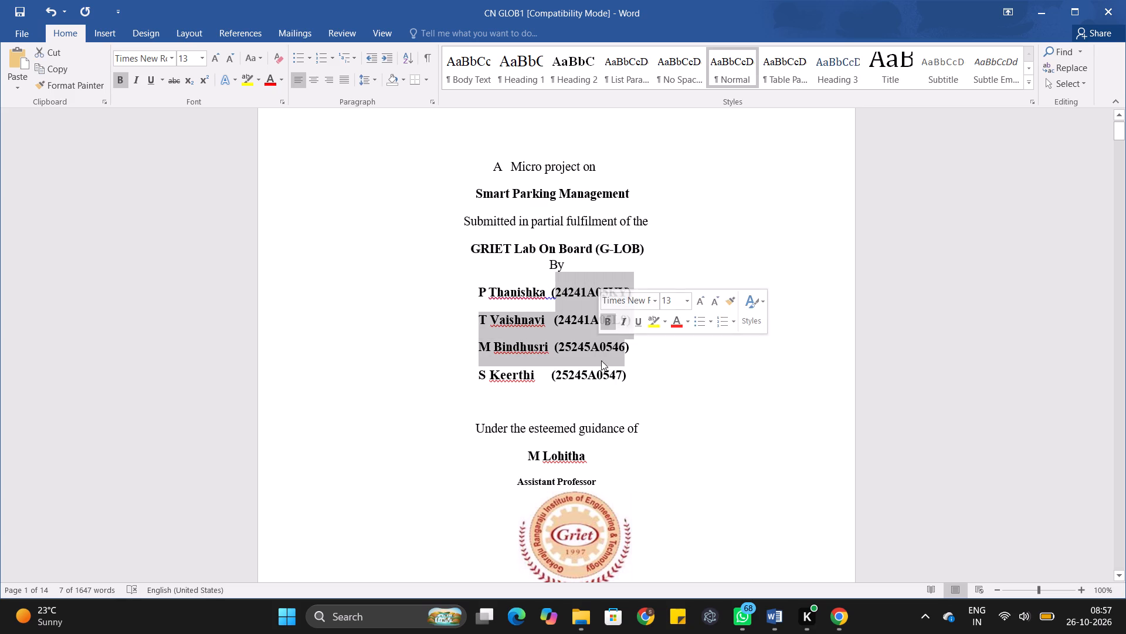
click(540, 317)
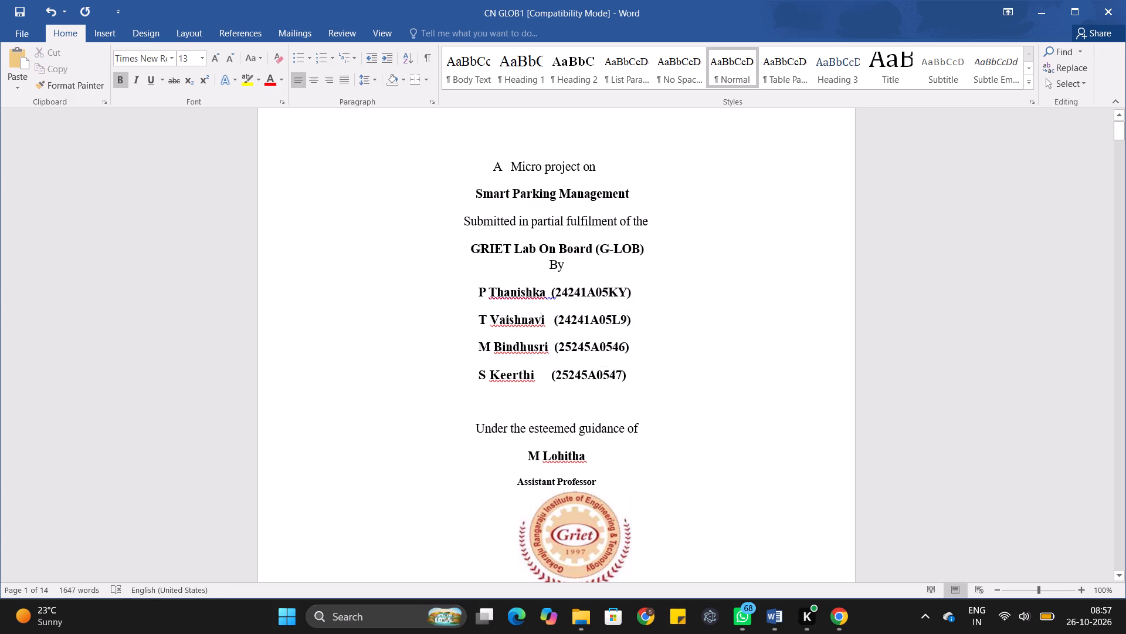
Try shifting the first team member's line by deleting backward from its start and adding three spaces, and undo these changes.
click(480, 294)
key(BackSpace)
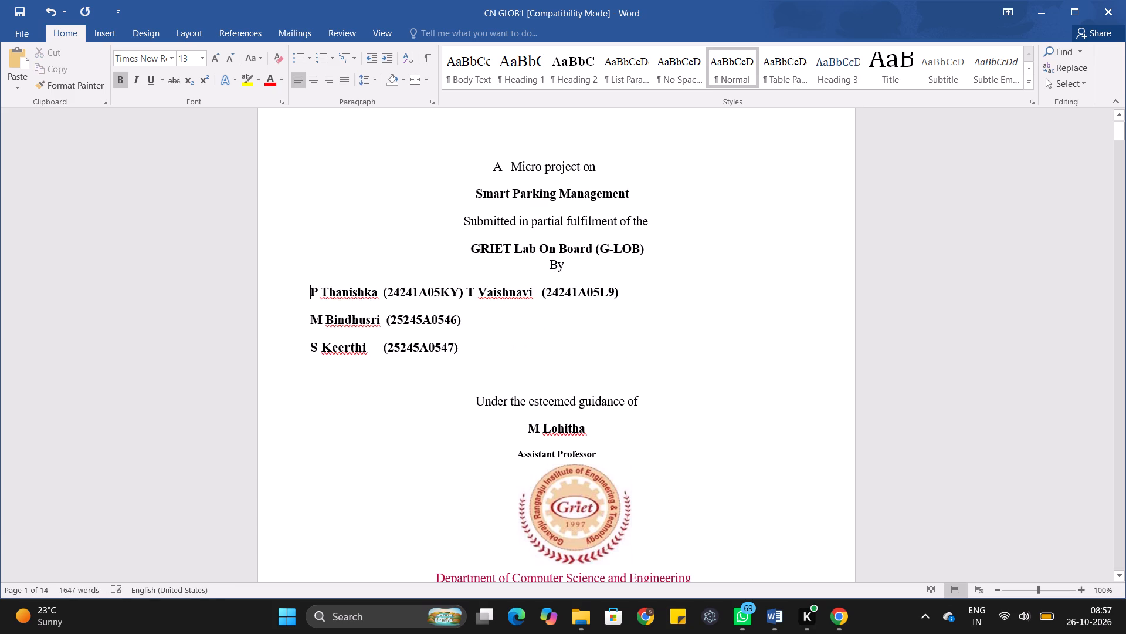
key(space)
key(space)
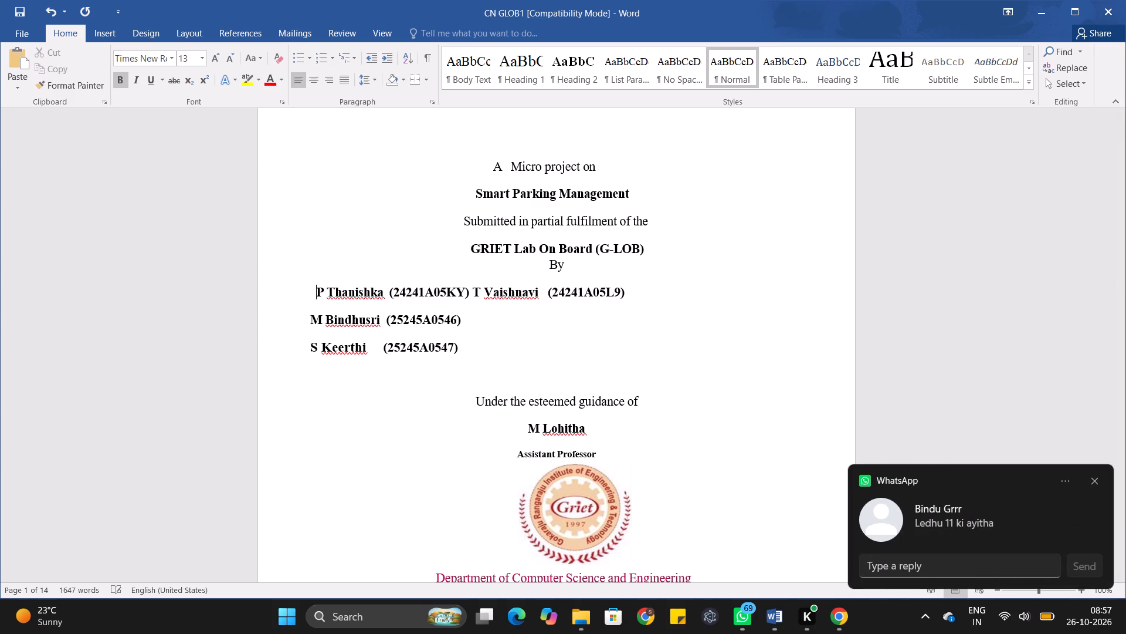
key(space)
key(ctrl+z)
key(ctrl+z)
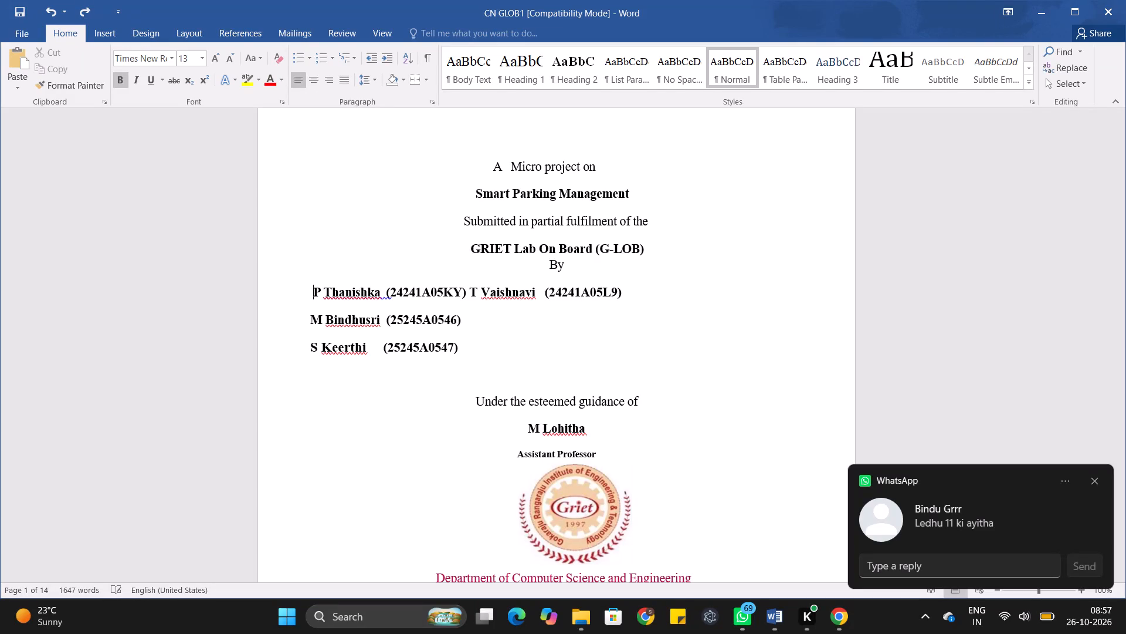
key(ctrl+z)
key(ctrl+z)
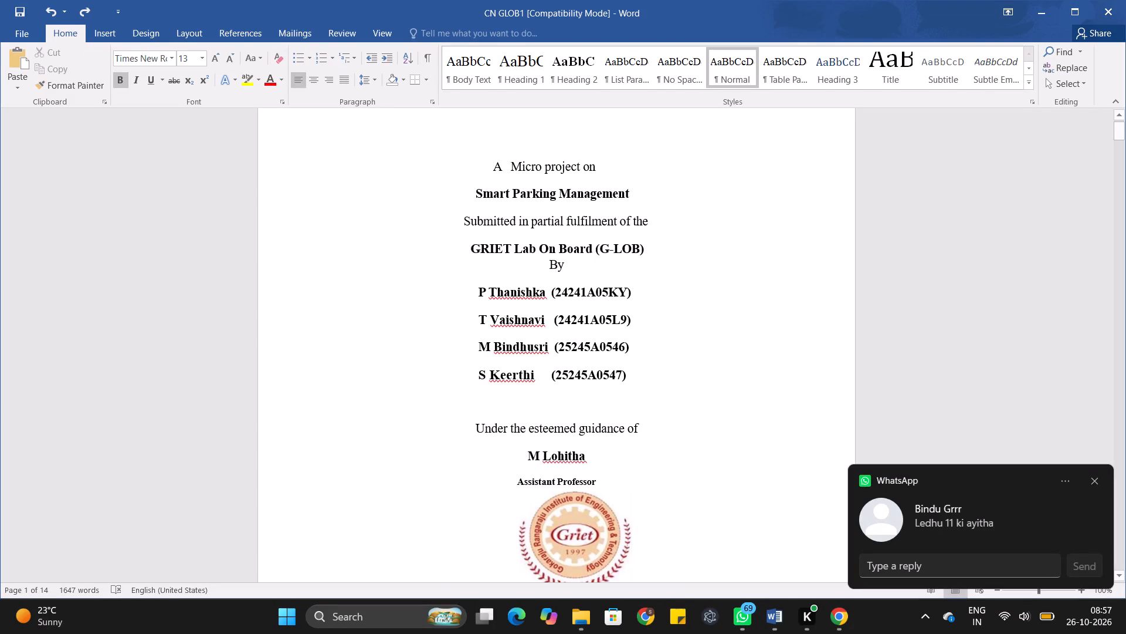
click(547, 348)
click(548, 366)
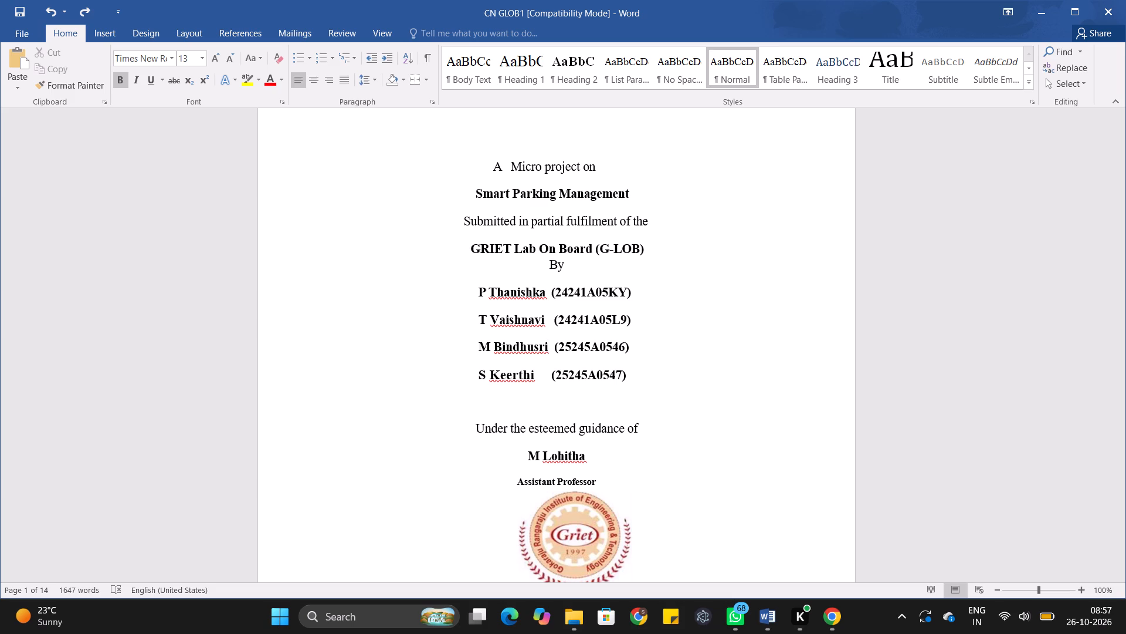
Move the Griet logo so it sits centred between the Assistant Professor line and the department name.
scroll(602, 383, down, 1)
scroll(602, 383, up, 2)
scroll(602, 383, down, 1)
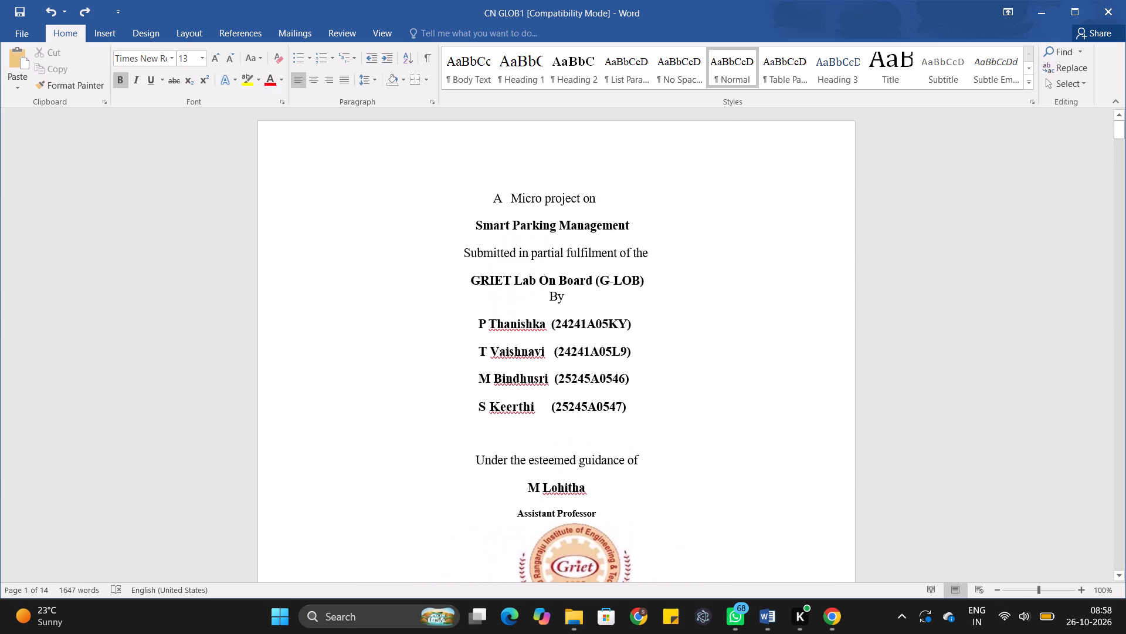
scroll(602, 383, down, 1)
scroll(602, 383, up, 1)
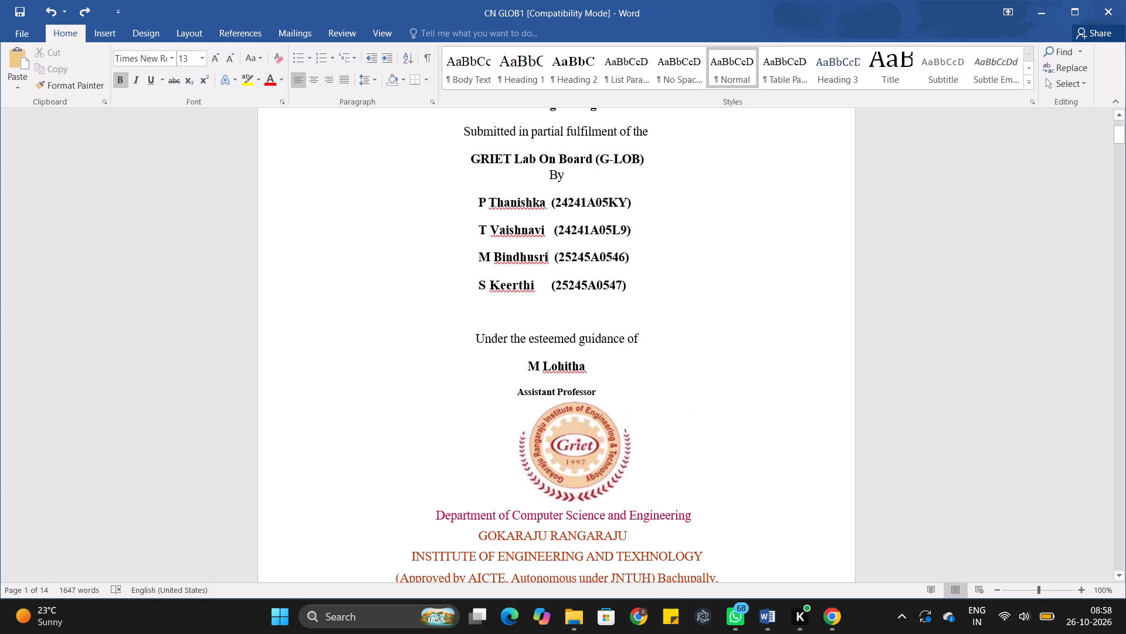
click(570, 448)
drag(570, 448, 535, 454)
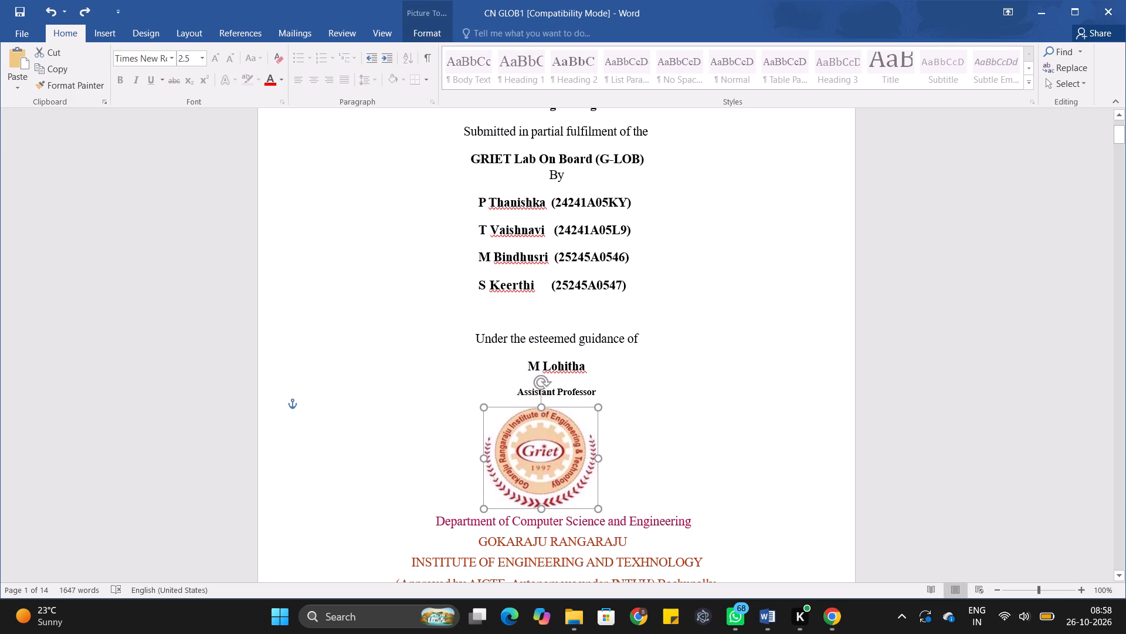
drag(535, 454, 545, 454)
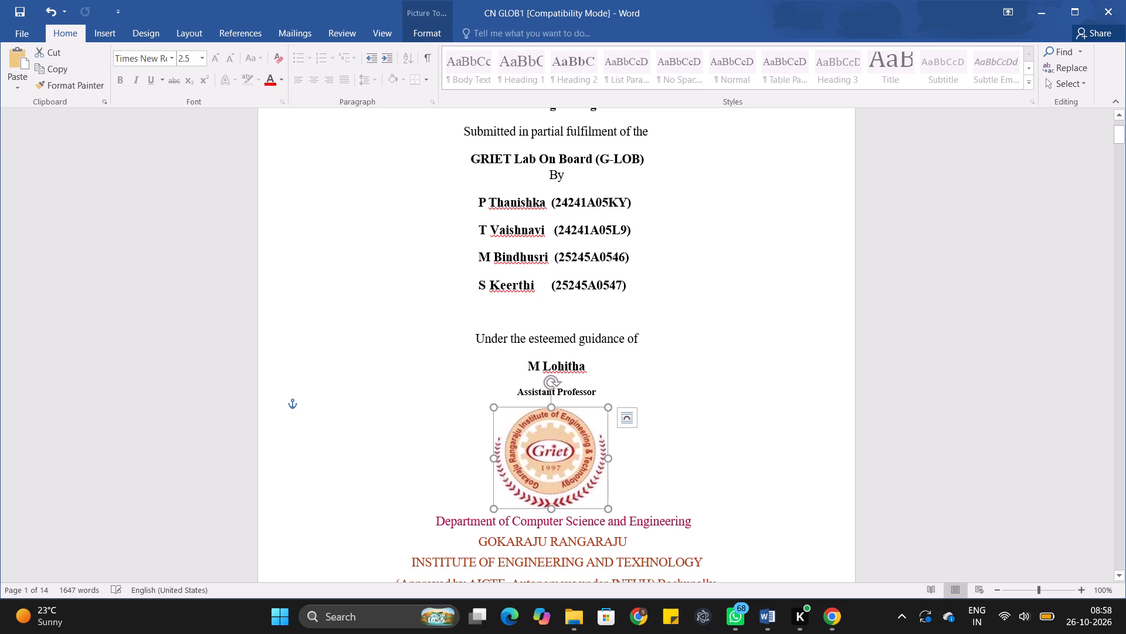
click(550, 452)
click(684, 377)
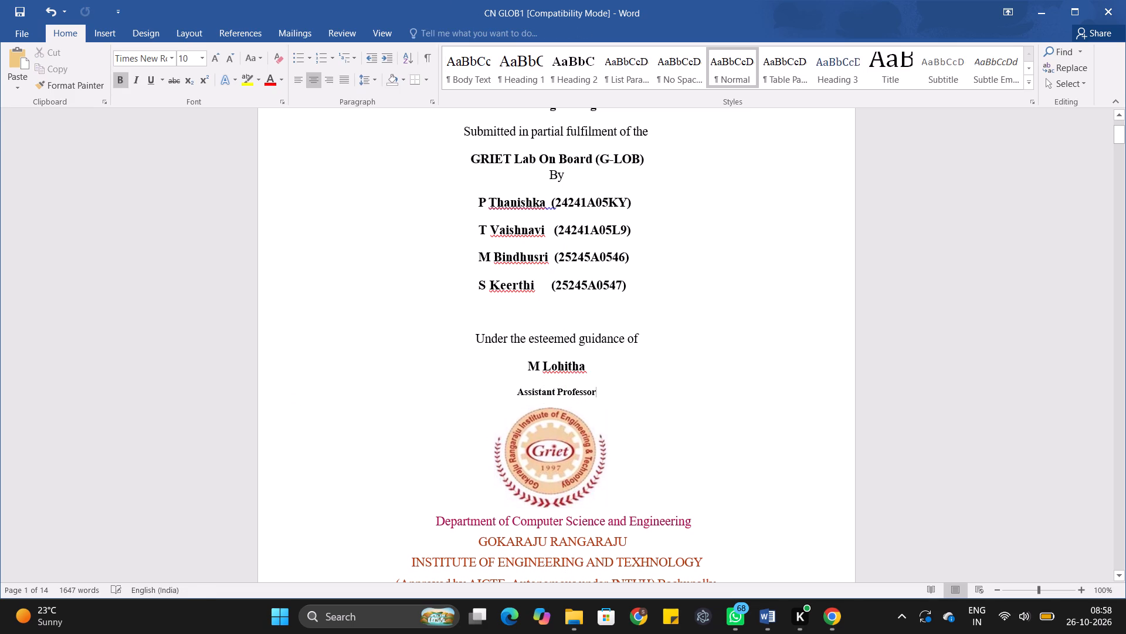
Select the guide's name above the Assistant Professor line.
drag(597, 370, 521, 372)
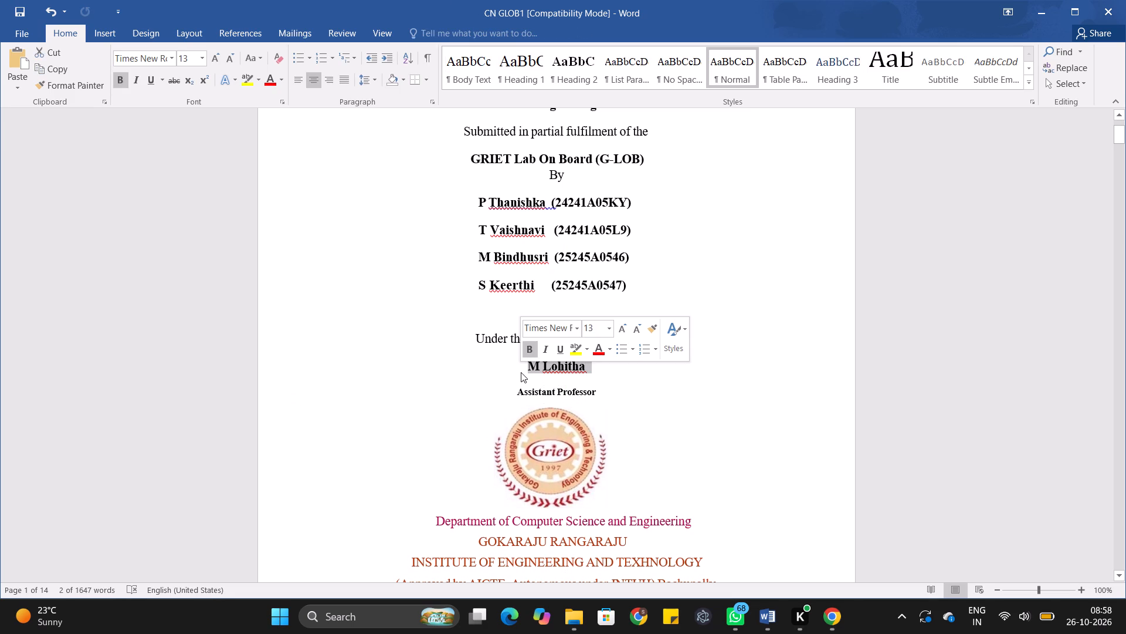
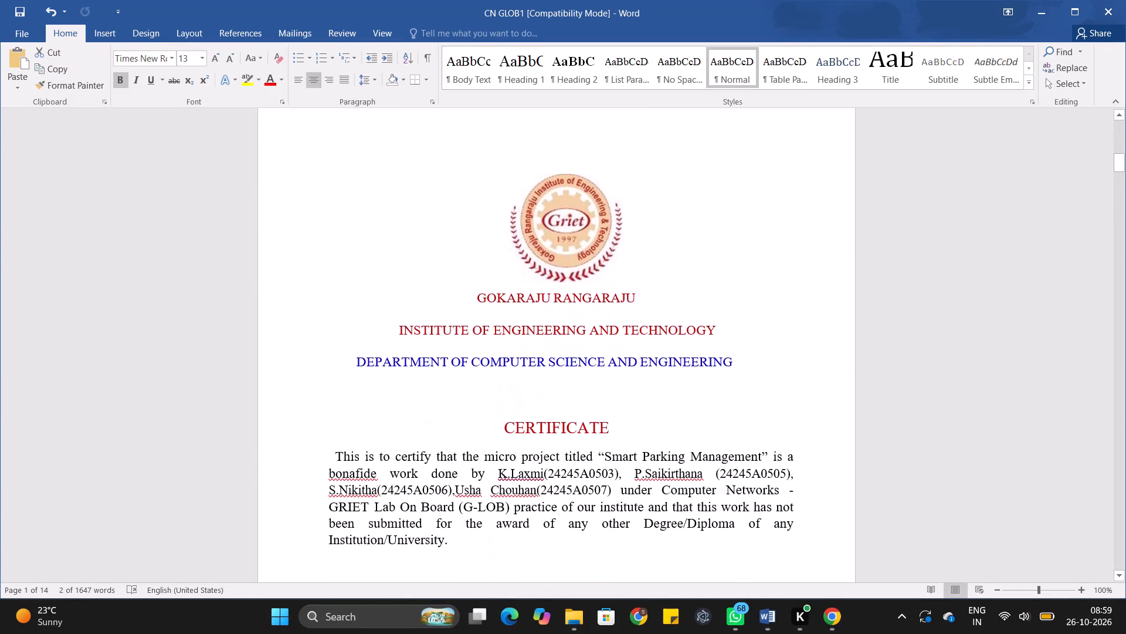
Review the cover page and the certificate page to find the team member details that still need replacing.
scroll(496, 394, up, 1)
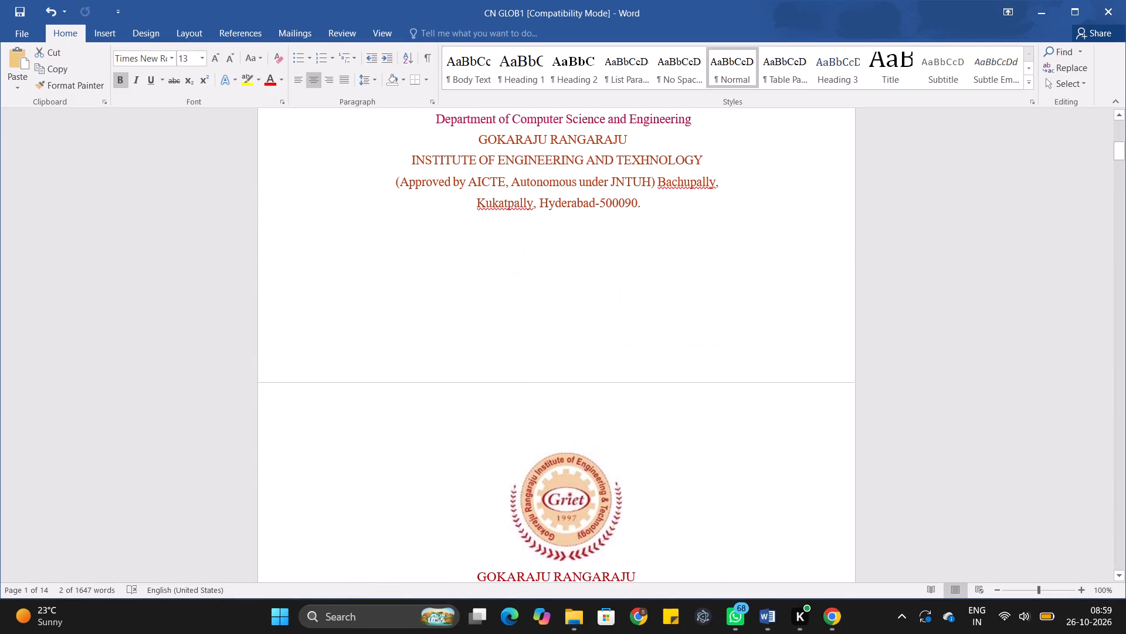
scroll(496, 394, up, 1)
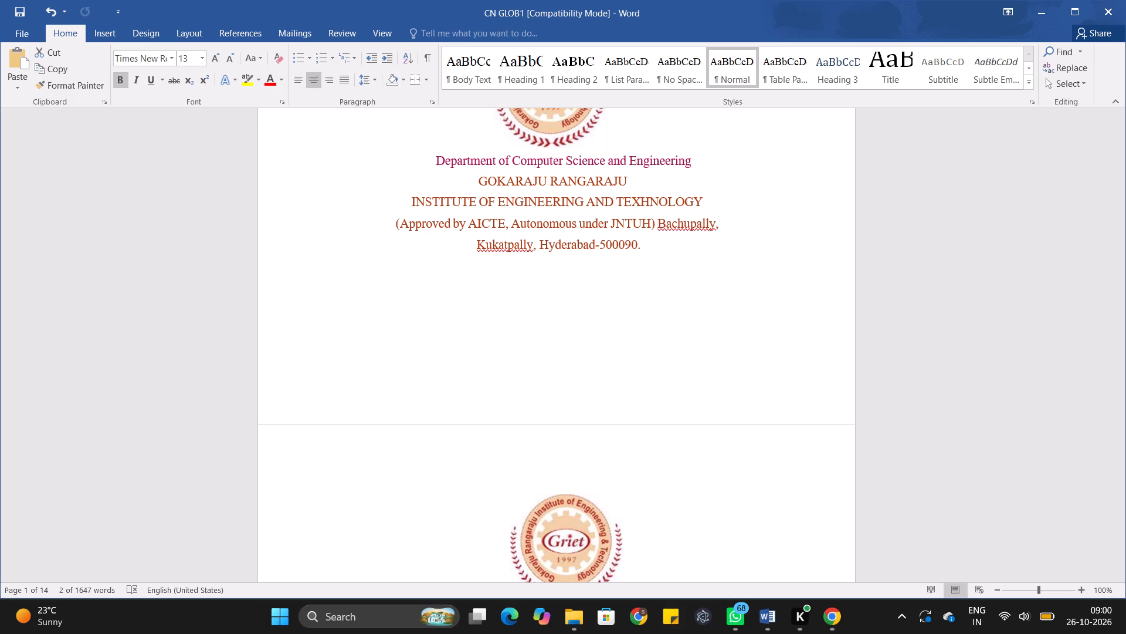
scroll(496, 394, up, 4)
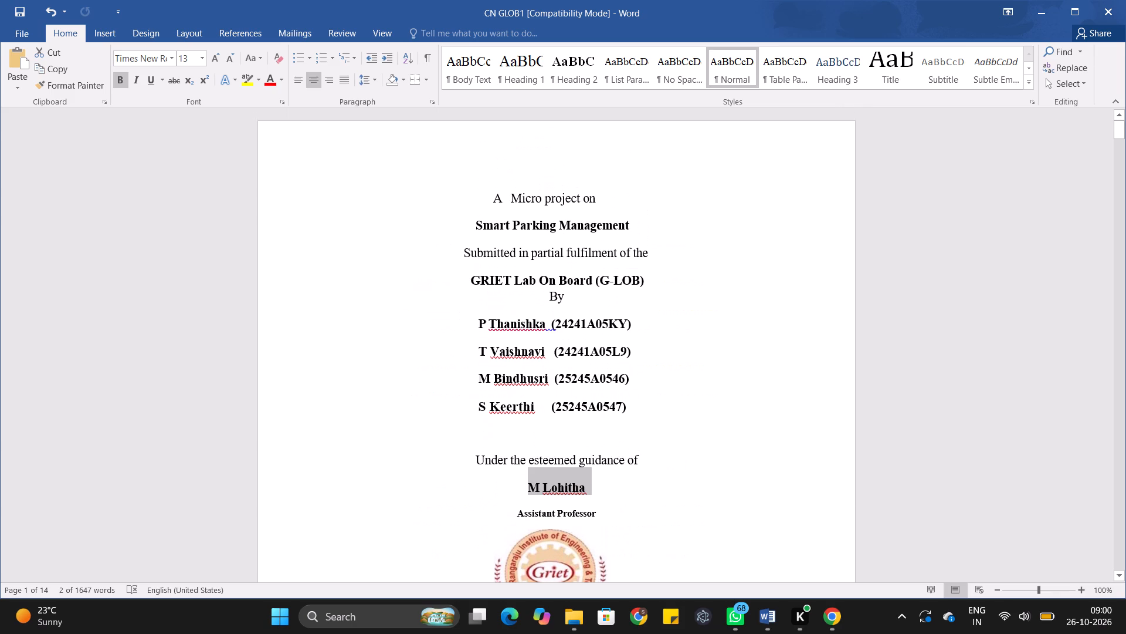
scroll(496, 394, down, 3)
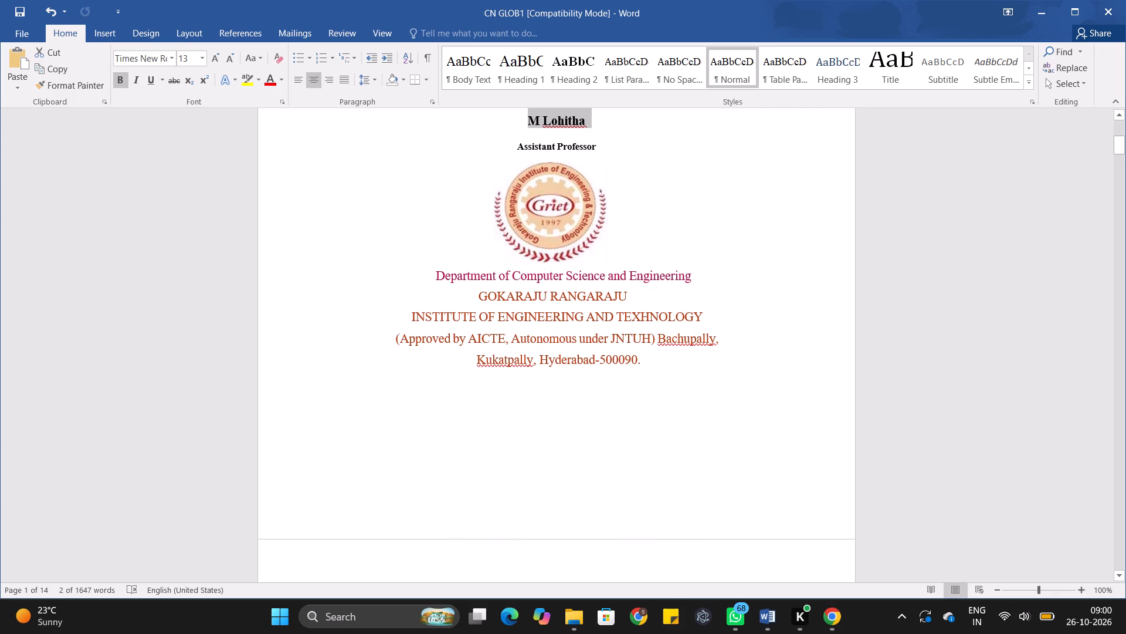
scroll(496, 394, down, 4)
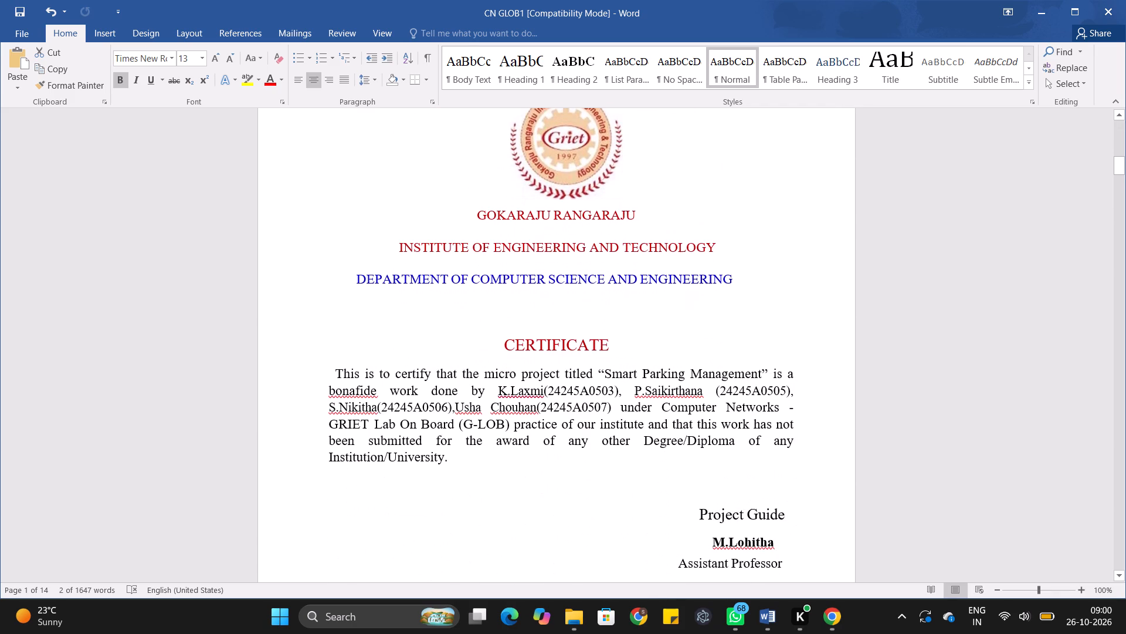
scroll(538, 383, down, 3)
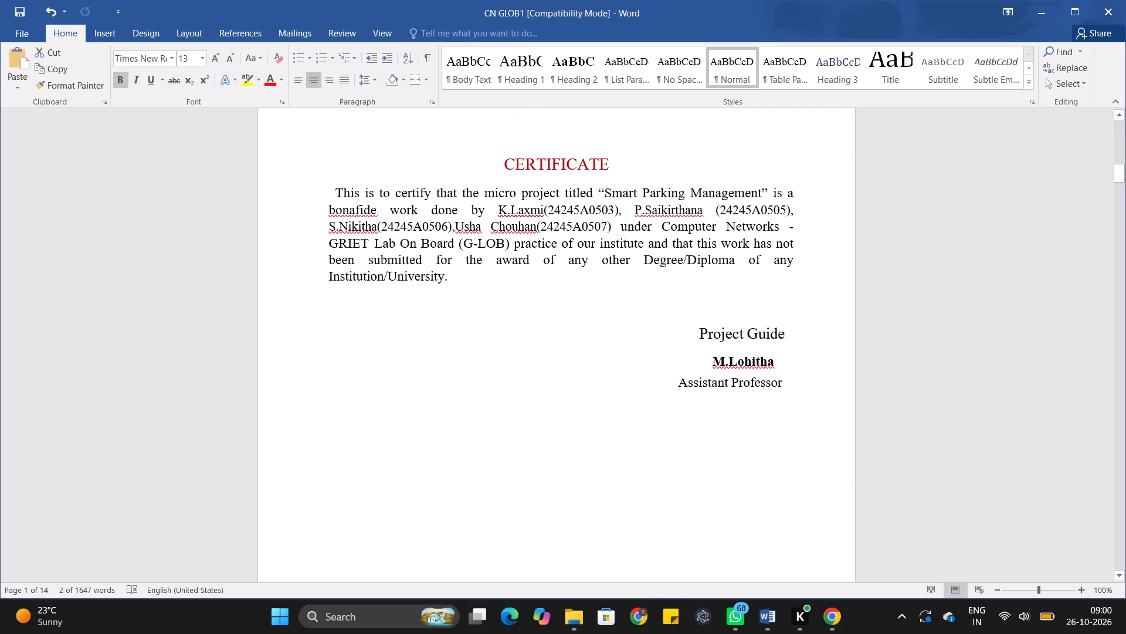
scroll(538, 383, down, 1)
scroll(538, 383, up, 1)
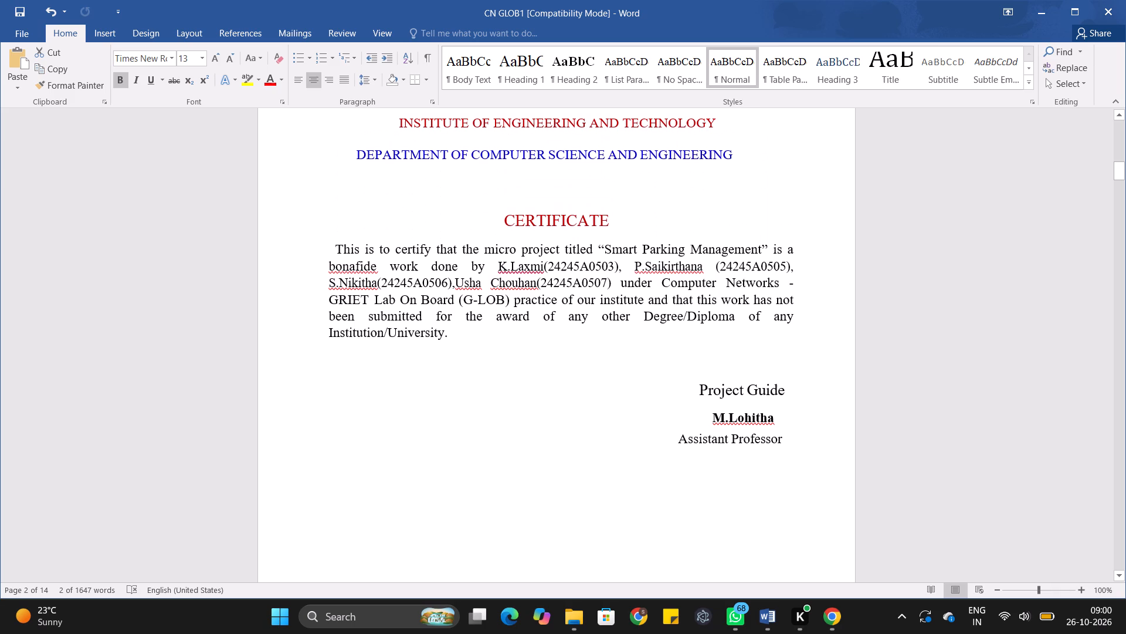
scroll(538, 383, down, 2)
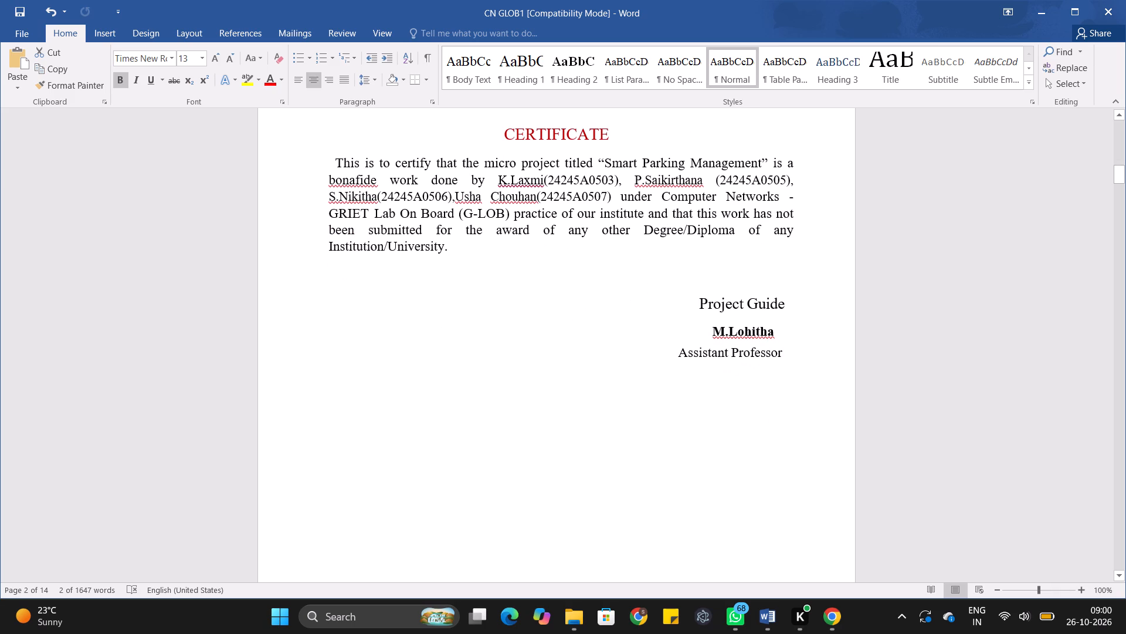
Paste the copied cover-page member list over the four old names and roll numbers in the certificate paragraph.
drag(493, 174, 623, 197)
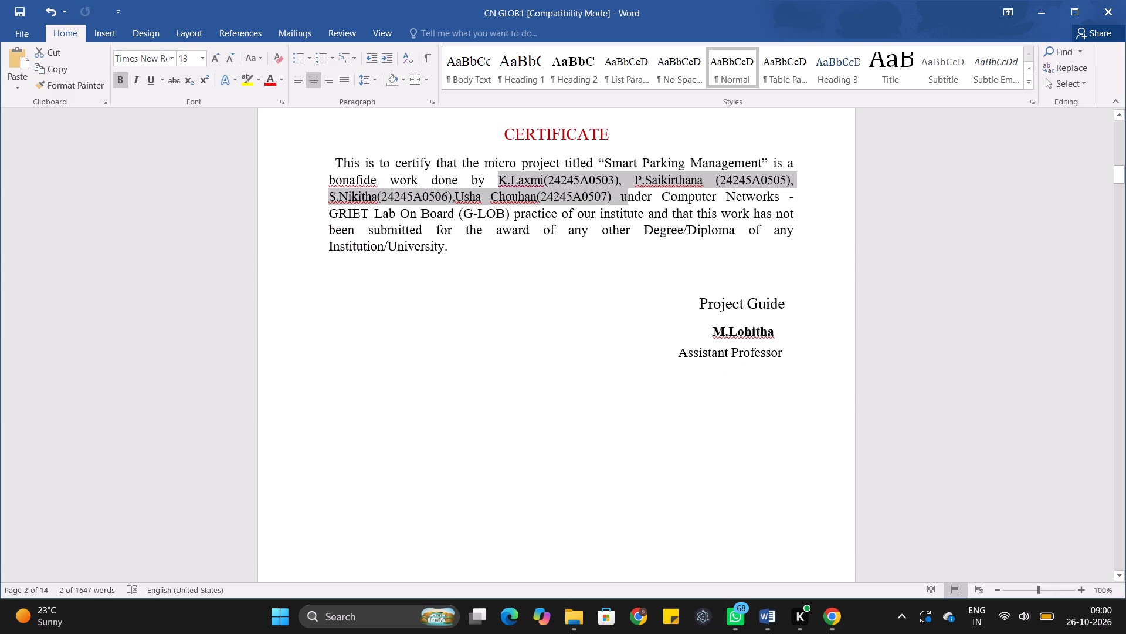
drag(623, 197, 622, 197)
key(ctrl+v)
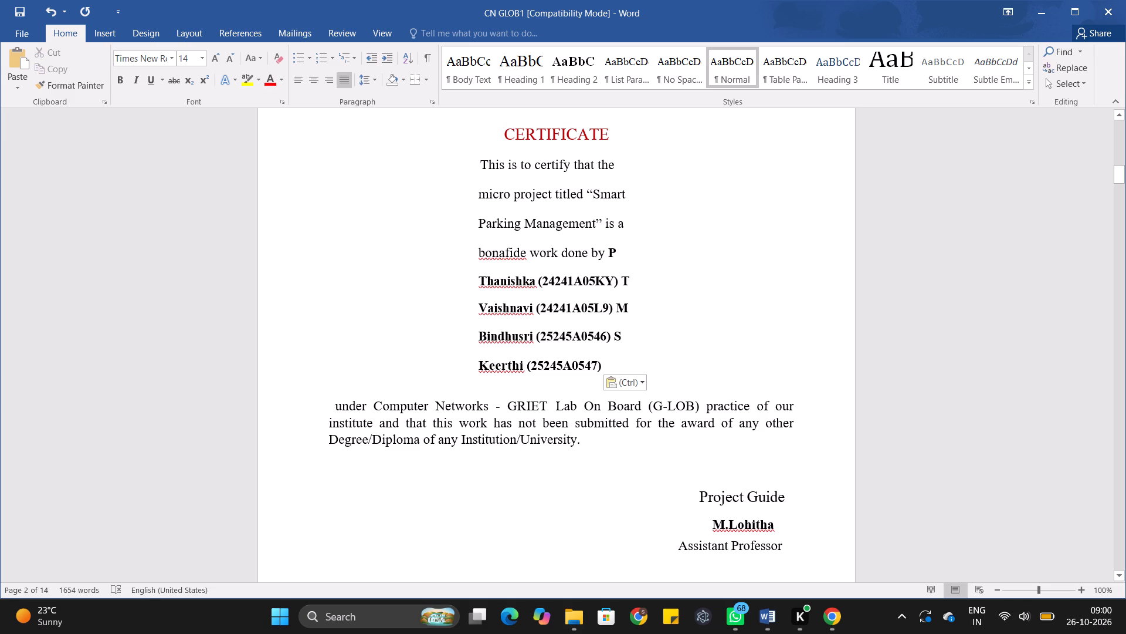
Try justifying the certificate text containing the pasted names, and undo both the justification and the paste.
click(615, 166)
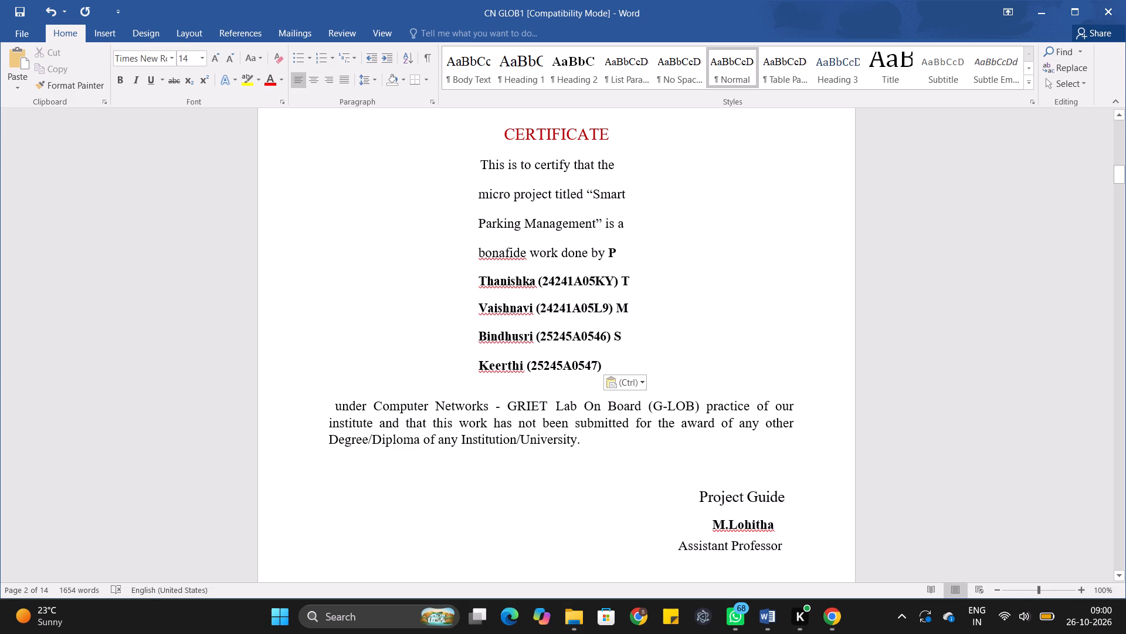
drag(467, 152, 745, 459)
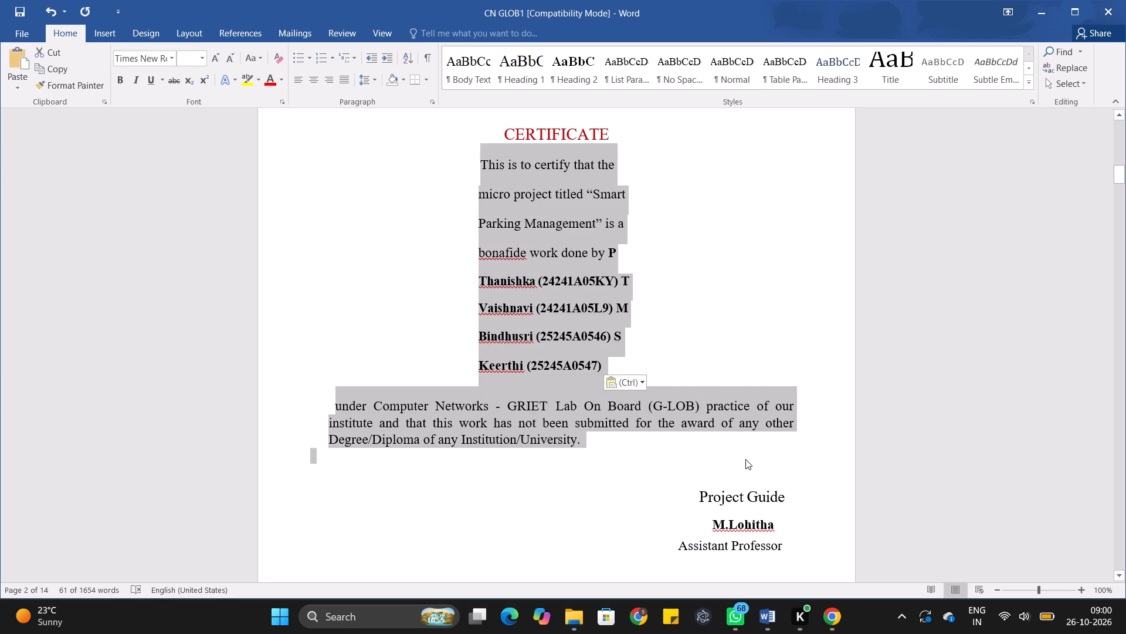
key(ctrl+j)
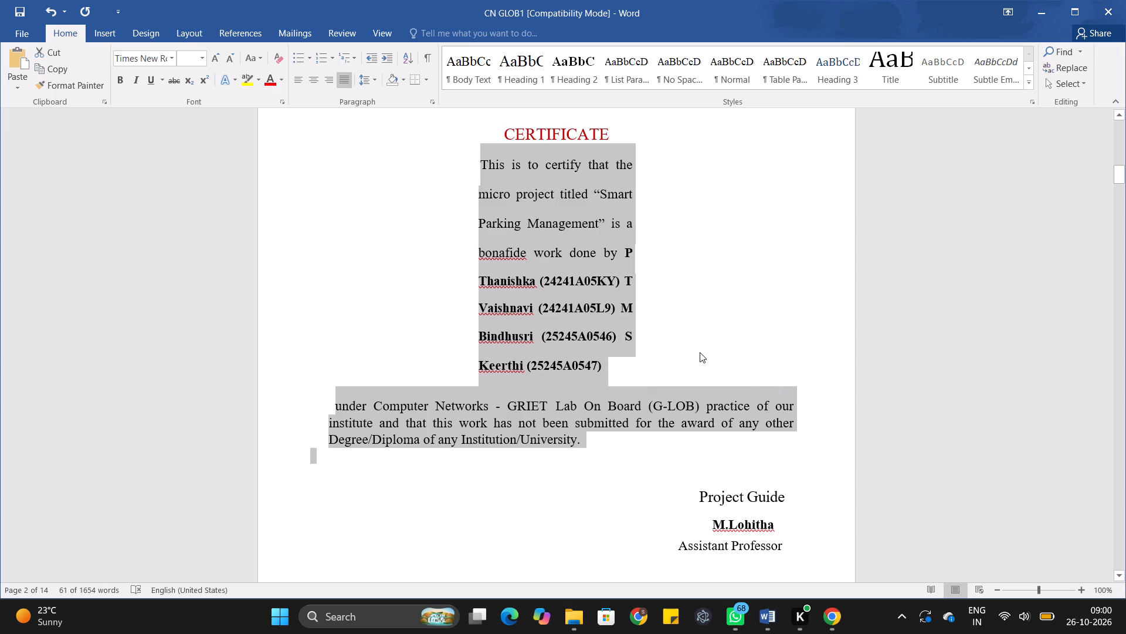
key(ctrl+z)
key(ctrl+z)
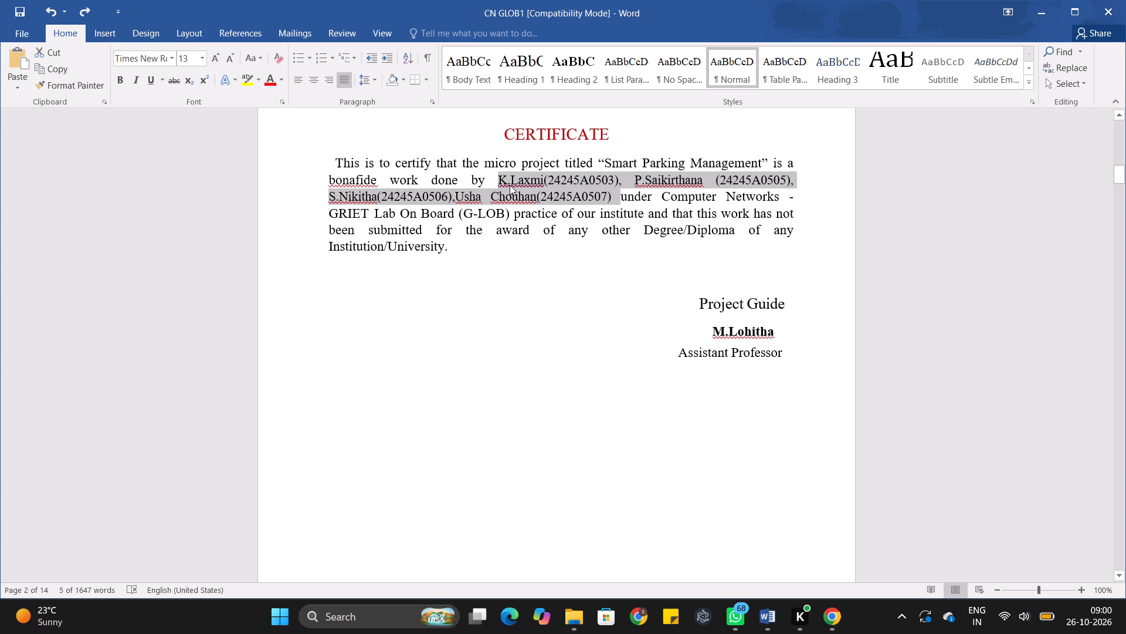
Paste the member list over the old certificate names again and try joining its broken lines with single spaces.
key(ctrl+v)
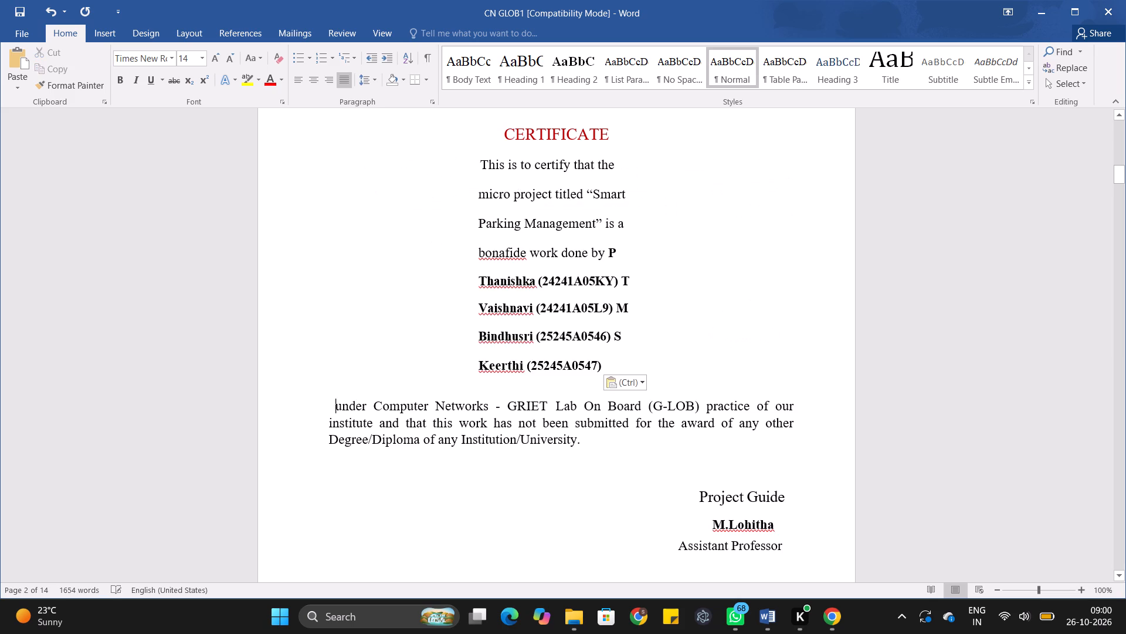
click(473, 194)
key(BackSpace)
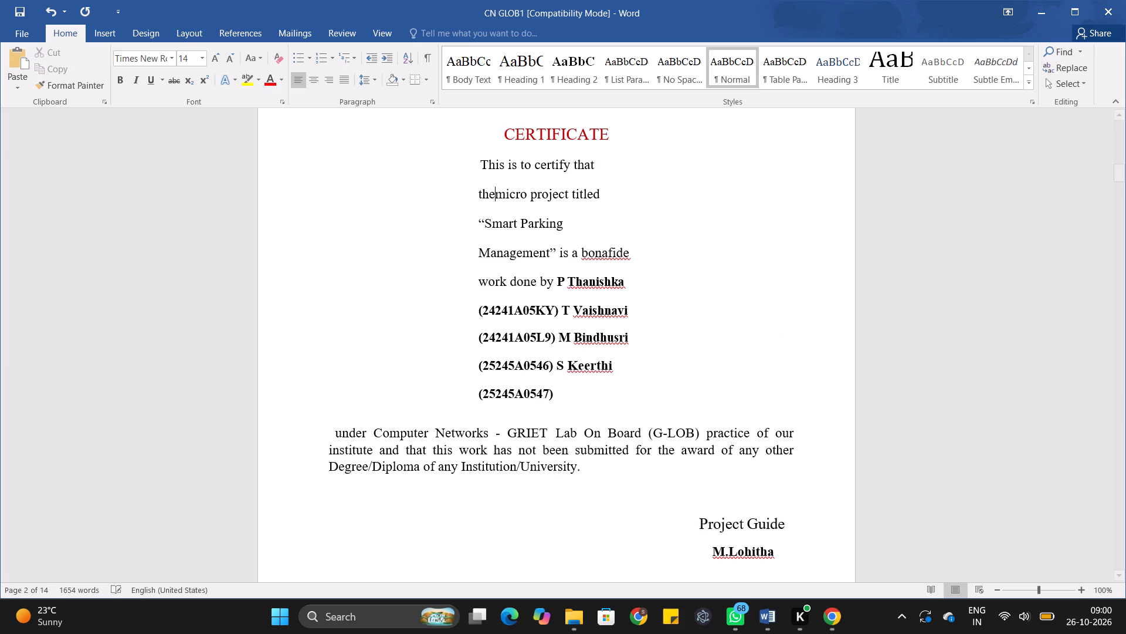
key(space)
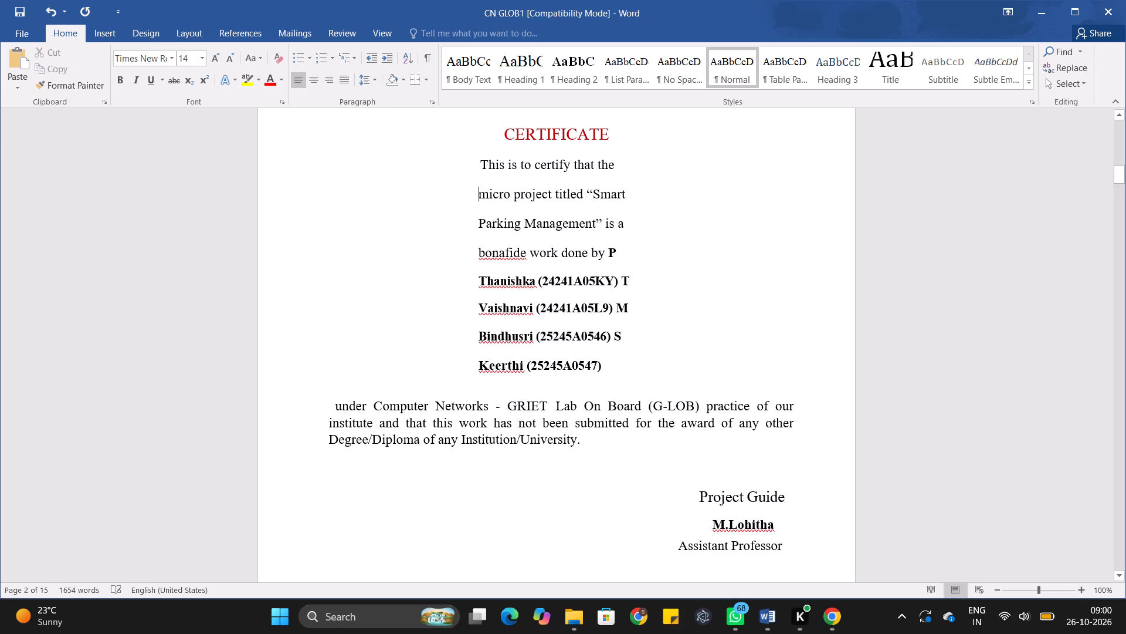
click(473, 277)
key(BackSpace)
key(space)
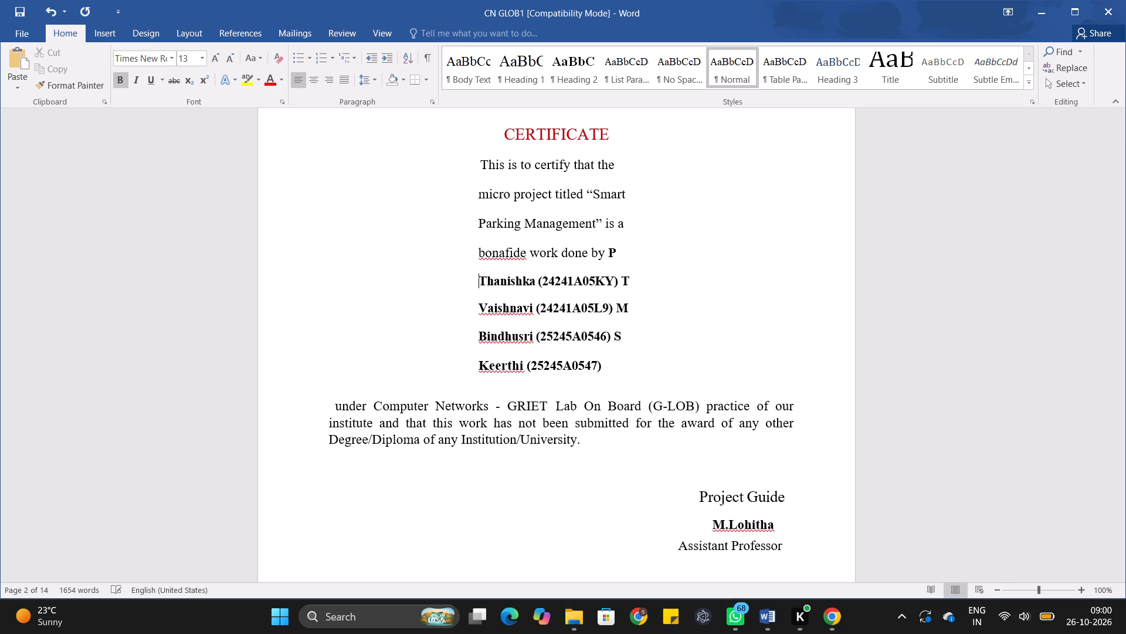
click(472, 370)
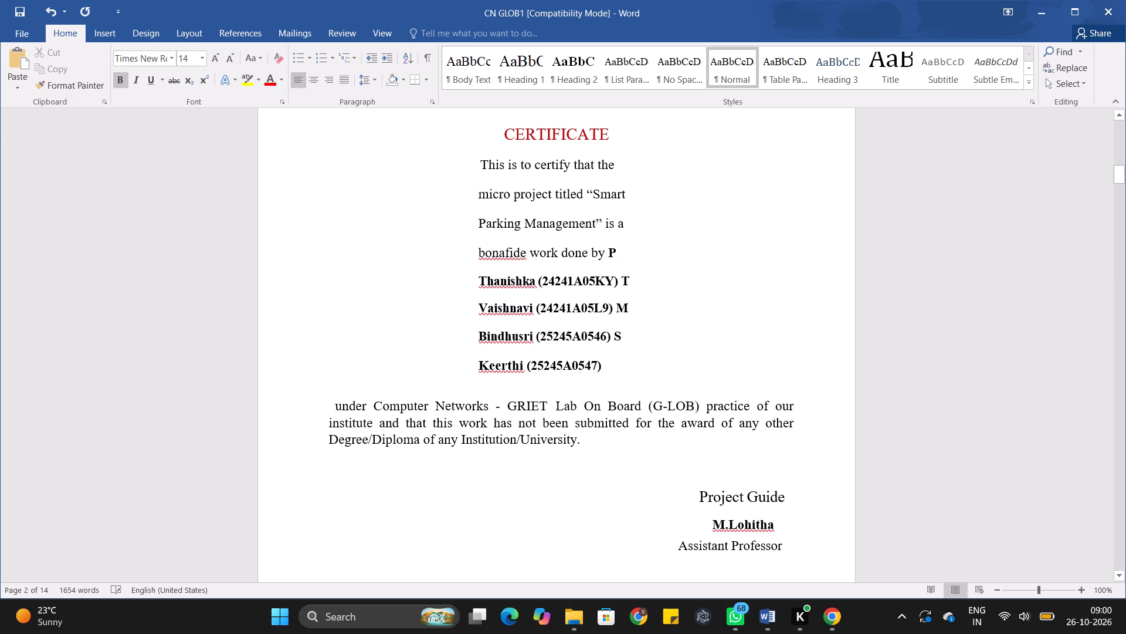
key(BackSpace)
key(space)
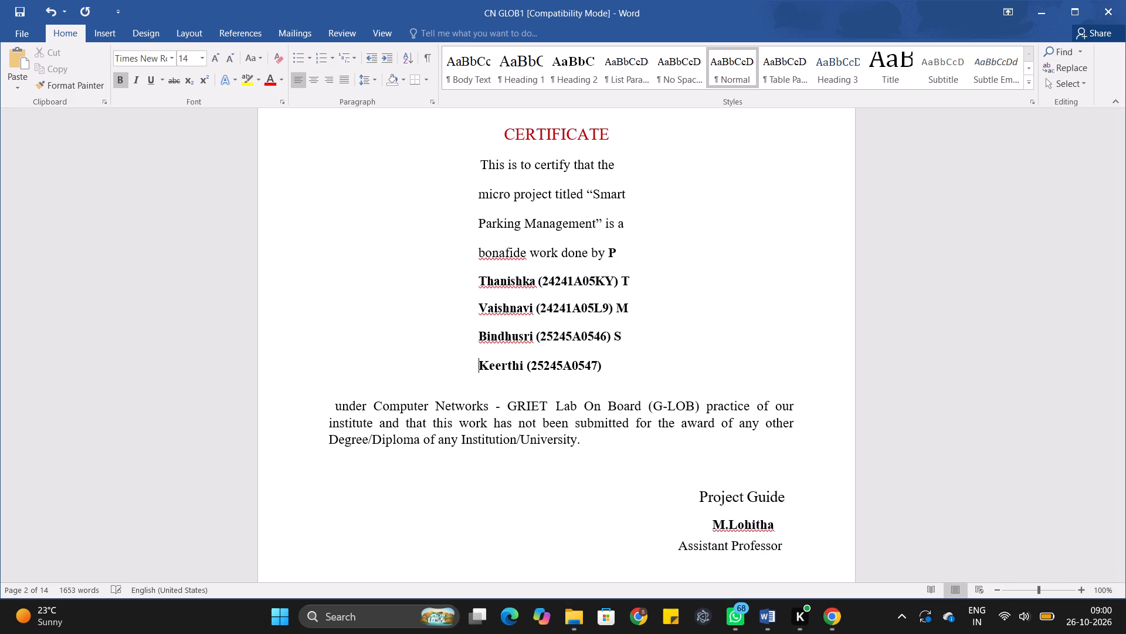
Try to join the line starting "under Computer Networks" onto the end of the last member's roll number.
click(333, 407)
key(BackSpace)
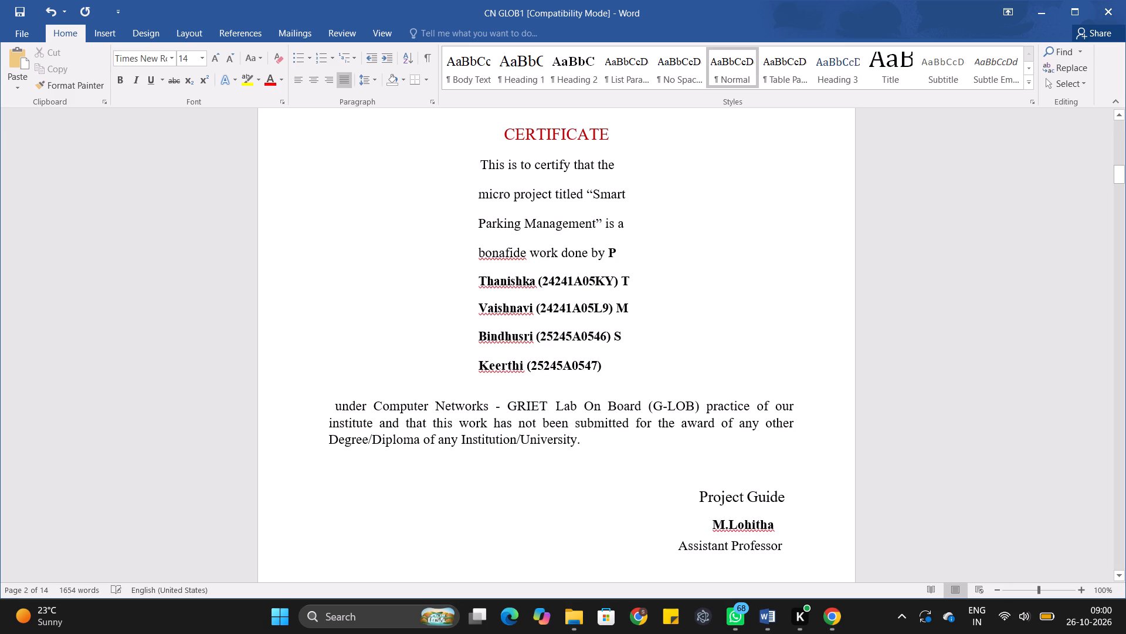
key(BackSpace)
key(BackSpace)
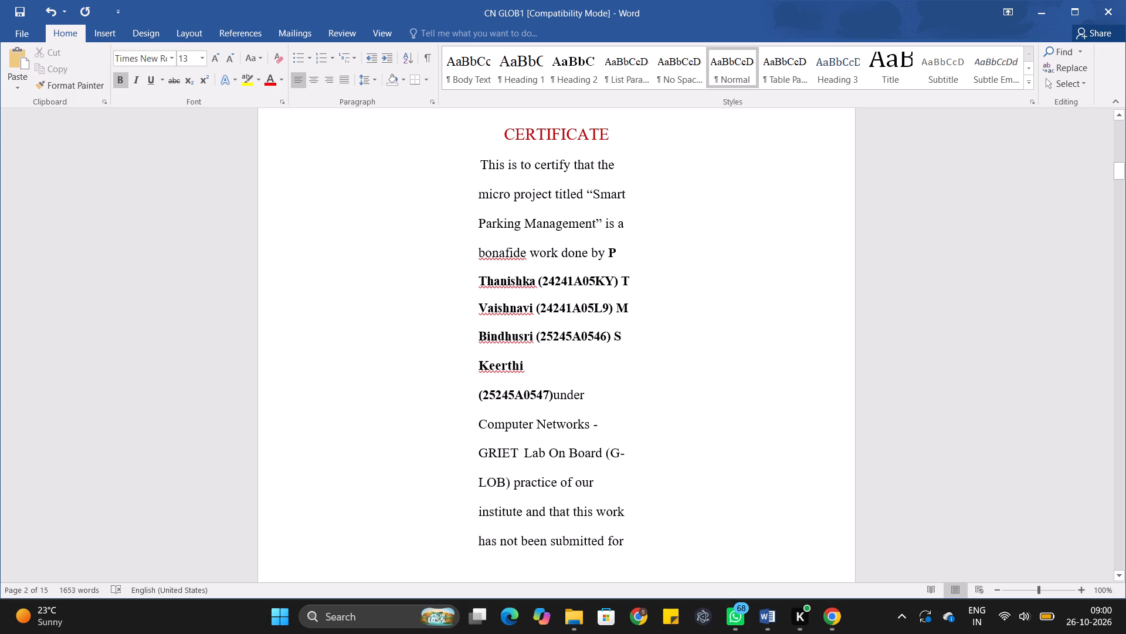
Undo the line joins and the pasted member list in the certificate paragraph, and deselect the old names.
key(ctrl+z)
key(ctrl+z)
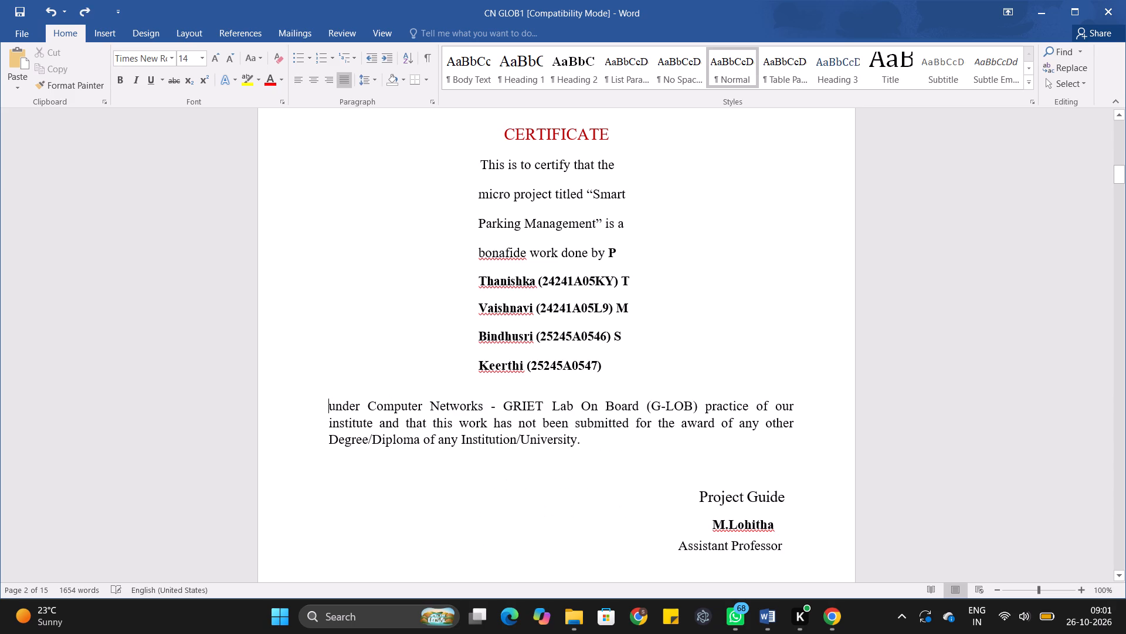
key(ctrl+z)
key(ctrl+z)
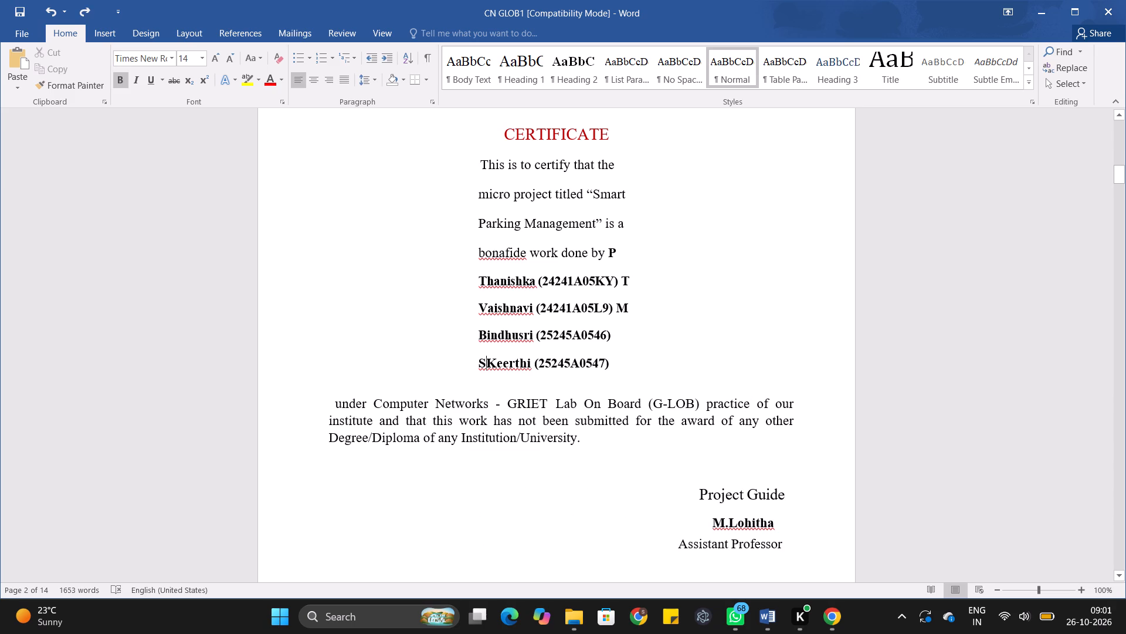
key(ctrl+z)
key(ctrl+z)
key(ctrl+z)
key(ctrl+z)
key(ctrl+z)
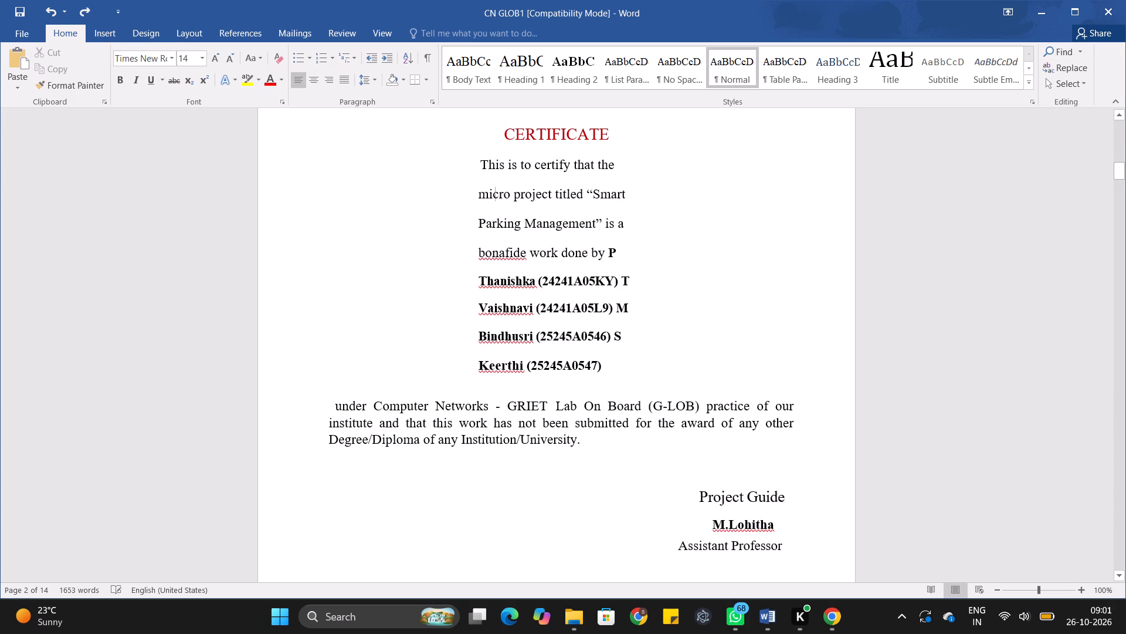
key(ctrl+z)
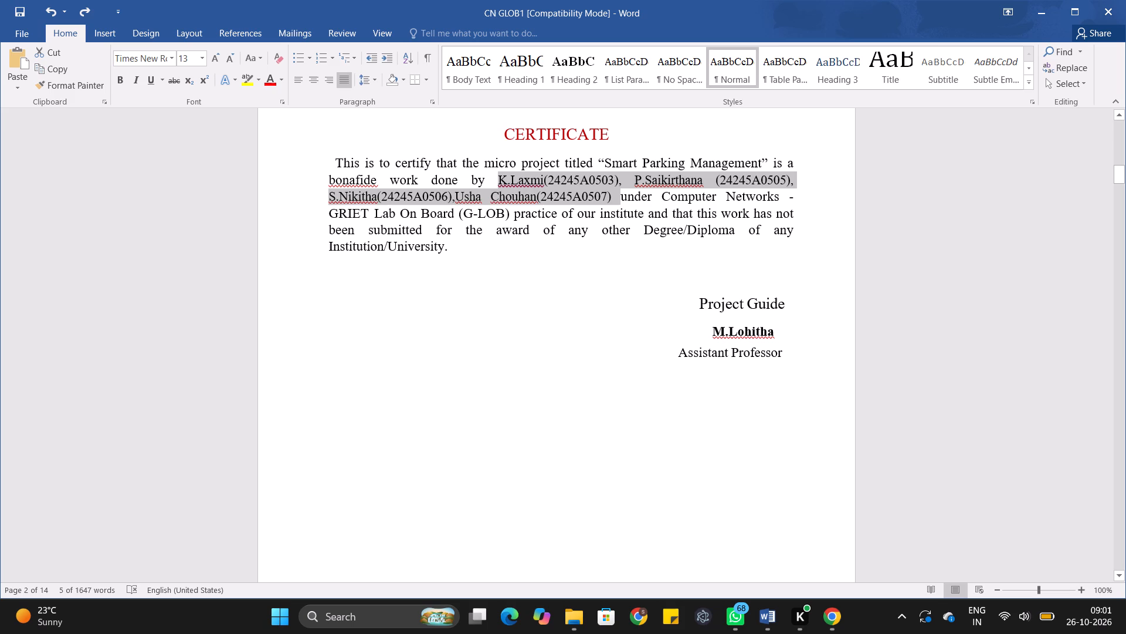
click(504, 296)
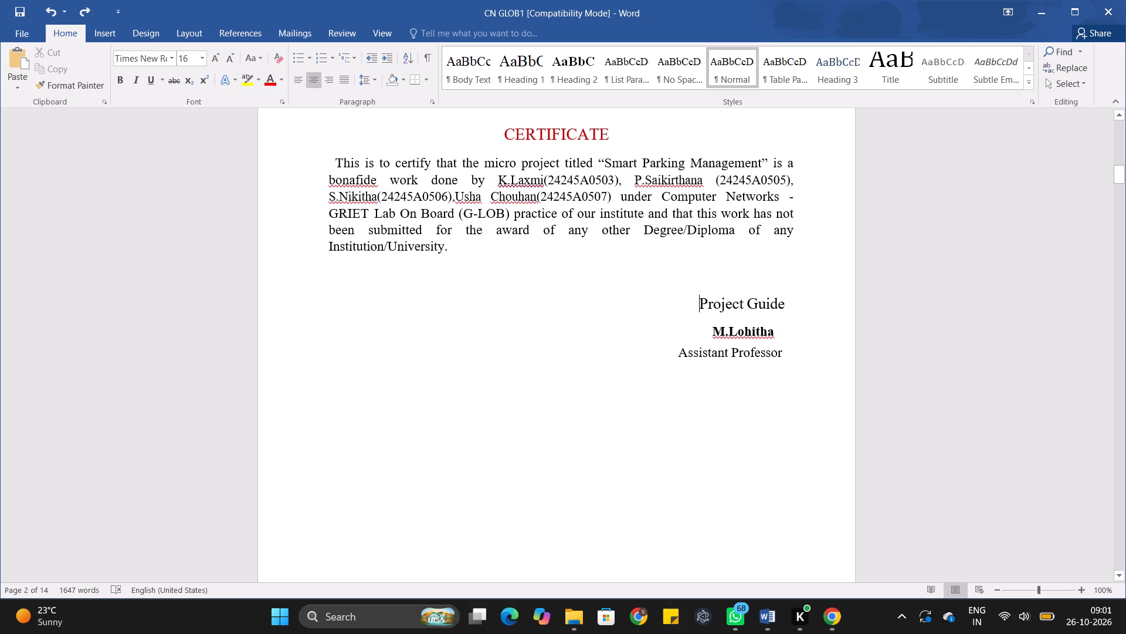
Copy only the first team member's name and roll number from the cover page.
scroll(495, 182, up, 2)
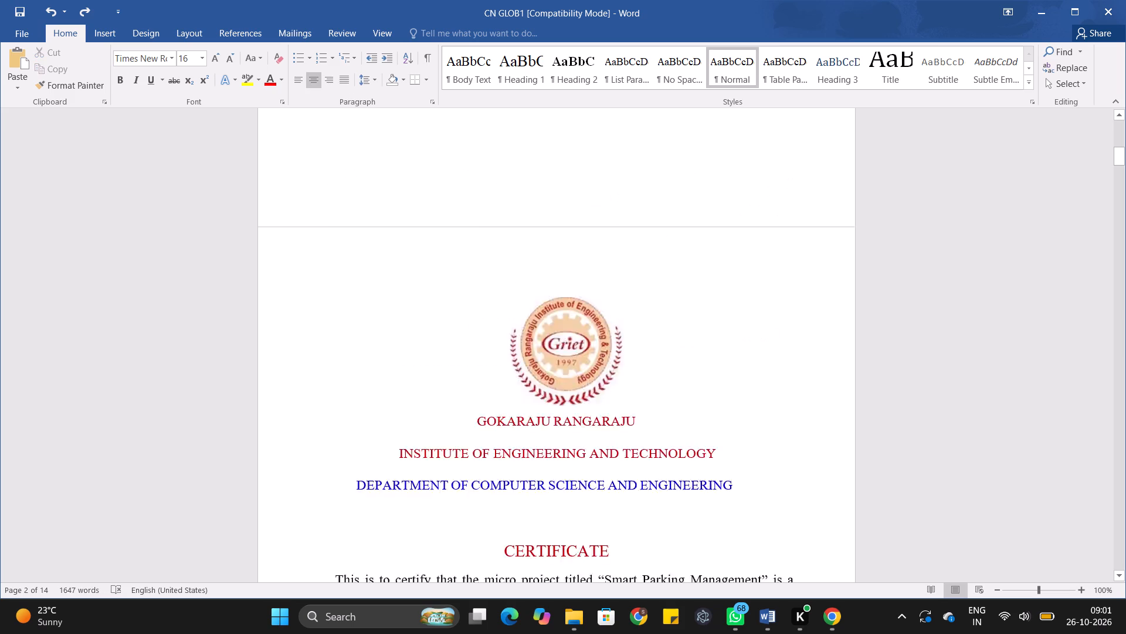
scroll(495, 182, up, 5)
right_click(495, 182)
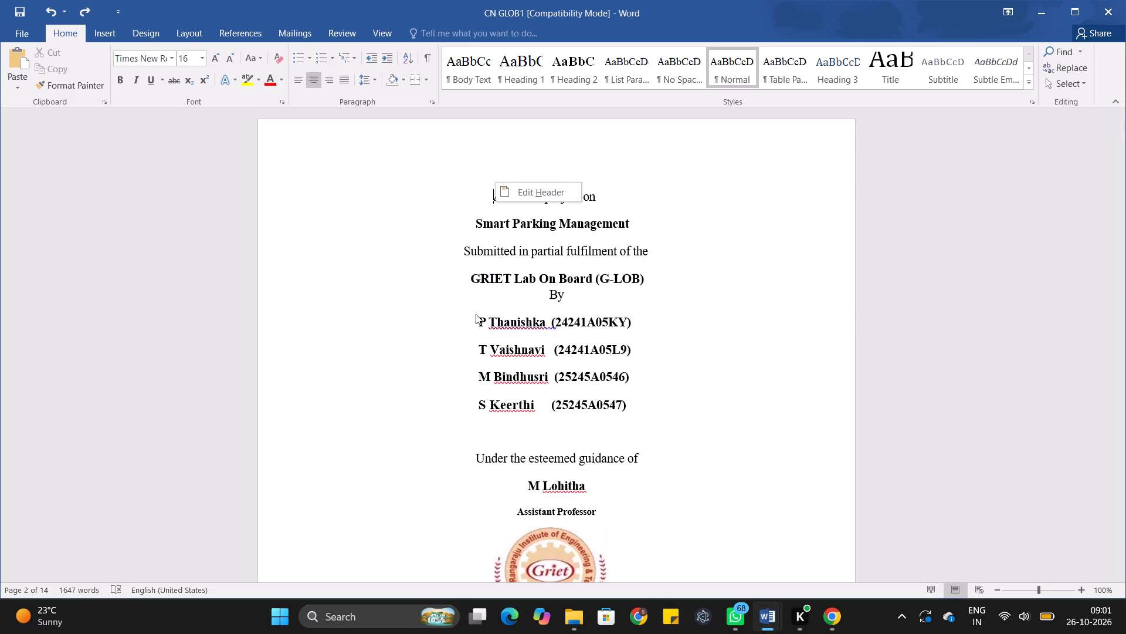
click(475, 315)
drag(475, 315, 629, 323)
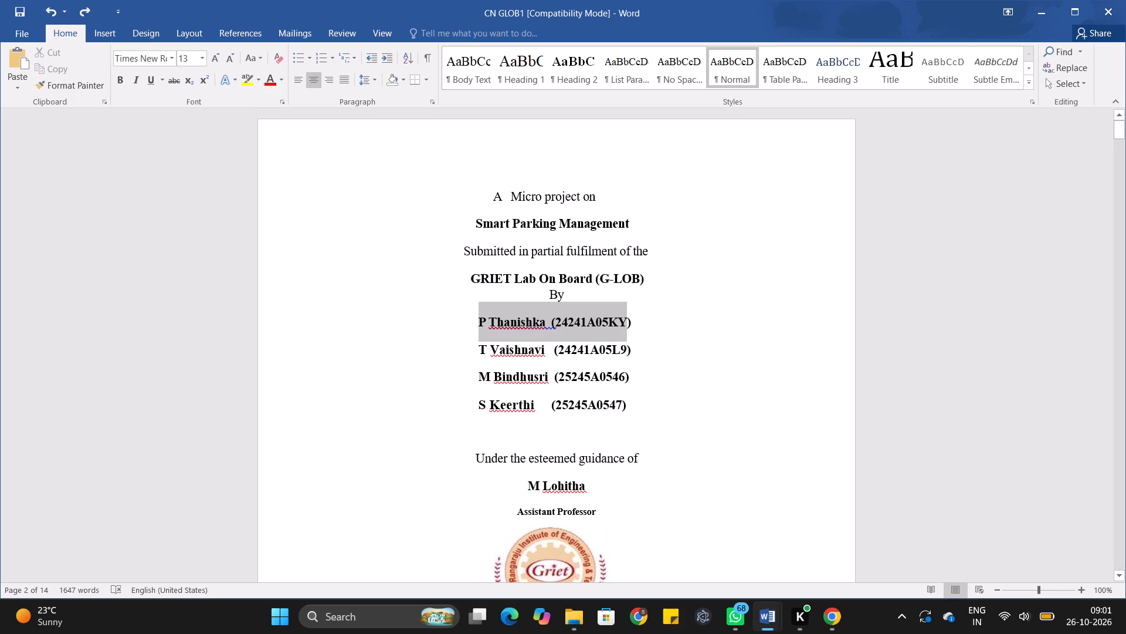
drag(629, 323, 632, 323)
key(ctrl+c)
Replace the first old name and roll number in the certificate paragraph with the copied first team member's details.
scroll(564, 435, down, 8)
scroll(564, 435, up, 4)
scroll(564, 435, down, 4)
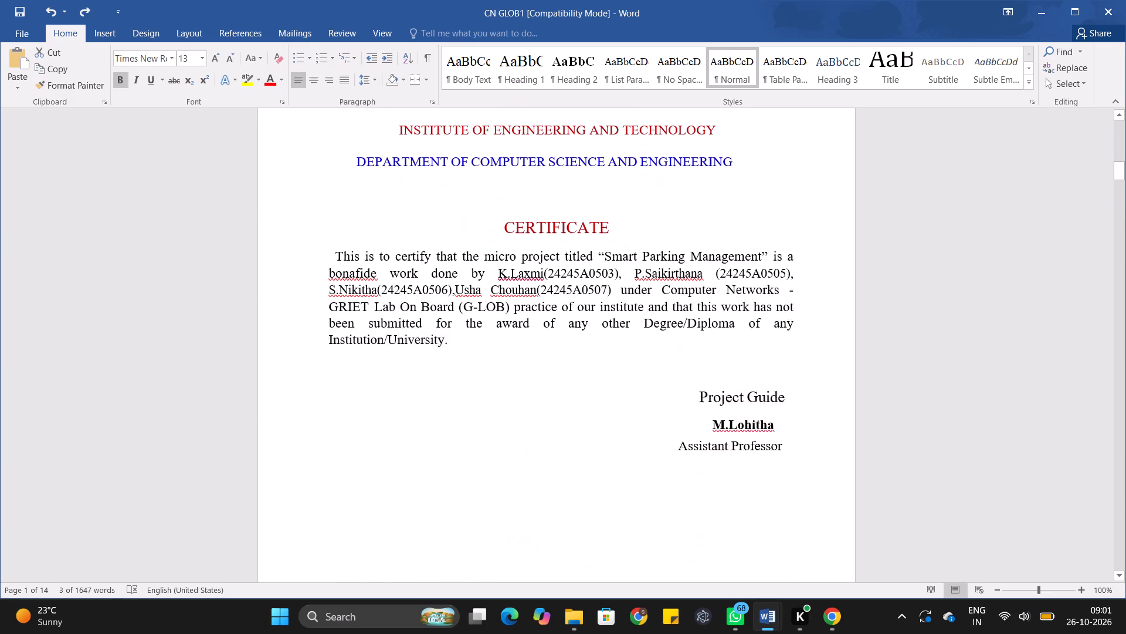
right_click(564, 435)
drag(493, 258, 500, 261)
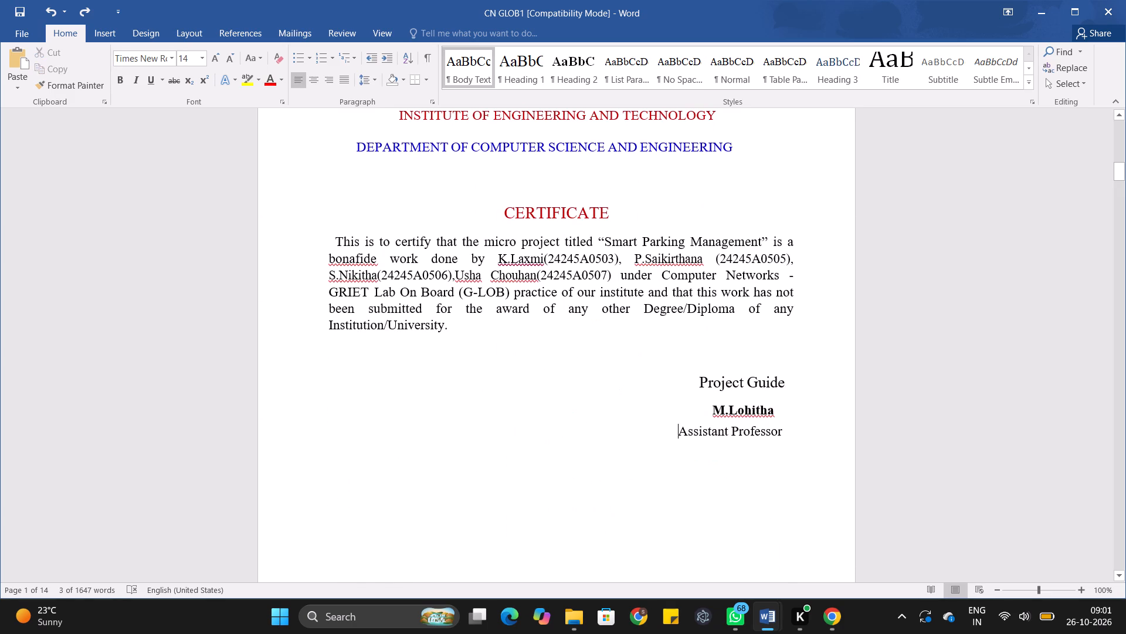
drag(500, 261, 618, 259)
drag(618, 259, 548, 250)
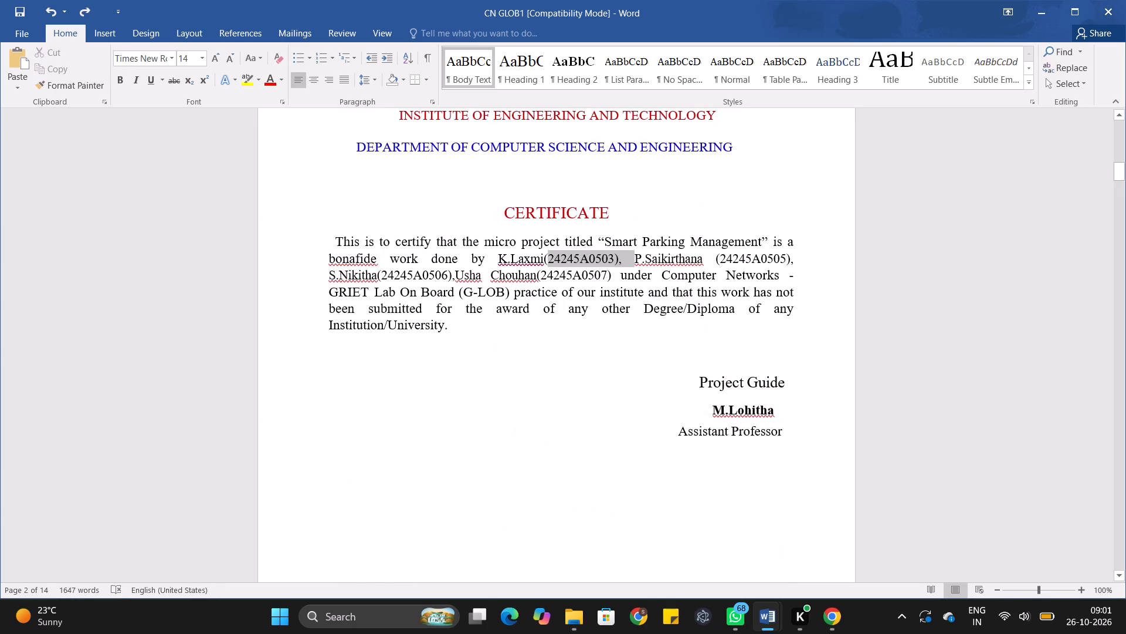
drag(548, 250, 498, 254)
key(ctrl+v)
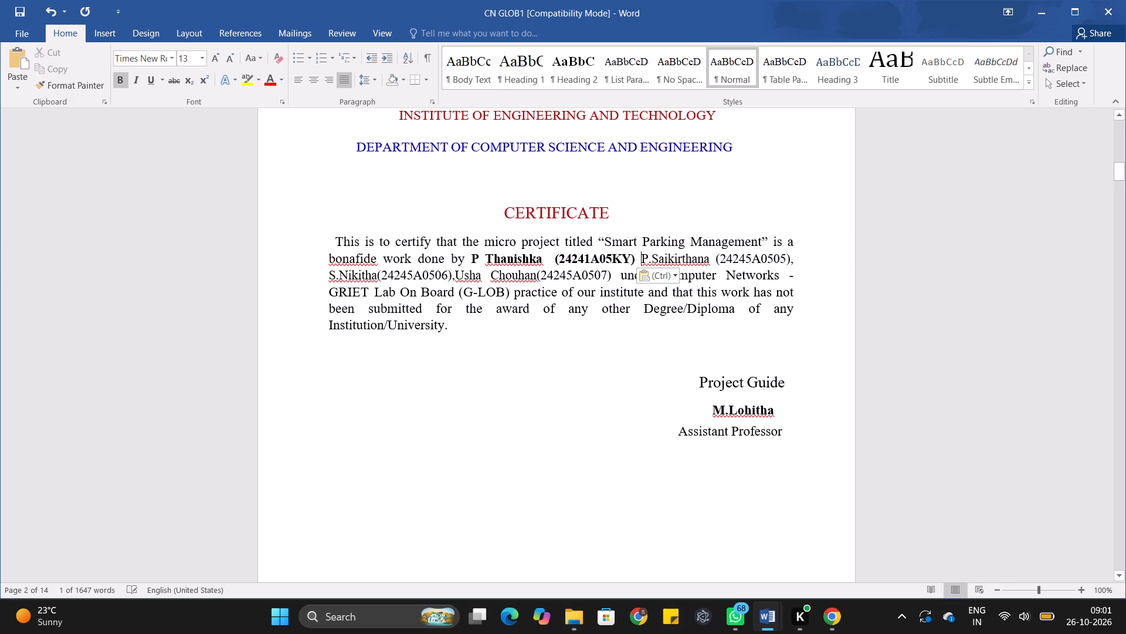
Tidy the first member's certificate entry: a period after the initial, no spaces before the bracketed roll number, and a comma at the end.
click(486, 259)
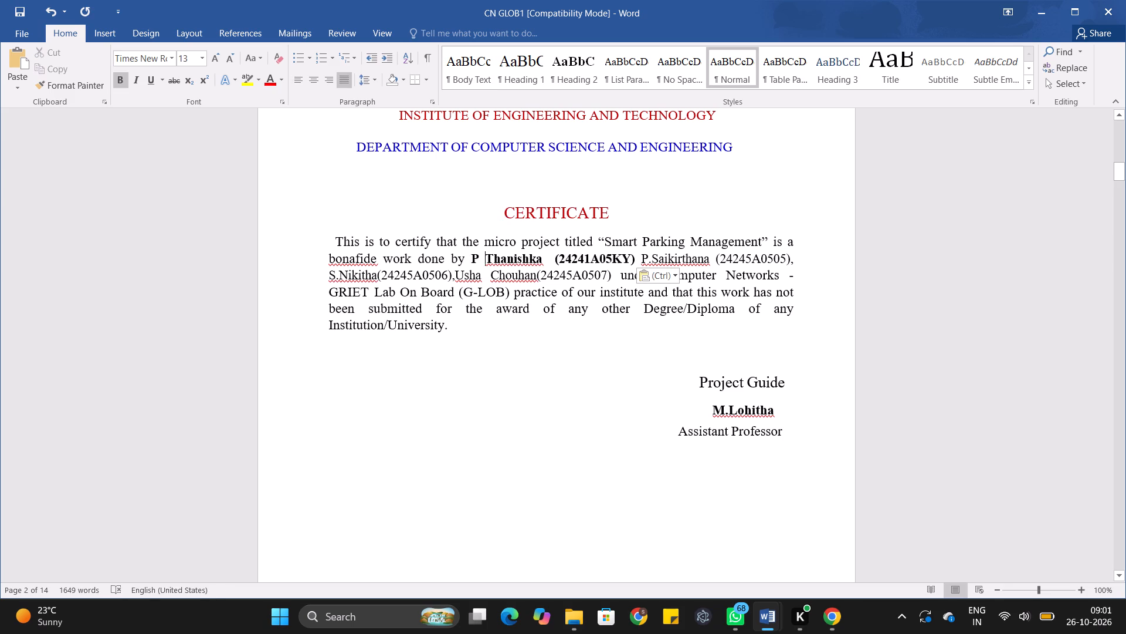
key(BackSpace)
key(period)
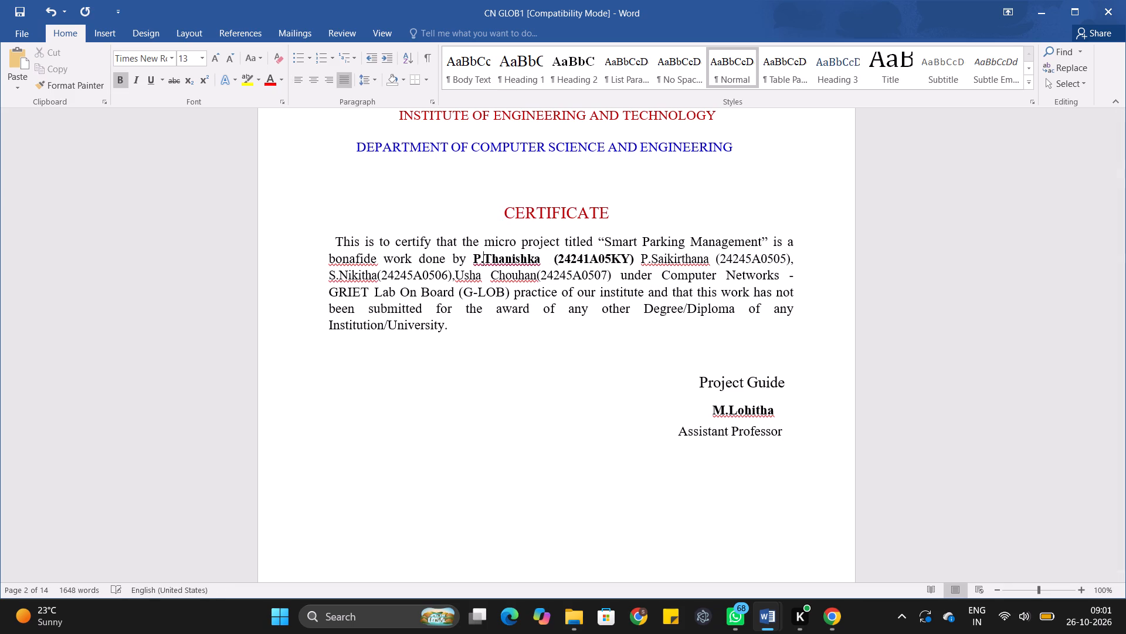
click(553, 256)
key(BackSpace)
key(BackSpace)
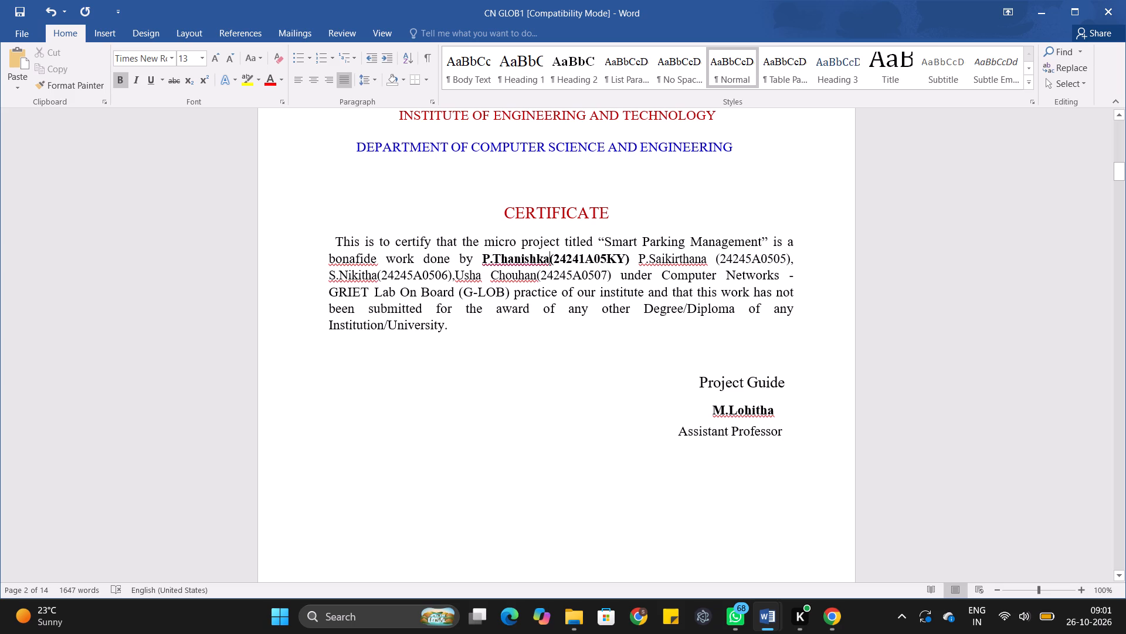
drag(482, 258, 601, 248)
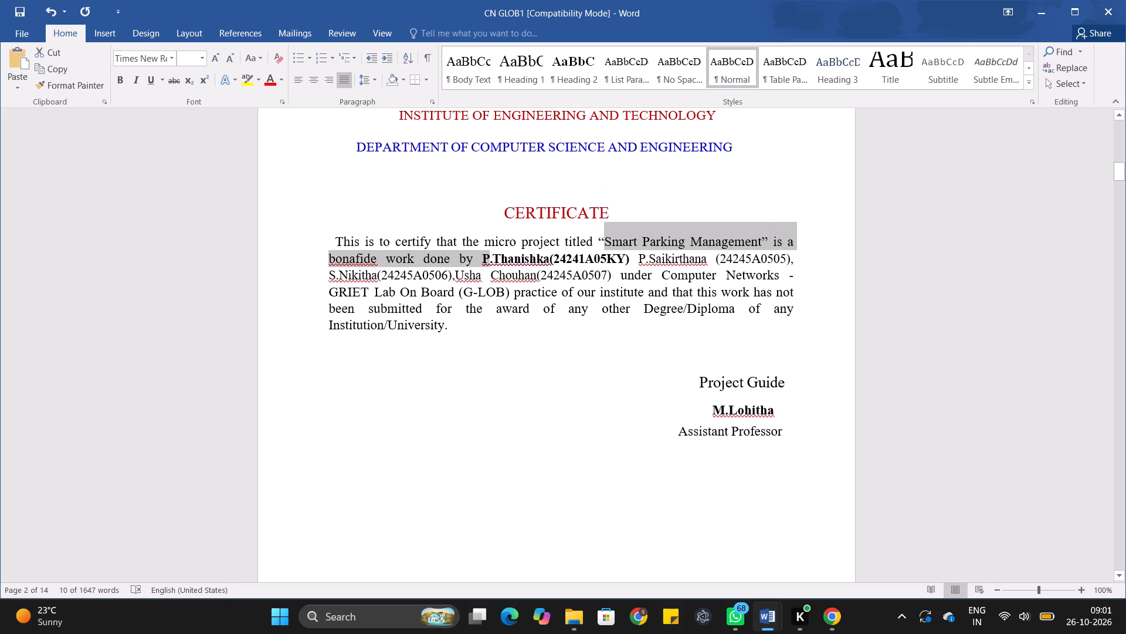
click(639, 358)
click(634, 259)
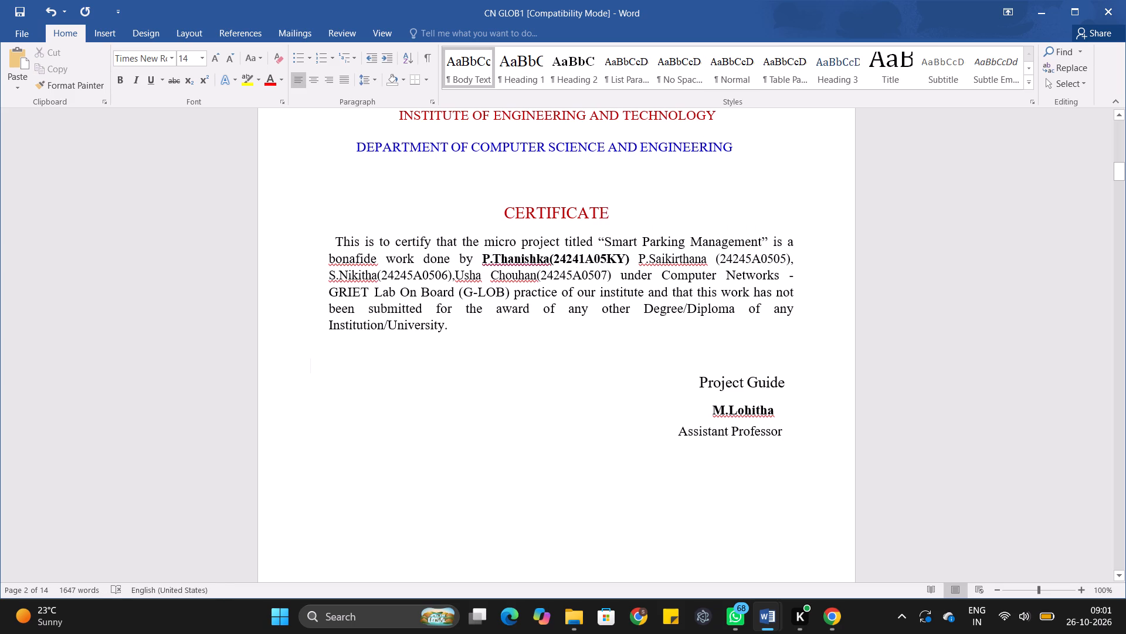
key(Left)
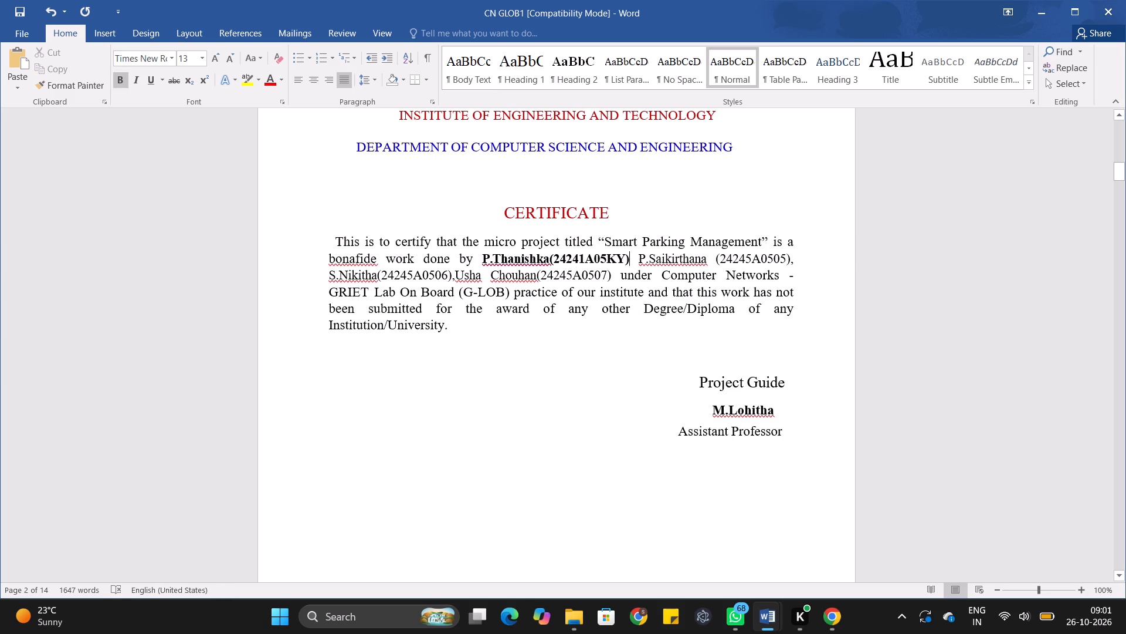
key(comma)
Copy the second team member's name and roll number from the cover page over the second old entry in the certificate, keeping its comma.
scroll(631, 206, up, 3)
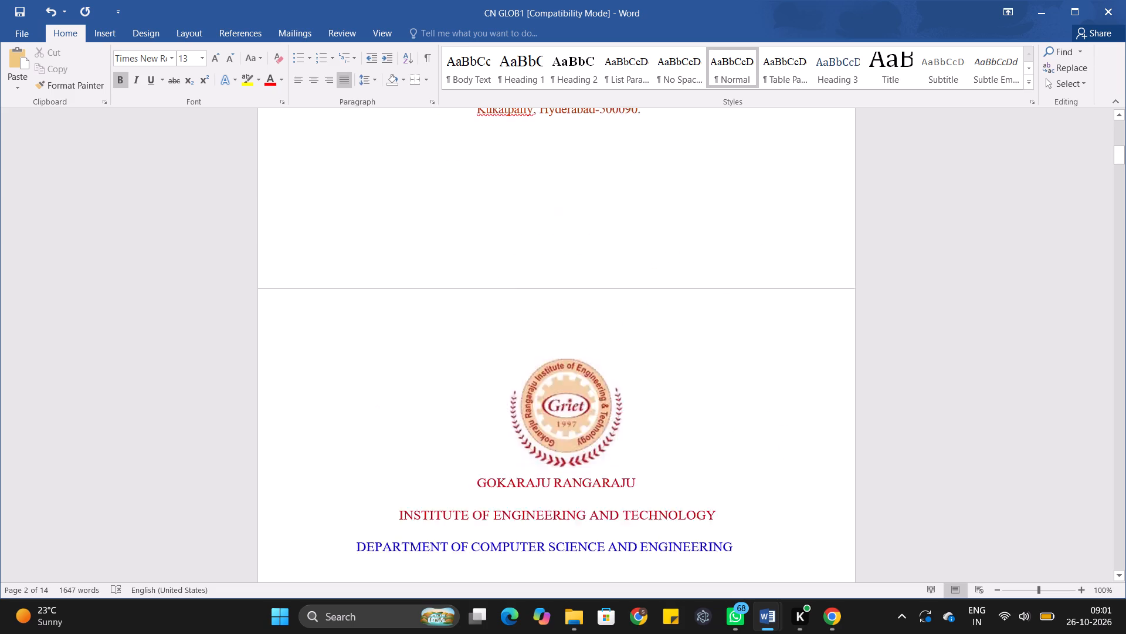
scroll(631, 206, up, 4)
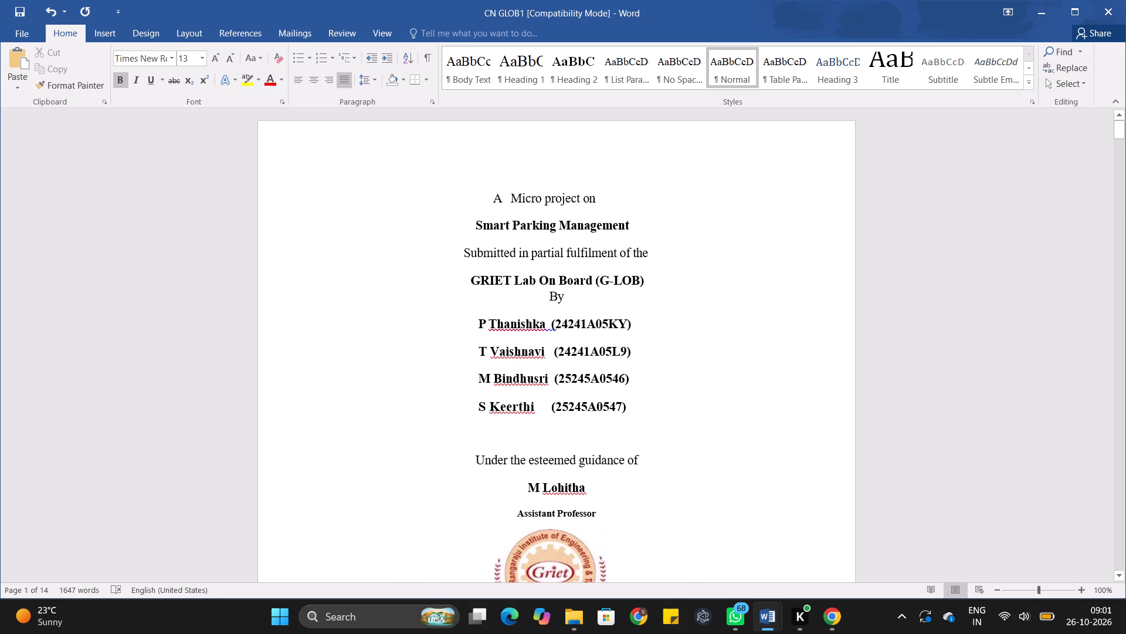
drag(477, 352, 633, 349)
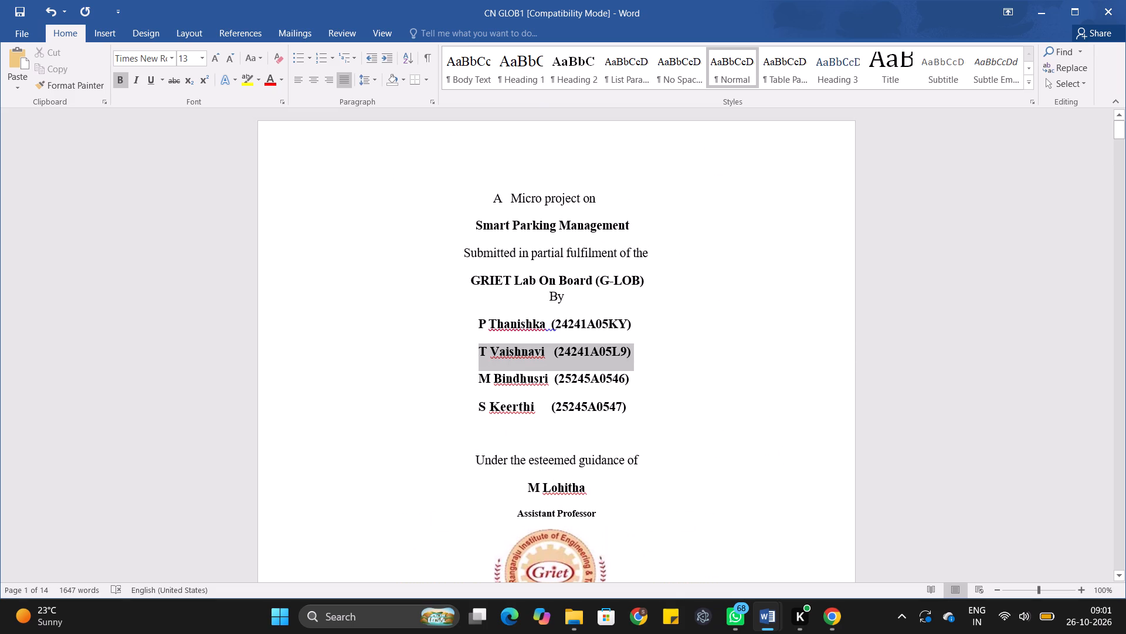
drag(633, 349, 631, 349)
key(ctrl+c)
scroll(631, 349, down, 4)
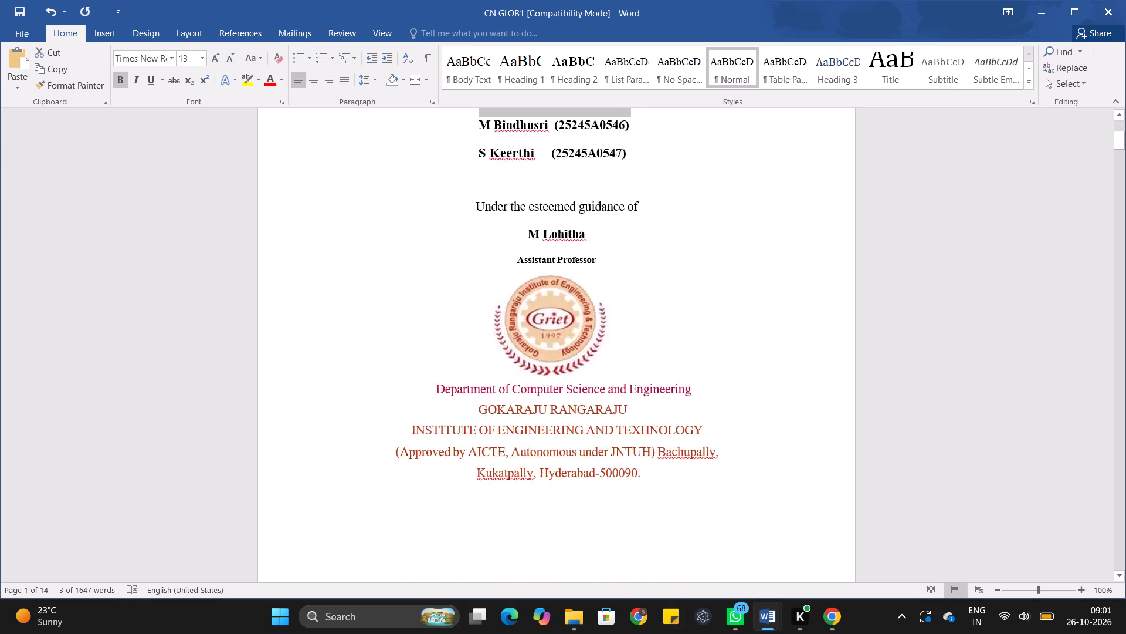
scroll(631, 349, down, 4)
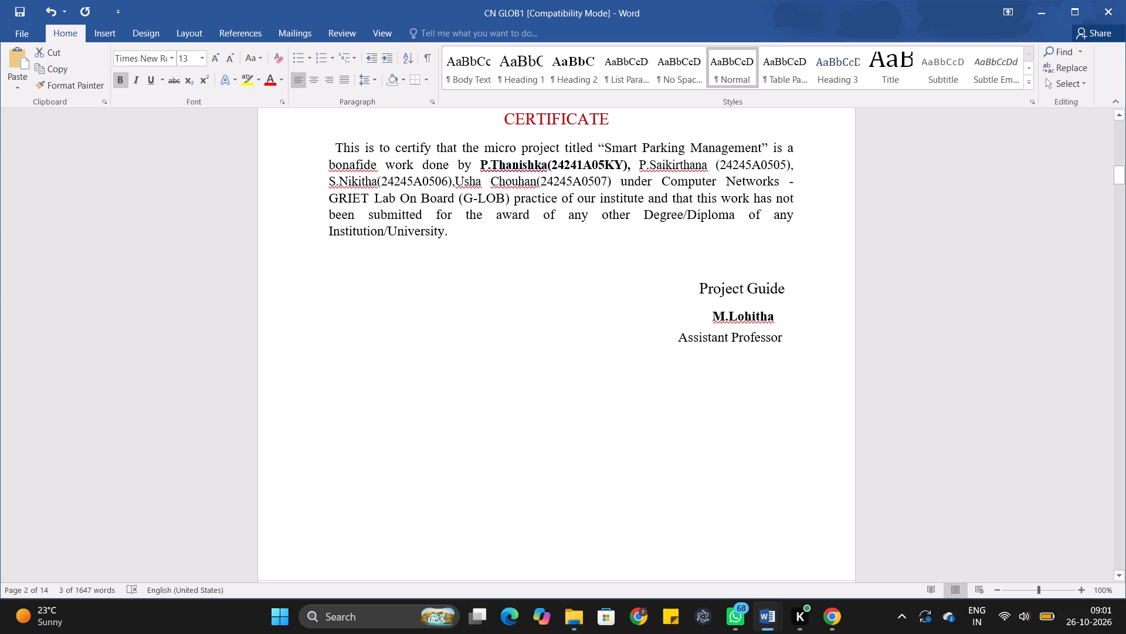
drag(640, 160, 776, 161)
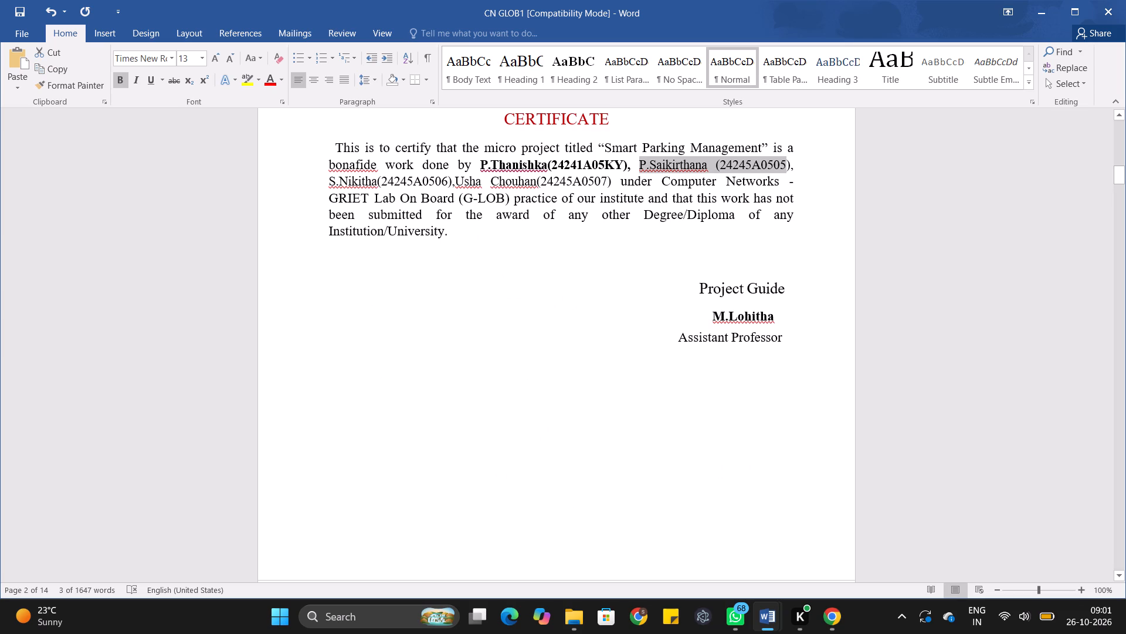
drag(776, 161, 790, 164)
key(ctrl+v)
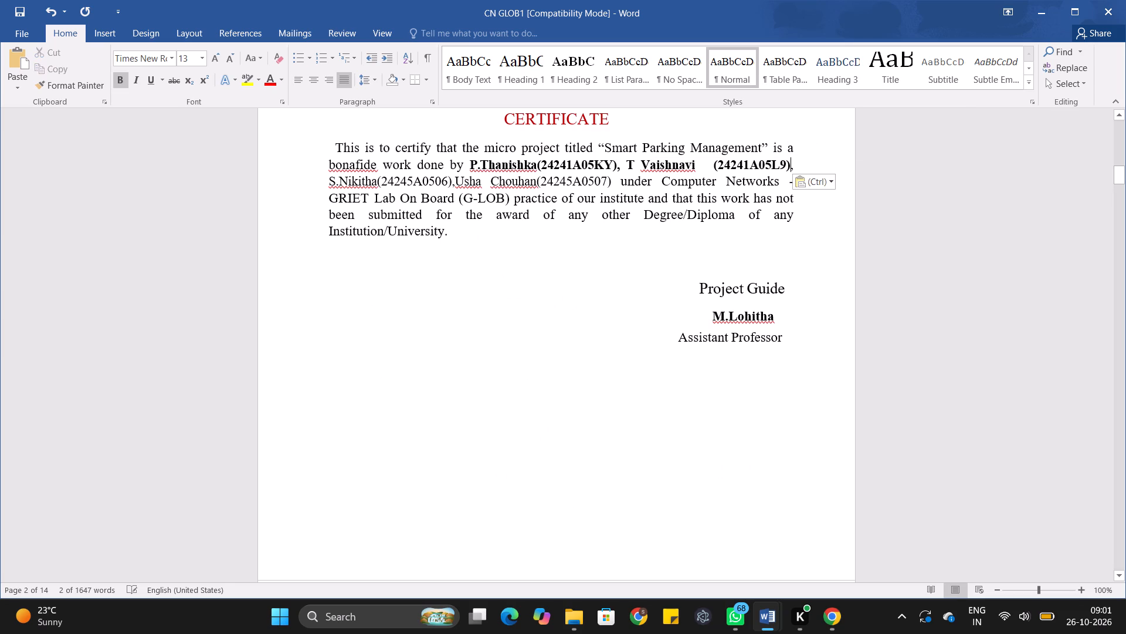
Remove the spaces before the second member's bracketed roll number and replace the space after the initial with a period.
click(713, 163)
key(BackSpace)
key(BackSpace)
key(BackSpace)
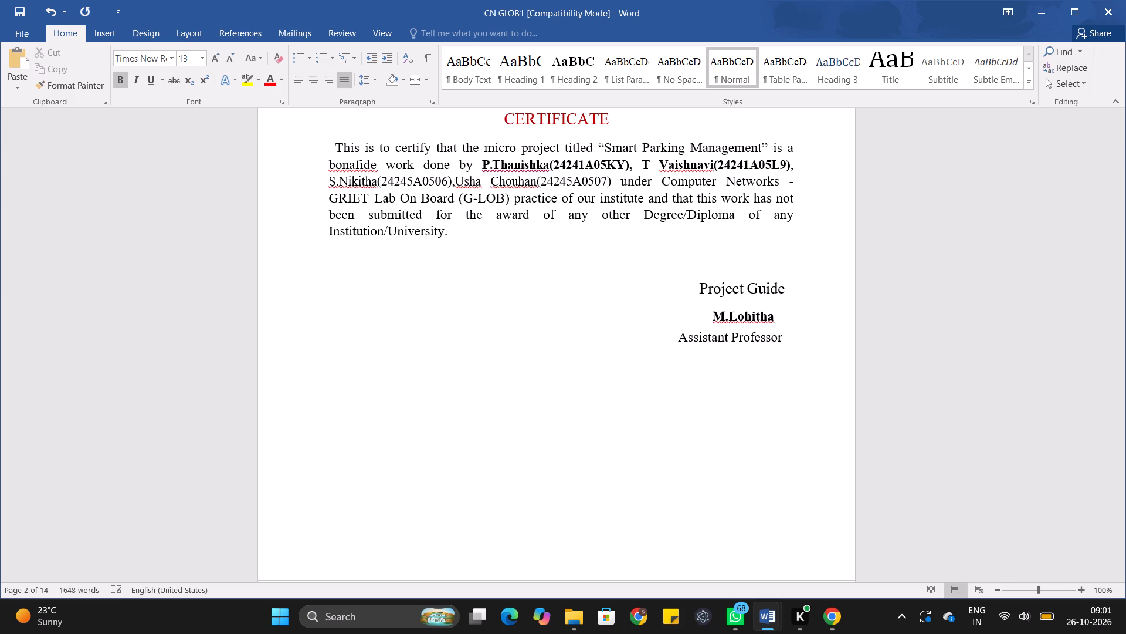
click(655, 161)
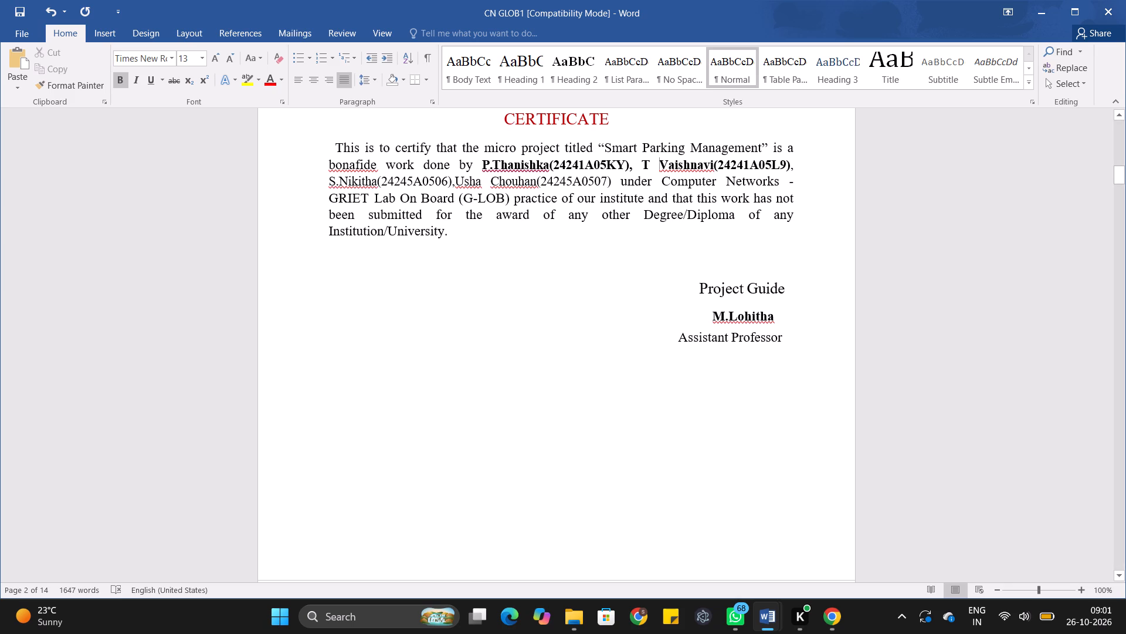
key(BackSpace)
key(BackSpace)
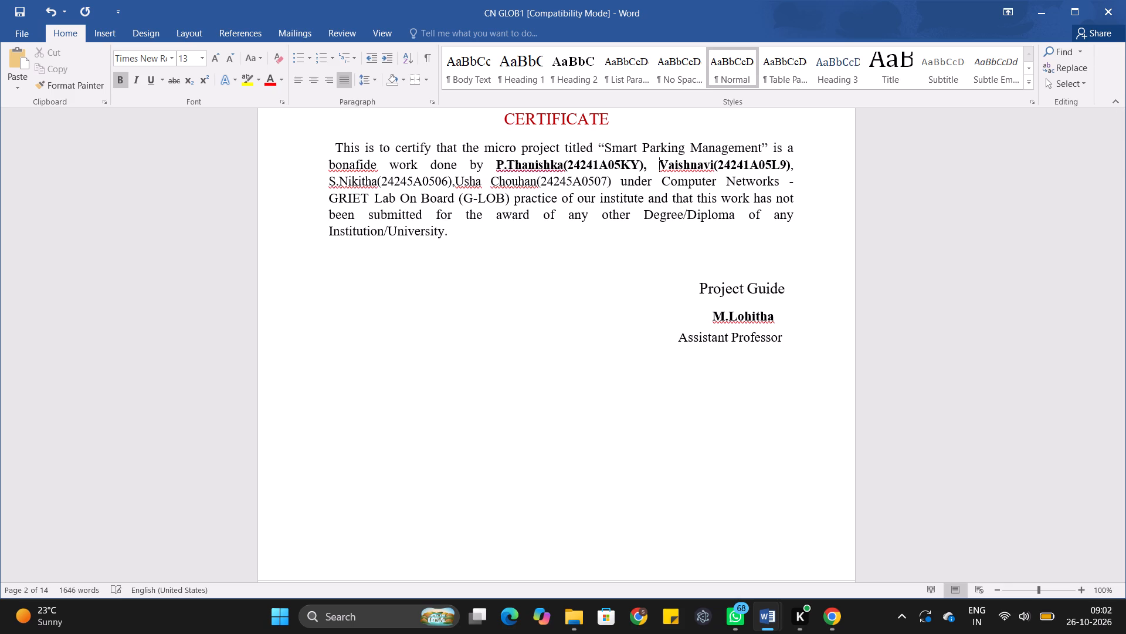
key(ctrl+z)
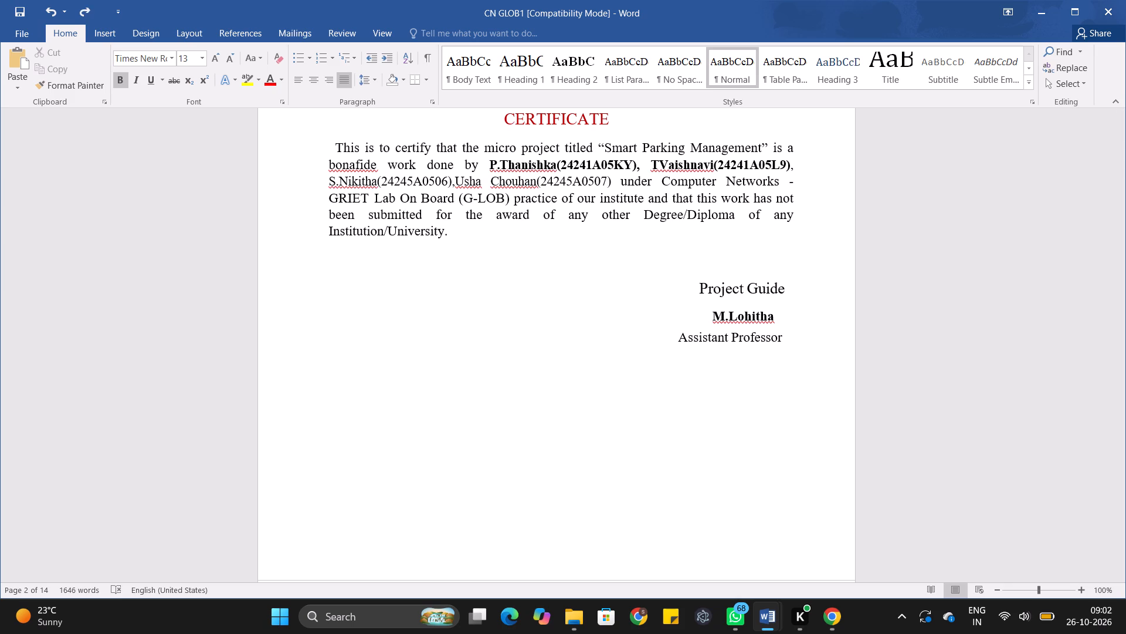
key(period)
Copy the third team member's details from the cover page over the third old certificate entry, ending with a comma and a space.
scroll(573, 197, up, 3)
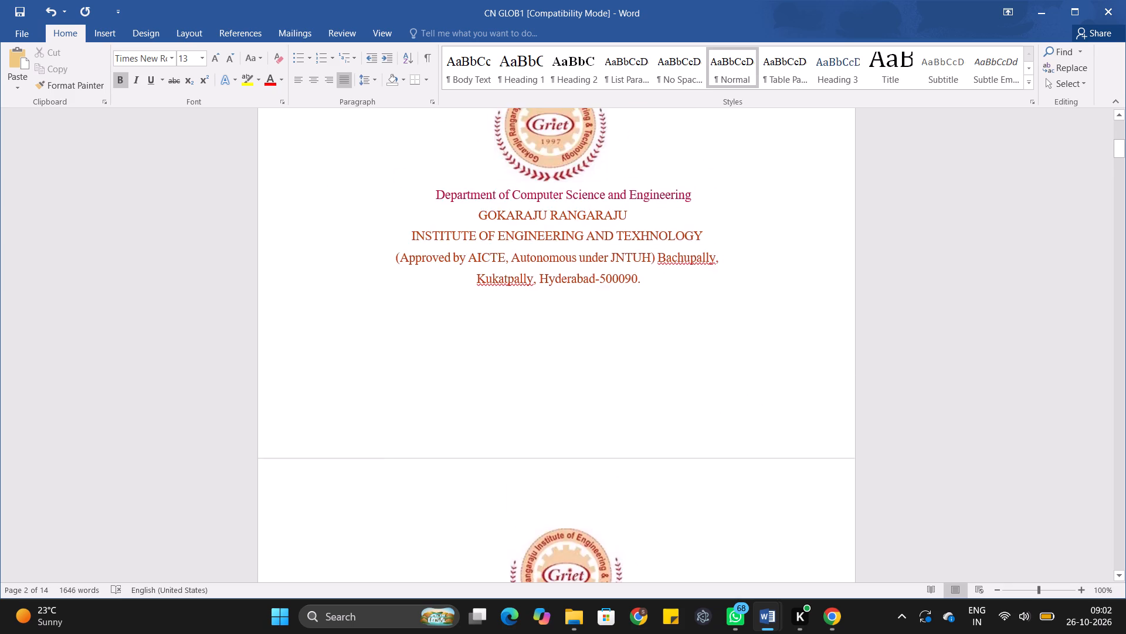
scroll(573, 197, up, 6)
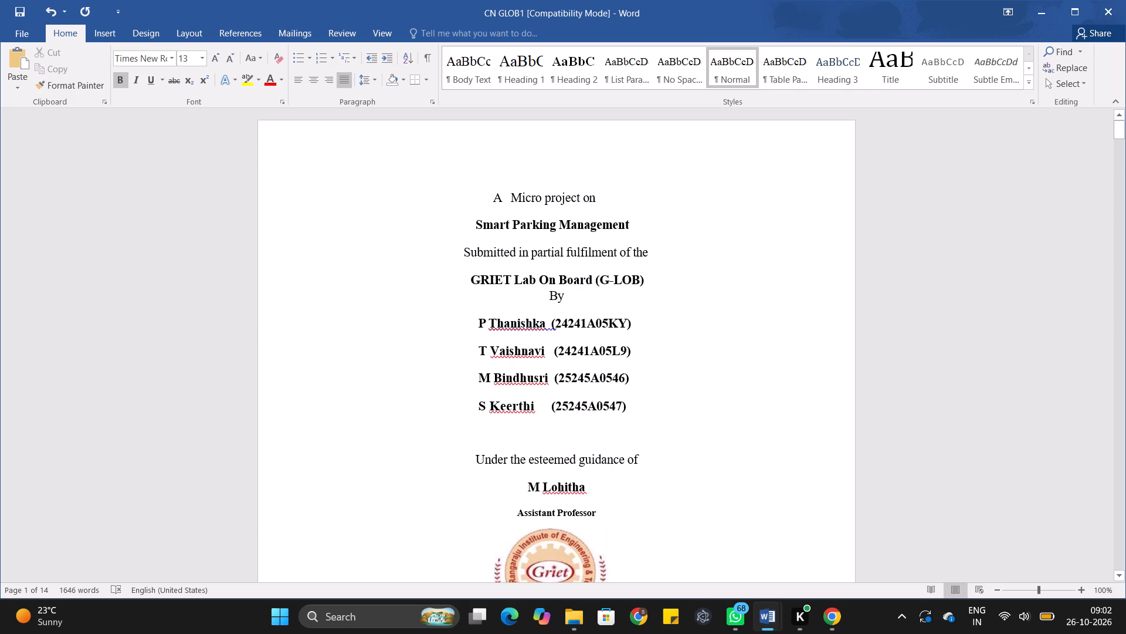
drag(476, 380, 640, 382)
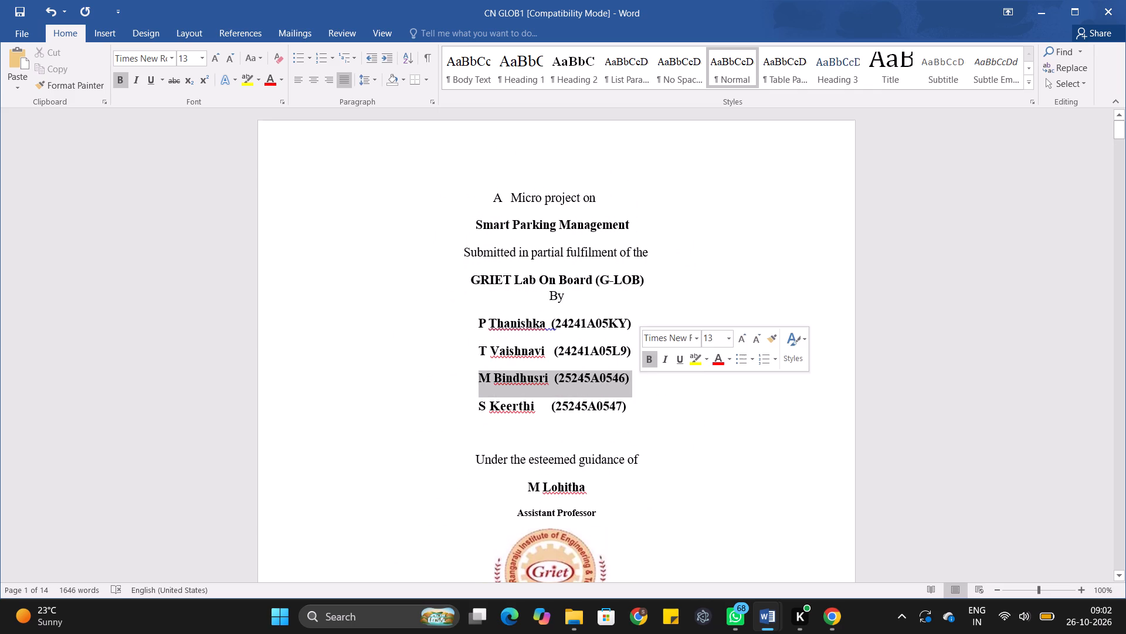
key(ctrl+c)
scroll(640, 382, down, 4)
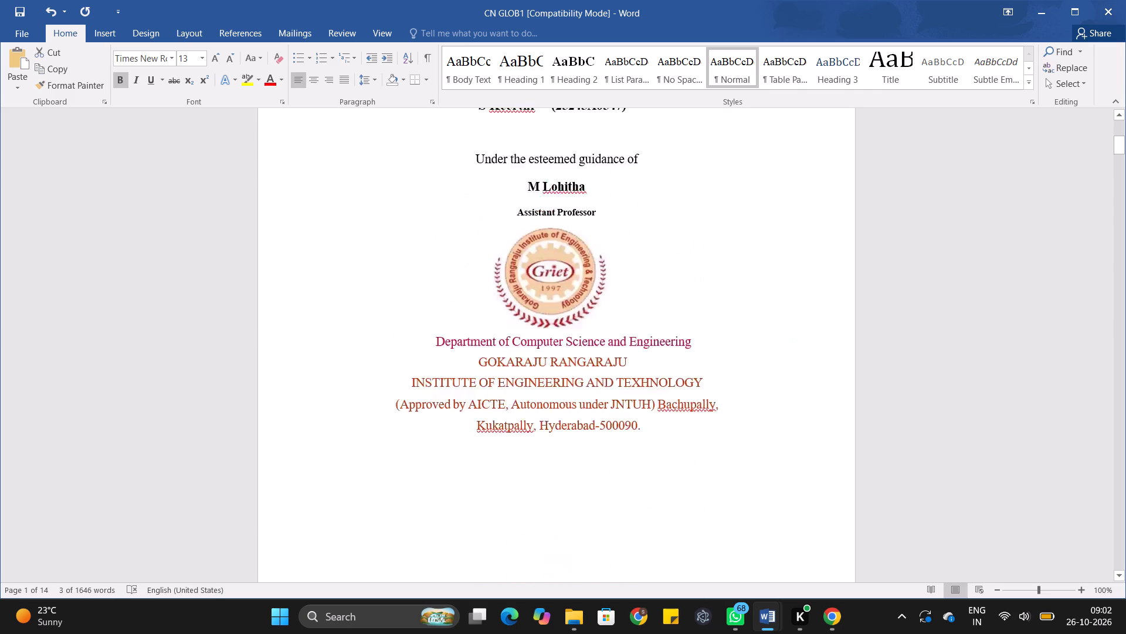
scroll(640, 382, down, 6)
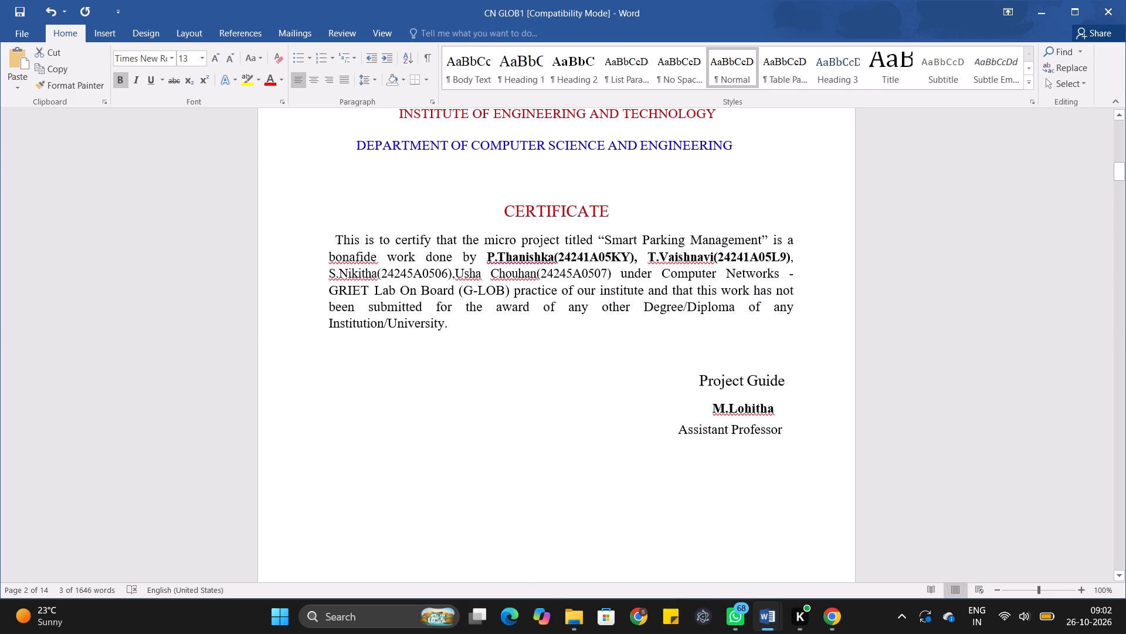
drag(326, 280, 428, 281)
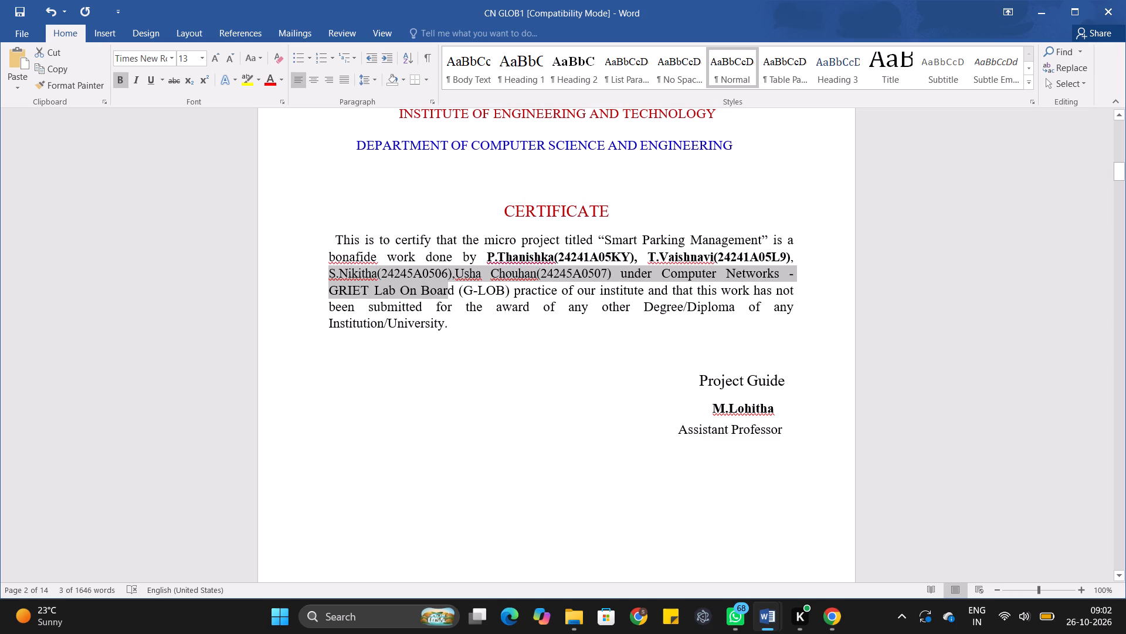
drag(428, 281, 455, 272)
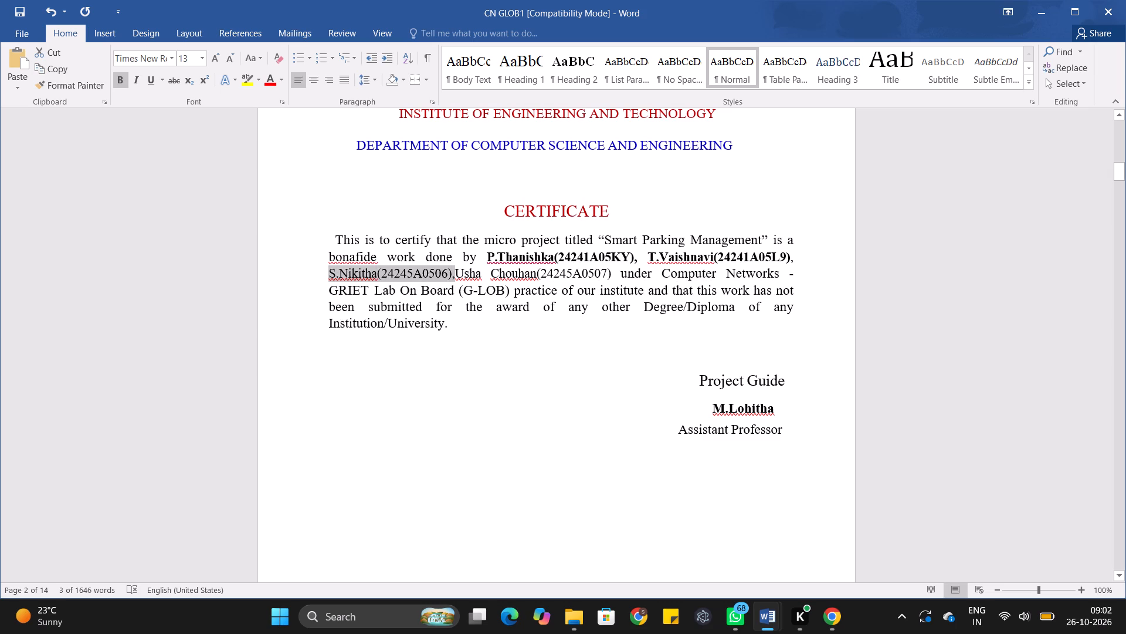
drag(455, 272, 453, 273)
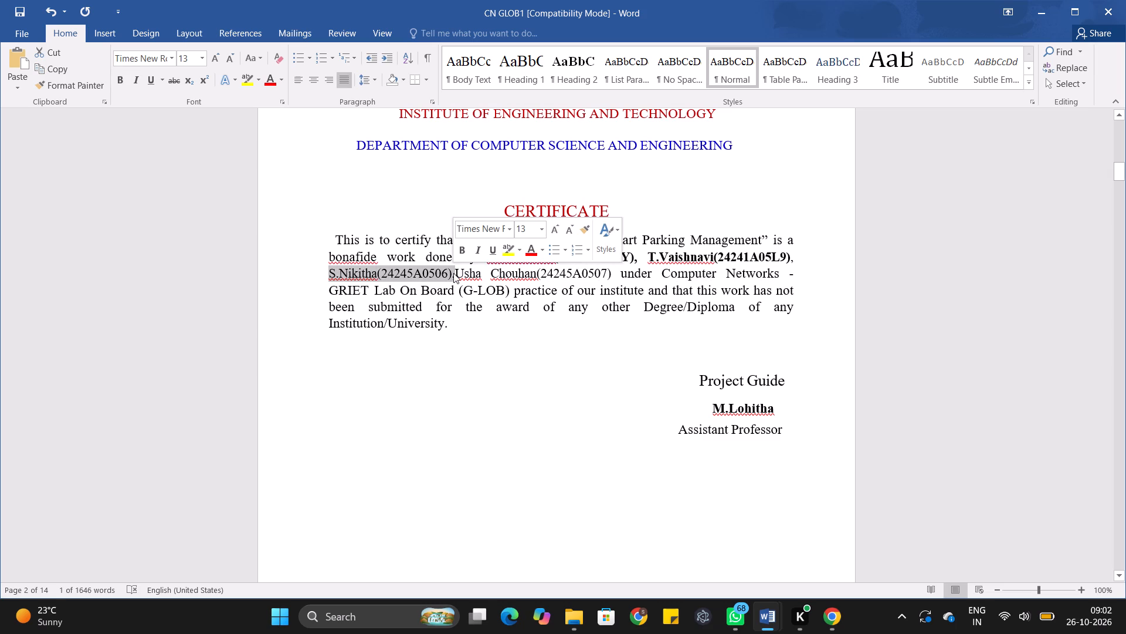
key(ctrl+v)
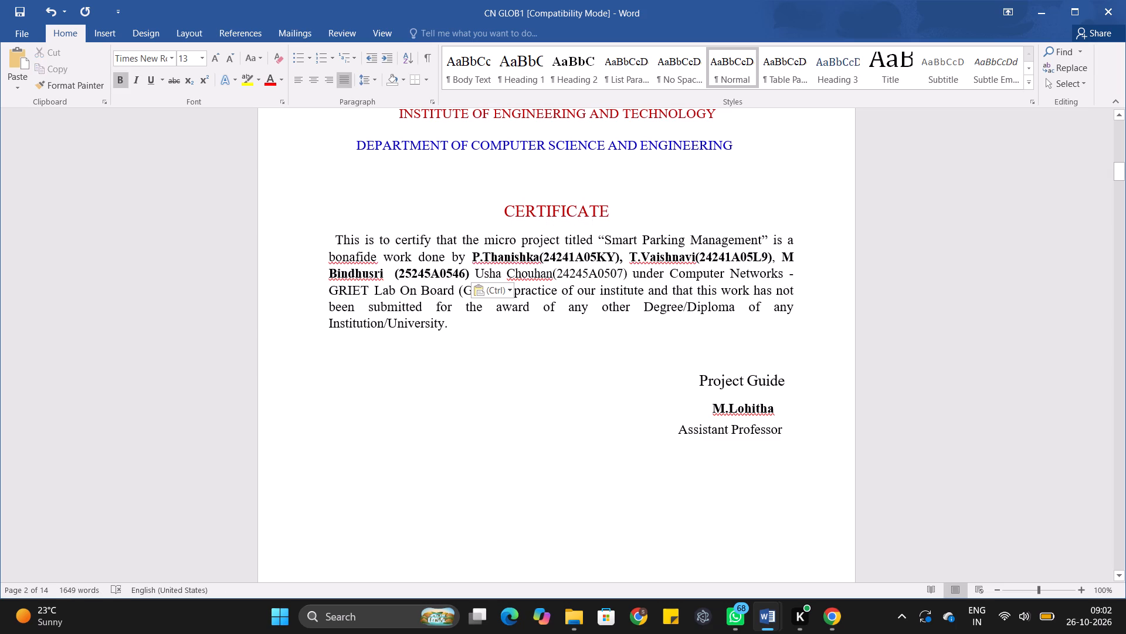
key(BackSpace)
text(,)
key(space)
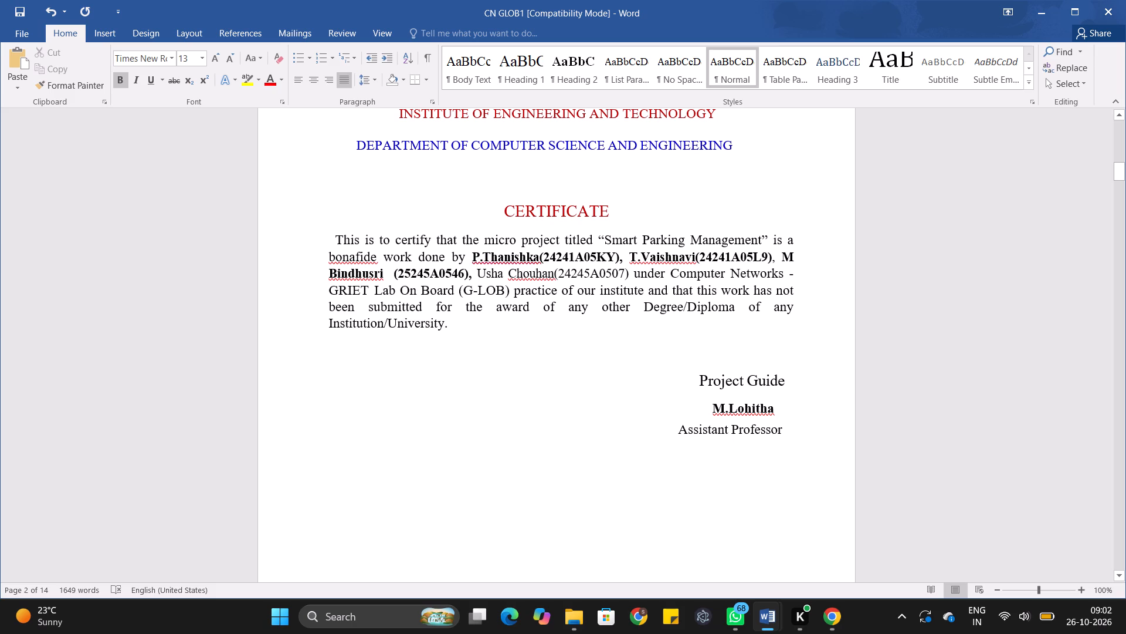
Start a new paragraph in the certificate text just before the third member's initial.
click(777, 254)
key(Right)
key(Return)
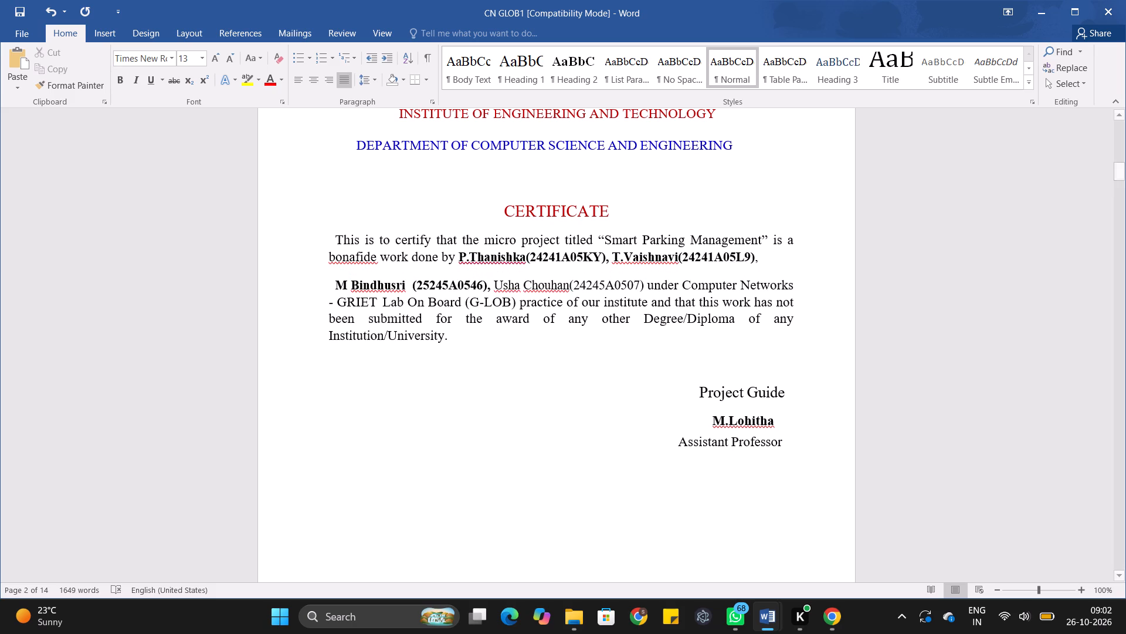
Replace the space after the third member's initial in the certificate with a period.
click(350, 283)
key(BackSpace)
key(period)
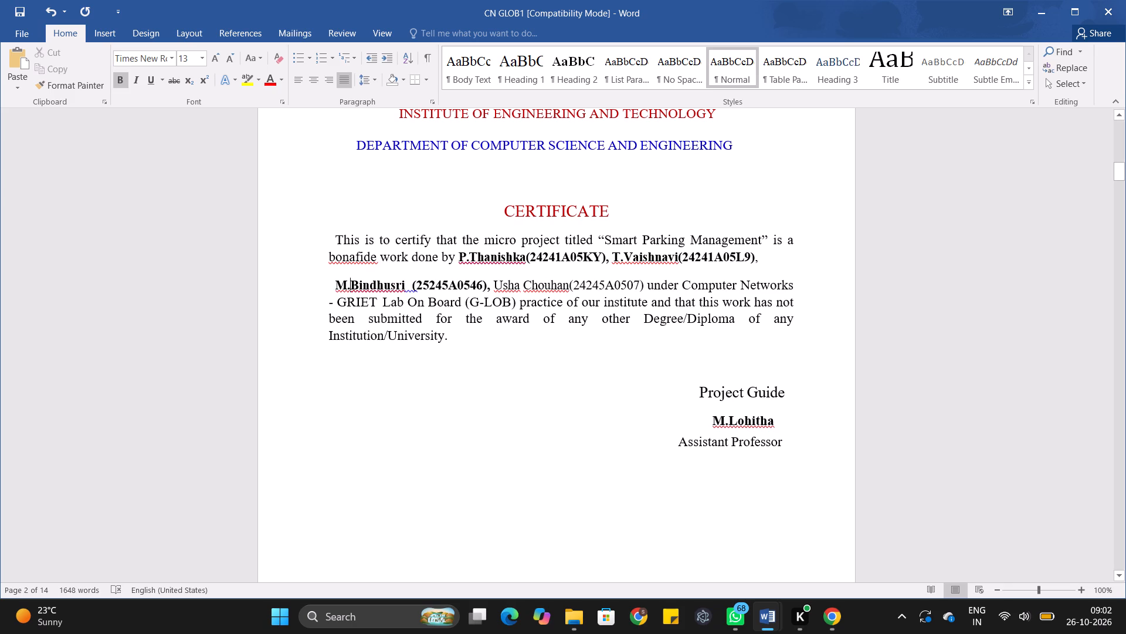
Remove the paragraph break and leading spaces before the third member's name so the certificate text runs on as one paragraph.
click(769, 257)
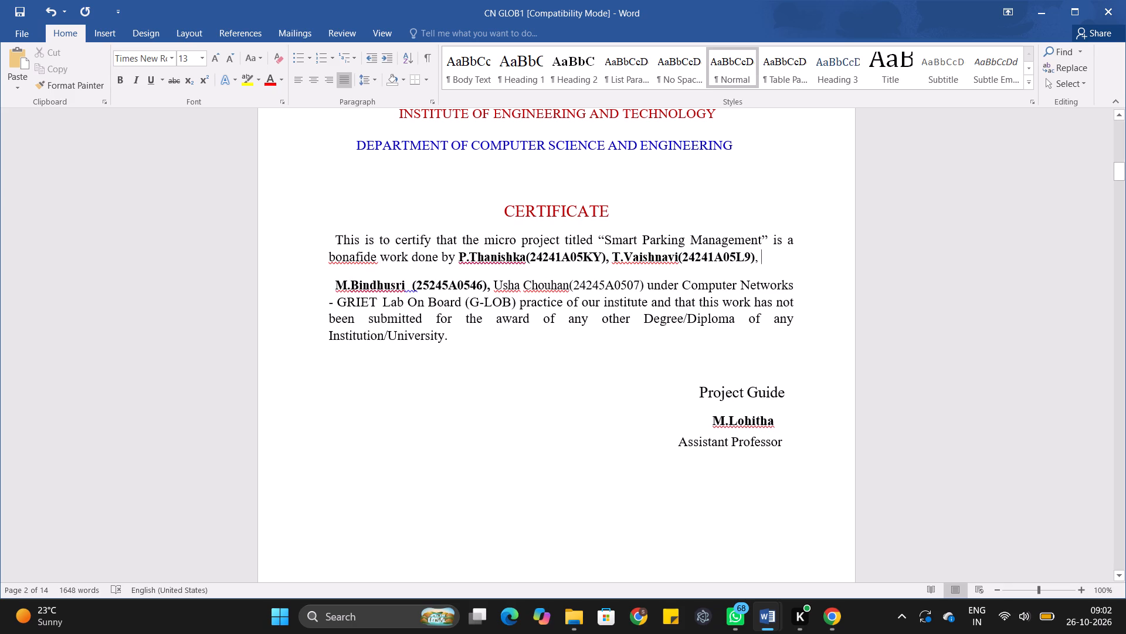
click(333, 286)
key(BackSpace)
key(BackSpace)
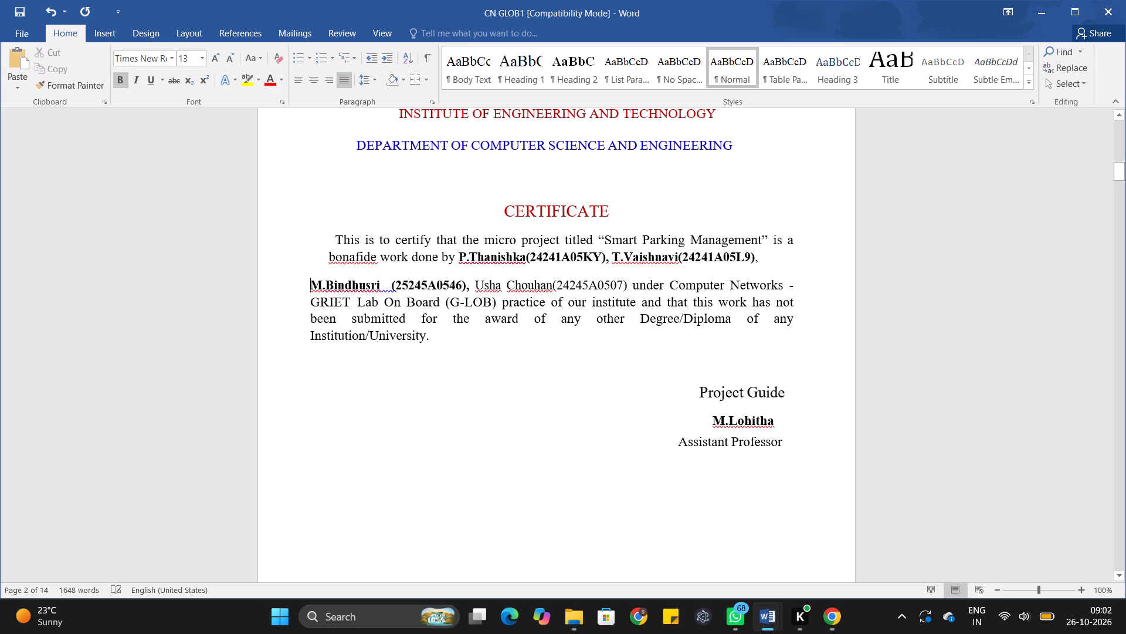
key(BackSpace)
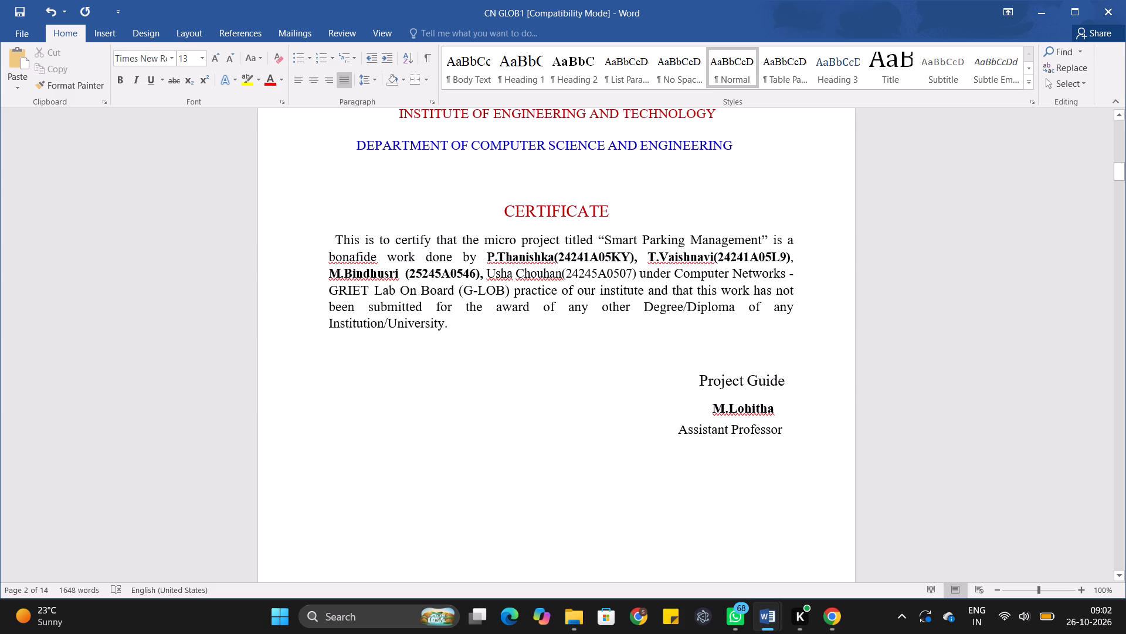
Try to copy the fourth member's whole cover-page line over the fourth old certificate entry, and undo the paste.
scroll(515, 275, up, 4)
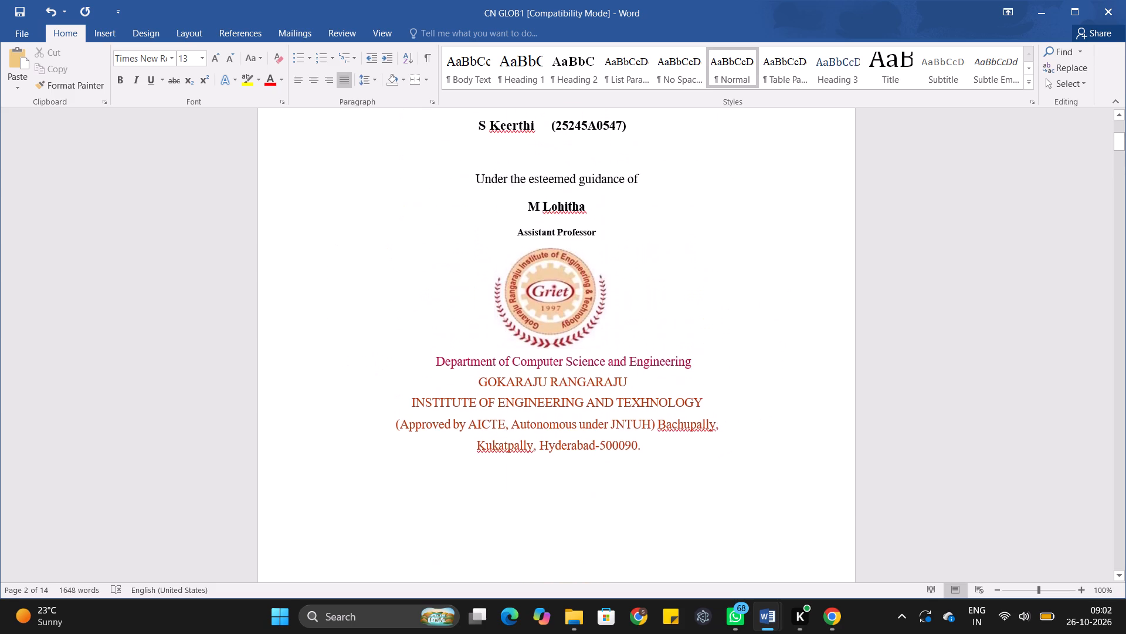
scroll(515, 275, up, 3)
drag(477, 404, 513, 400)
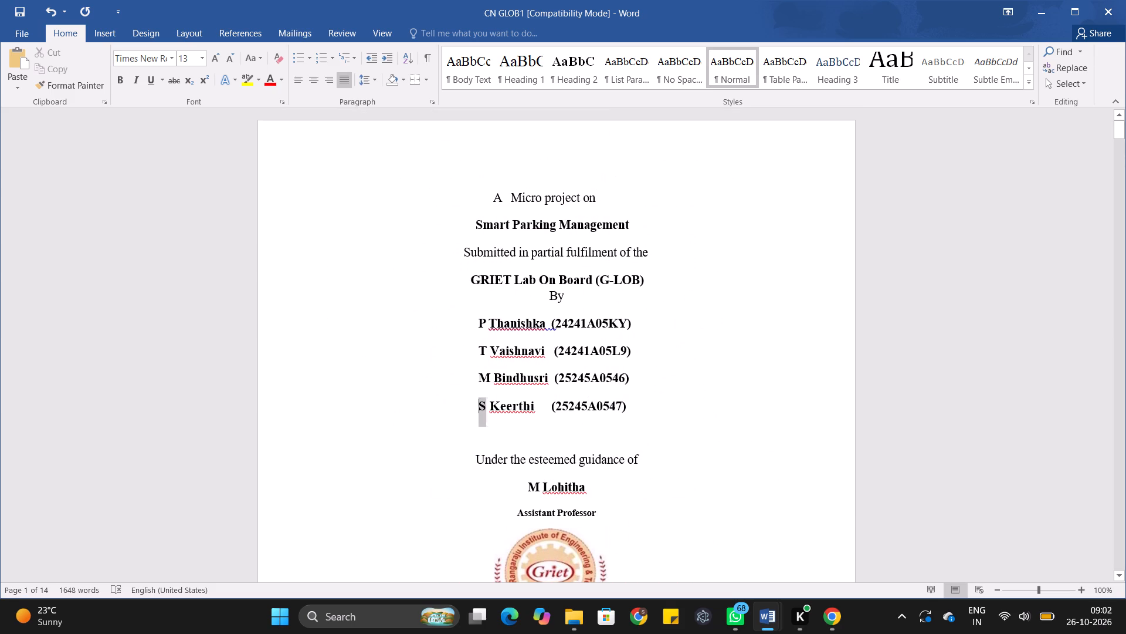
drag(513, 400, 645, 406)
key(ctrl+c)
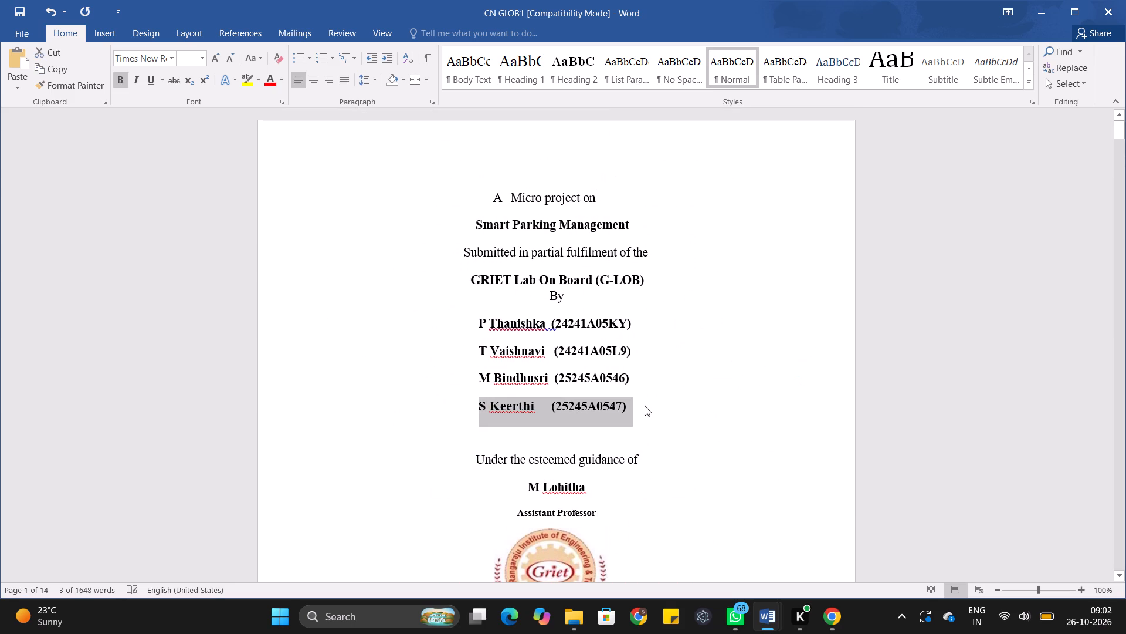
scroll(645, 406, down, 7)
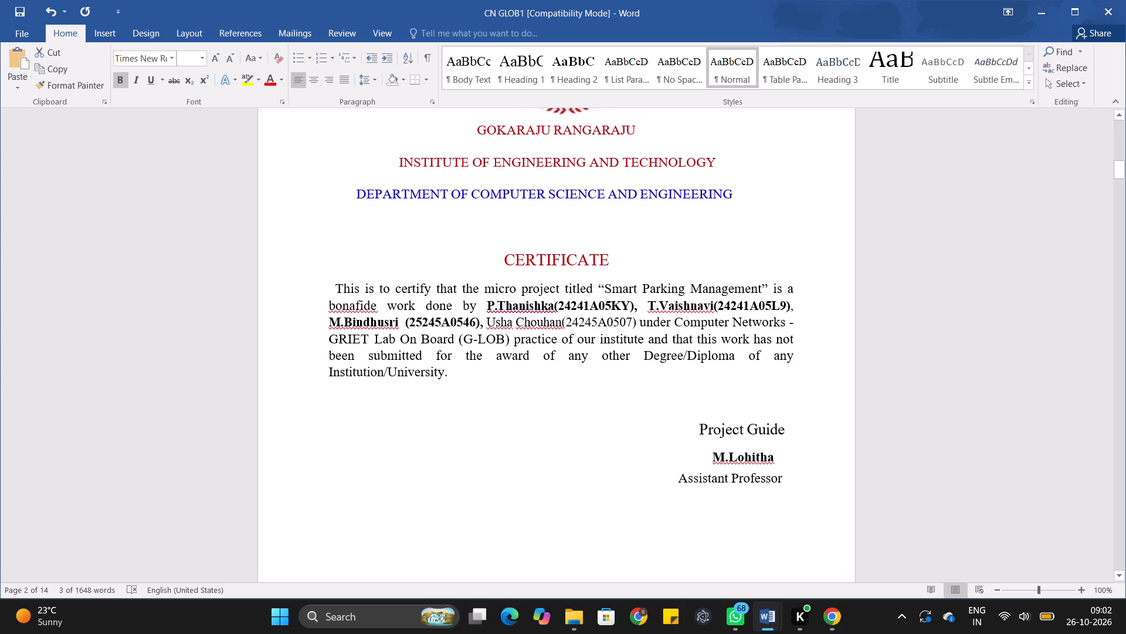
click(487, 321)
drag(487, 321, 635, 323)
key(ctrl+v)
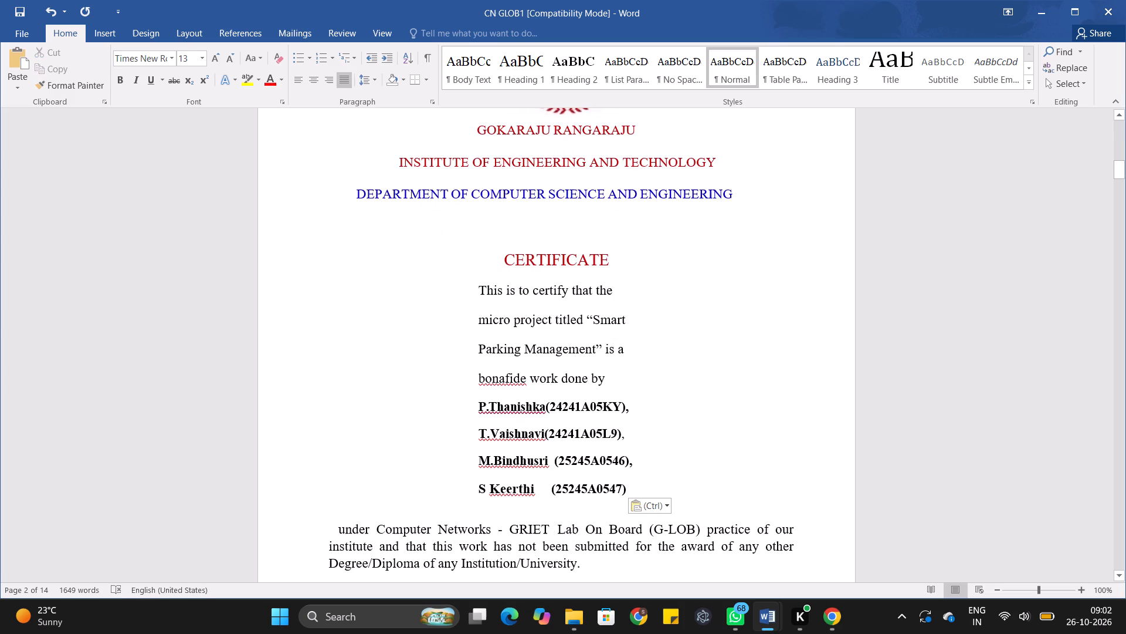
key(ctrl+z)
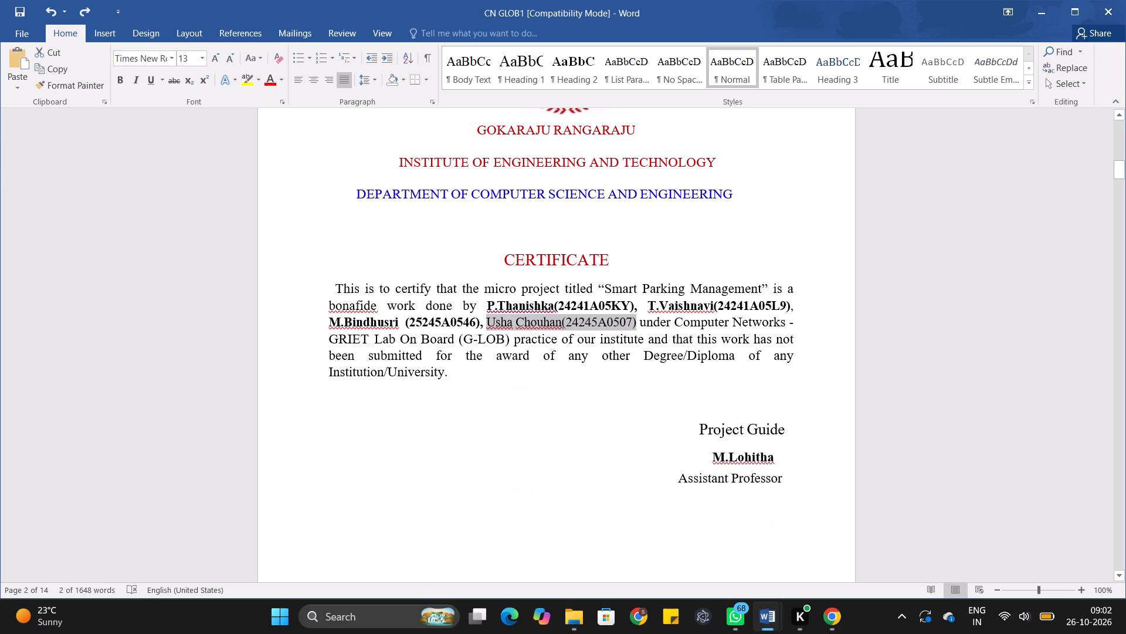
Copy only the fourth member's name and bracketed roll number from the cover page over the fourth old certificate entry.
scroll(606, 259, up, 7)
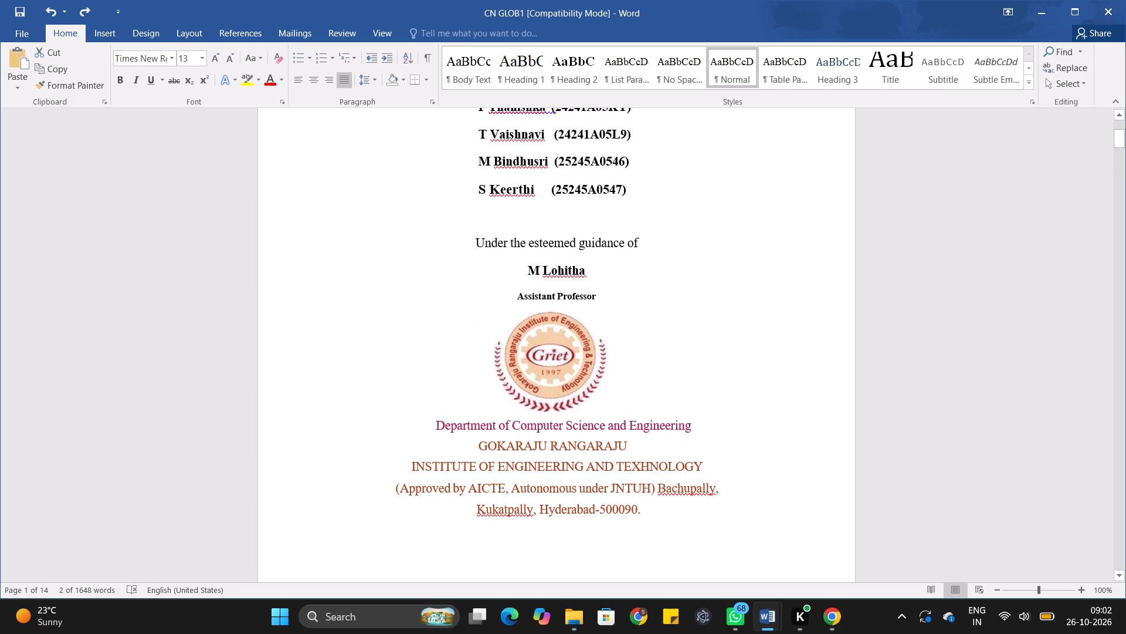
drag(476, 183, 624, 191)
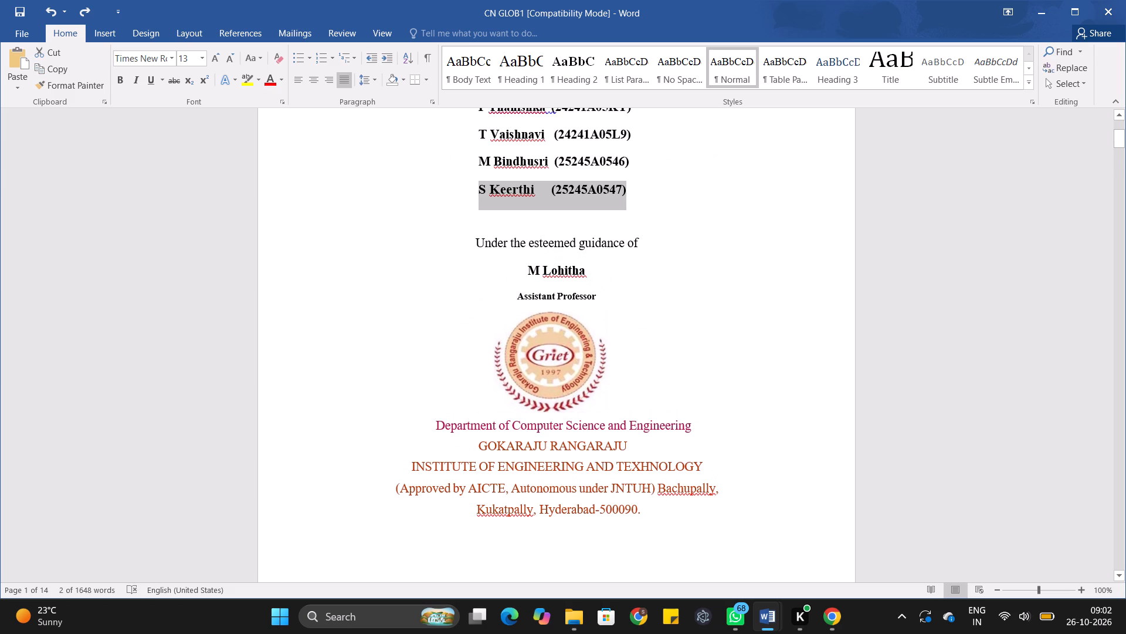
key(ctrl+c)
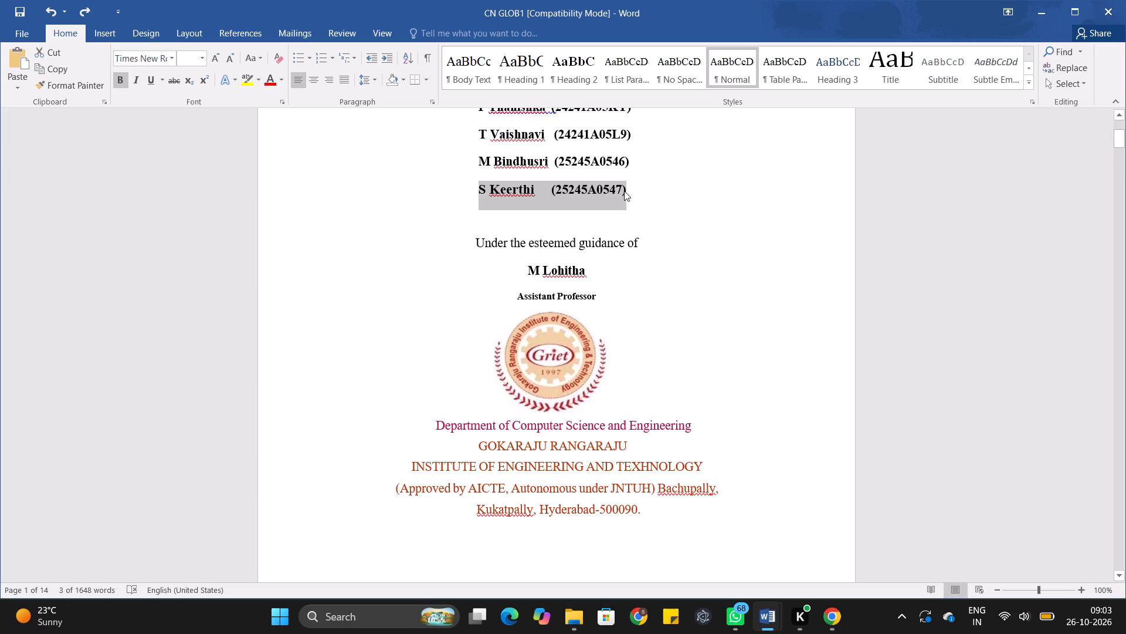
scroll(624, 191, down, 6)
scroll(624, 191, up, 2)
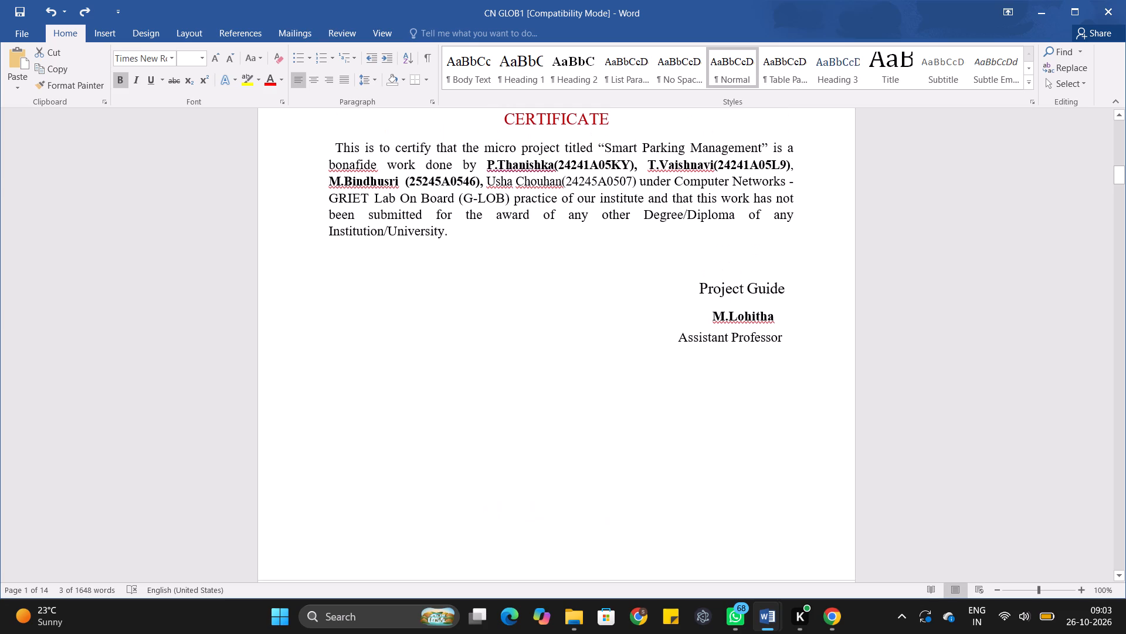
drag(489, 180, 572, 190)
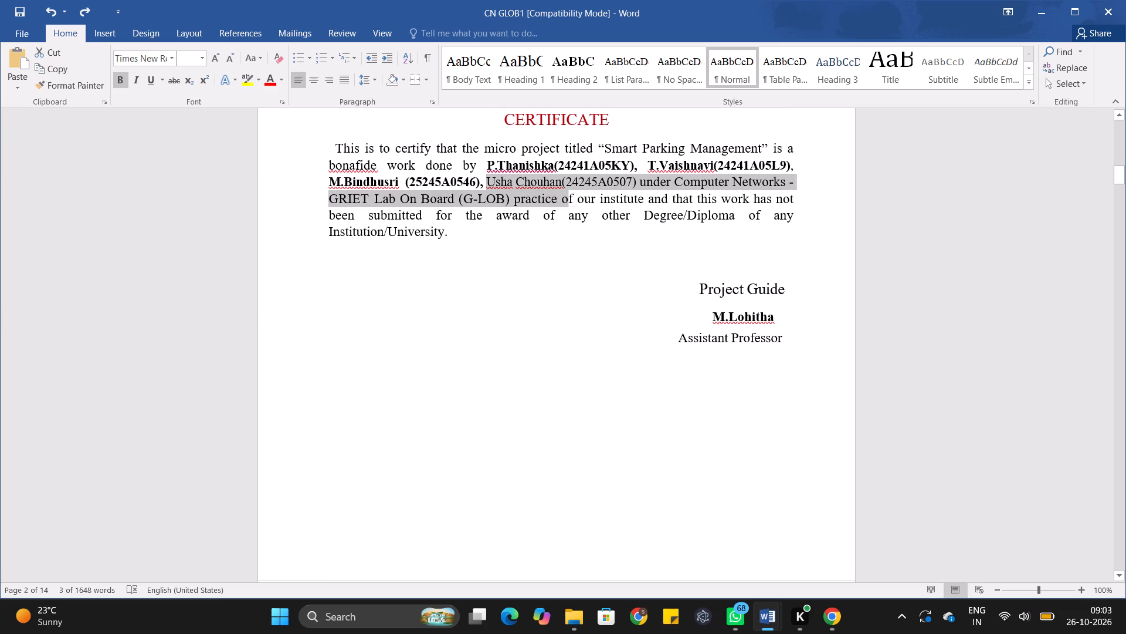
drag(572, 190, 639, 184)
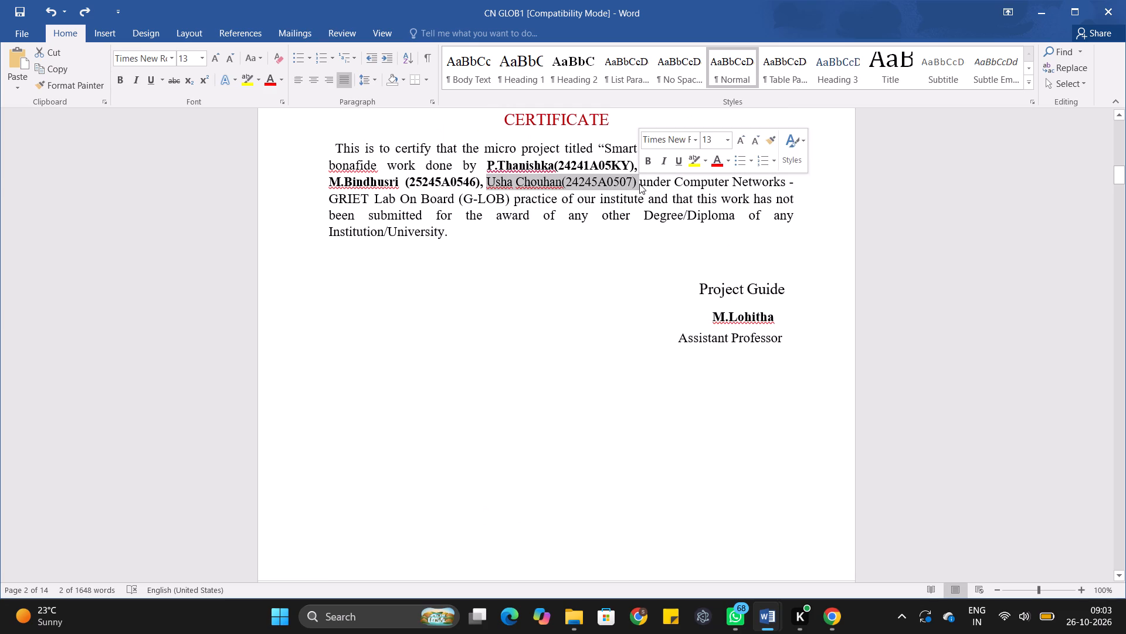
key(ctrl+v)
Remove the spaces before the fourth member's bracketed roll number and replace the space after the initial with a period.
click(564, 178)
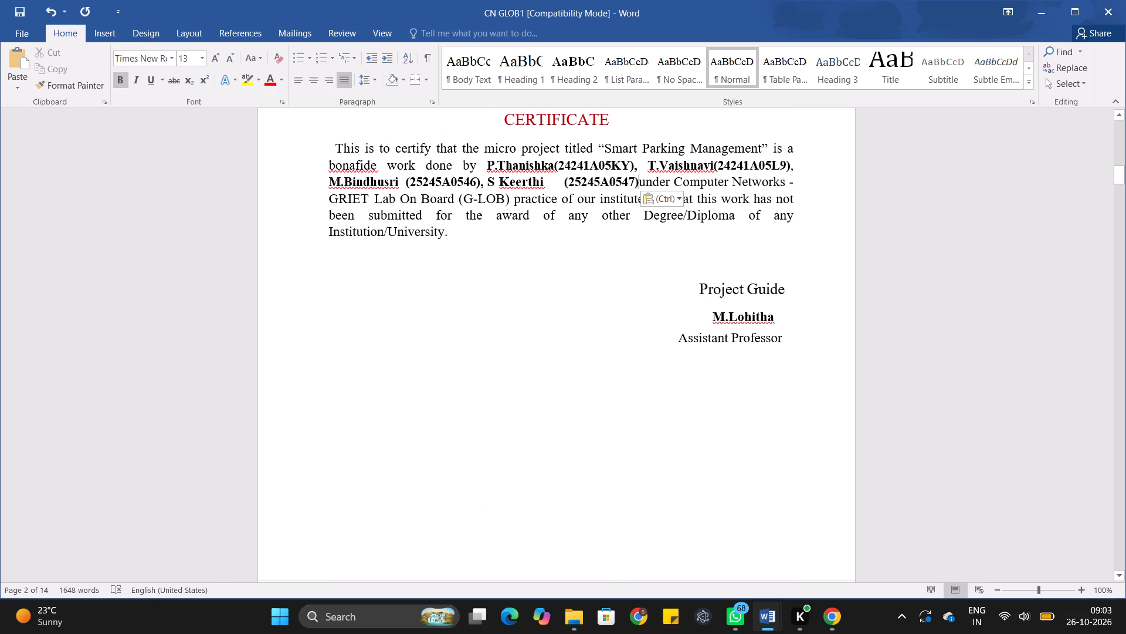
key(BackSpace)
key(BackSpace)
key(BackSpace)
key(BackSpace)
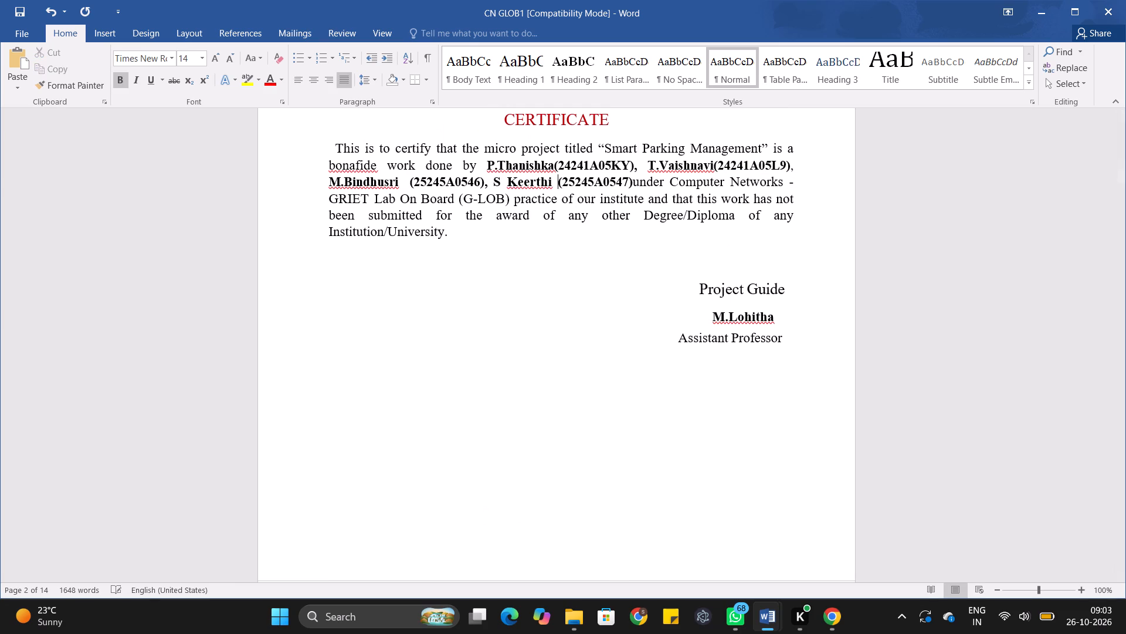
key(BackSpace)
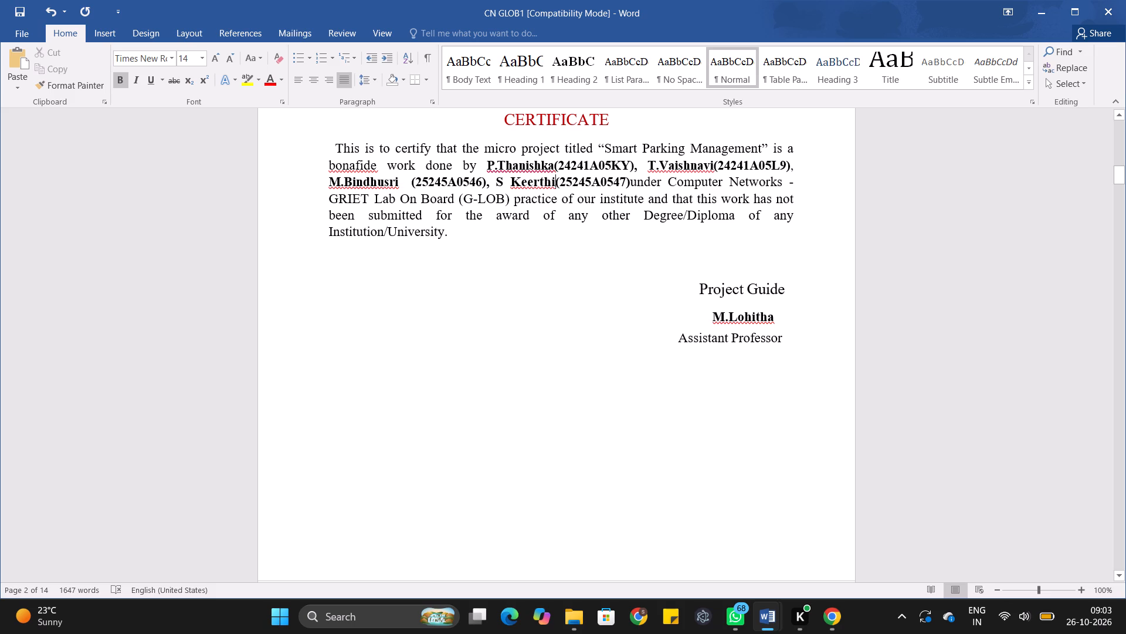
click(510, 183)
key(BackSpace)
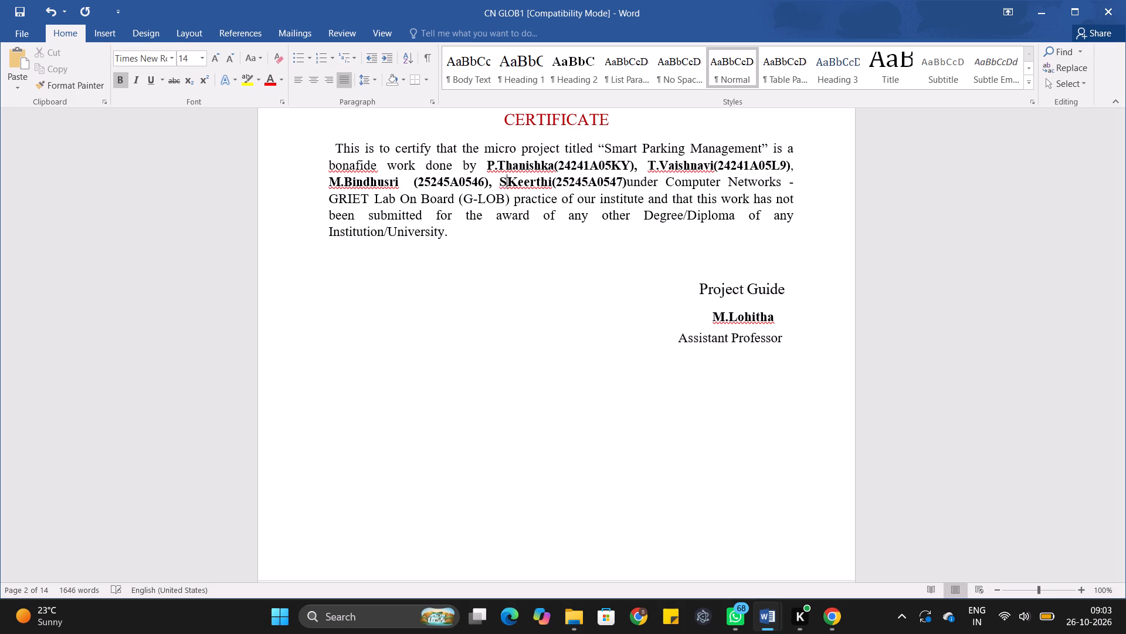
key(period)
Remove the bold formatting from all four members' names and roll numbers in the certificate paragraph.
scroll(541, 163, up, 1)
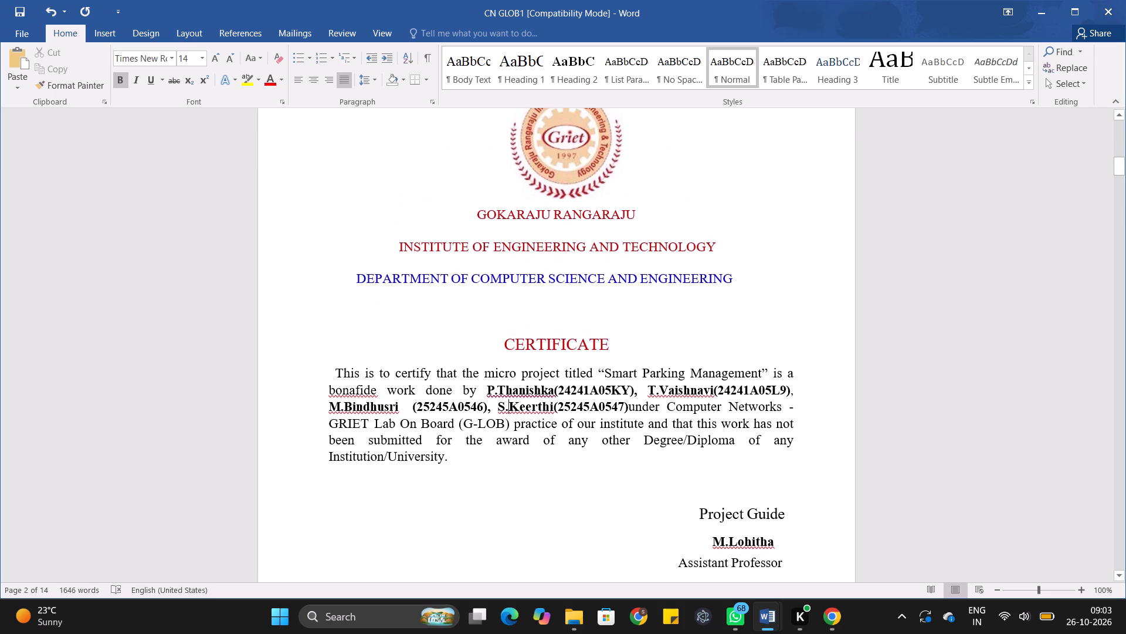
scroll(541, 268, down, 2)
scroll(658, 230, up, 1)
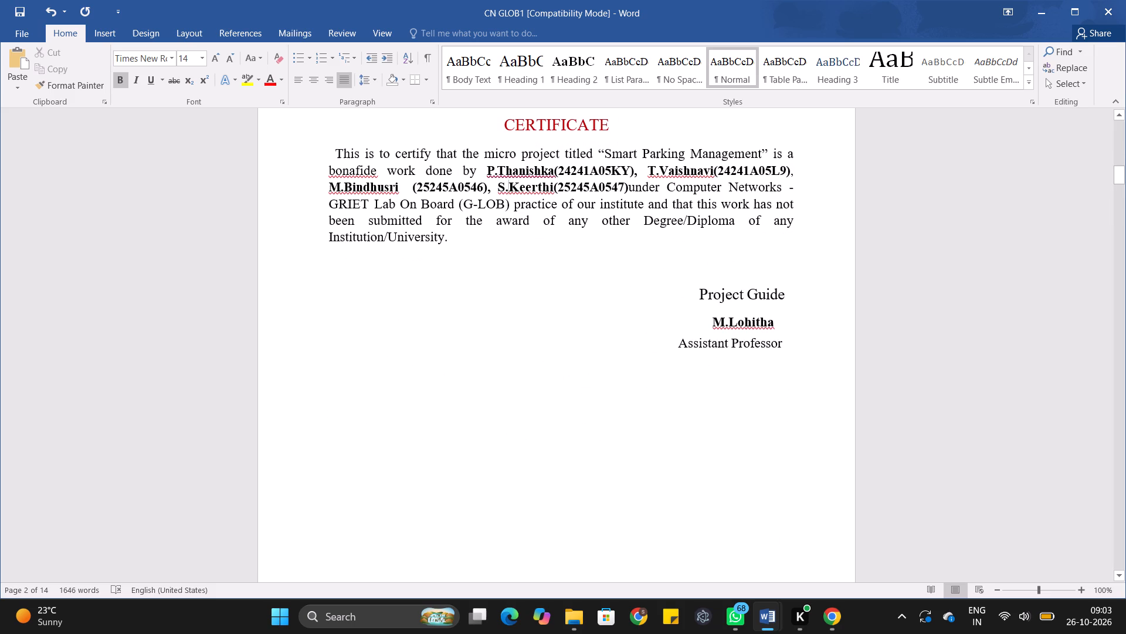
scroll(658, 230, up, 4)
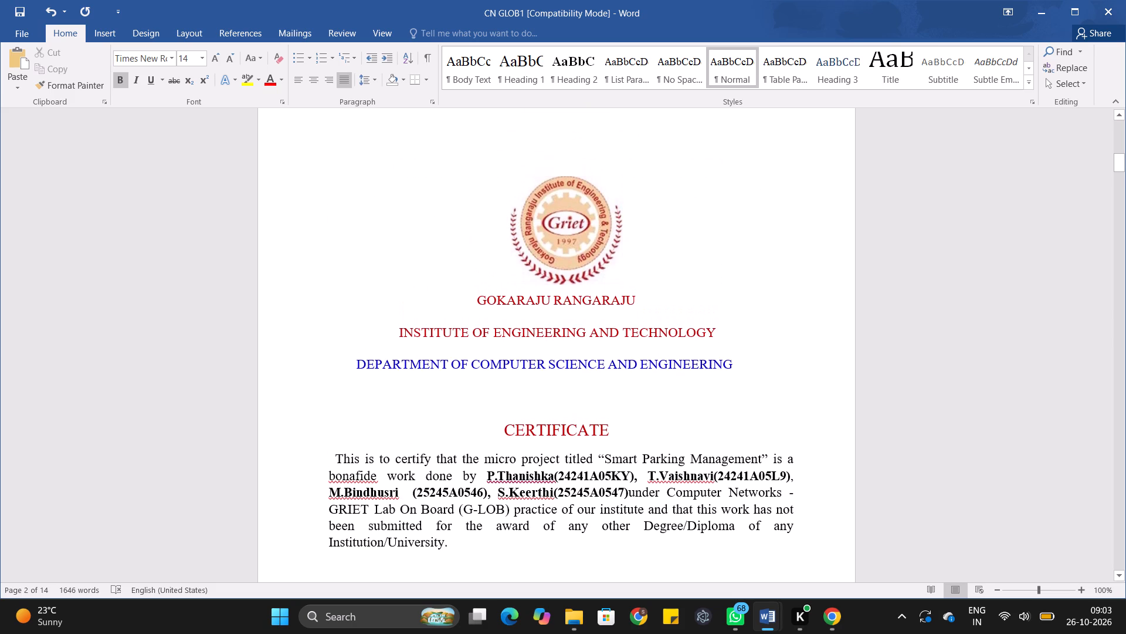
drag(485, 474, 629, 495)
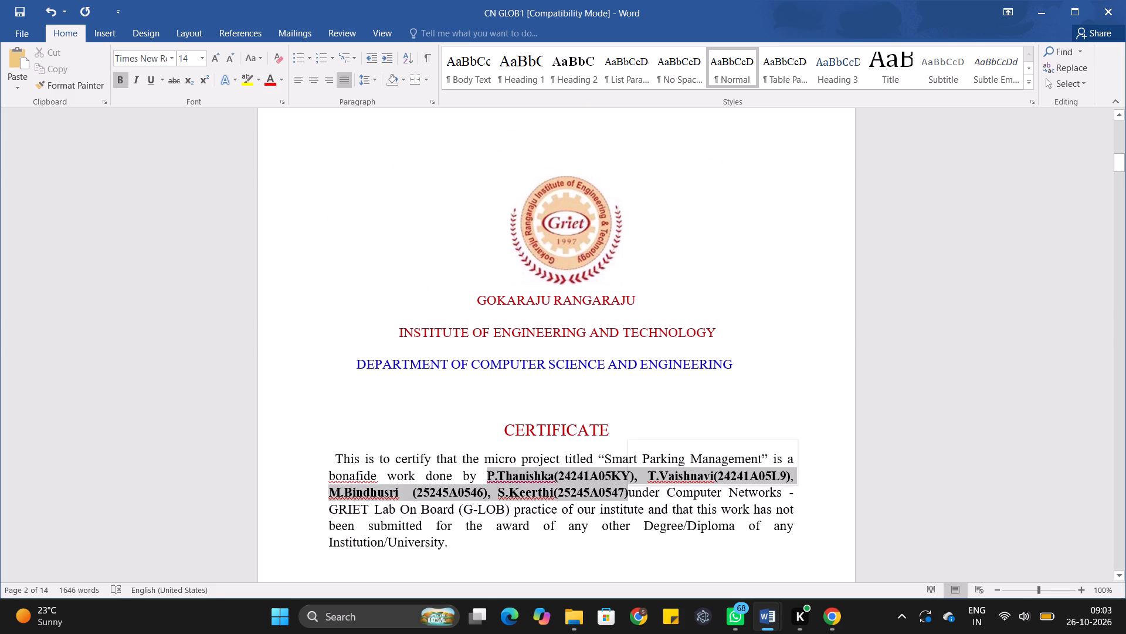
key(ctrl+b)
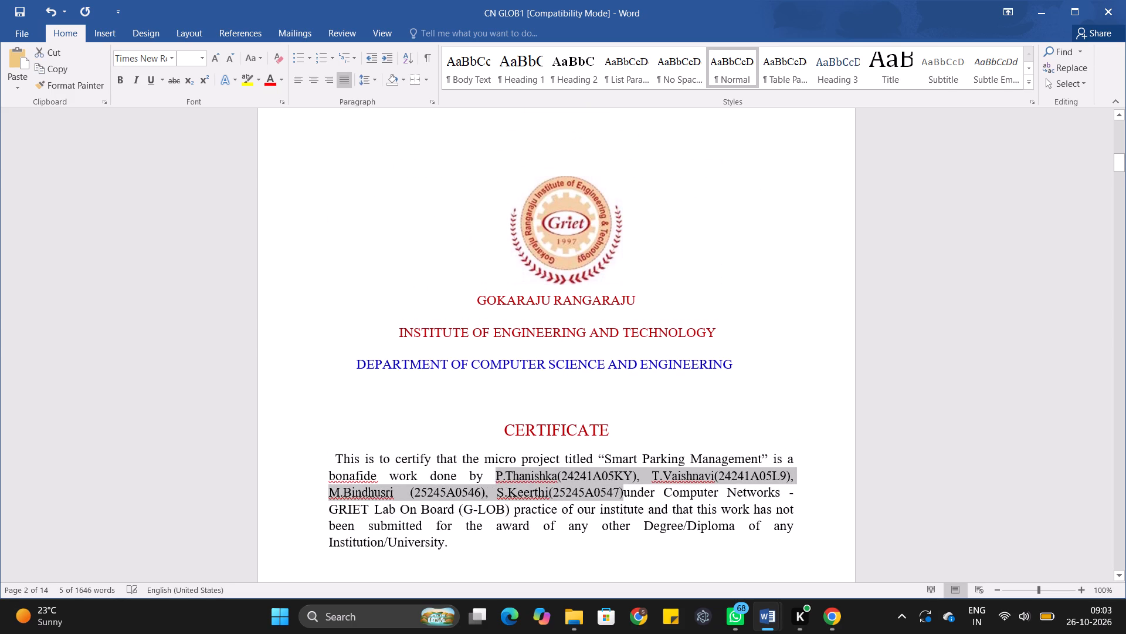
Insert a space between the fourth member's bracketed roll number and the word "under".
click(623, 496)
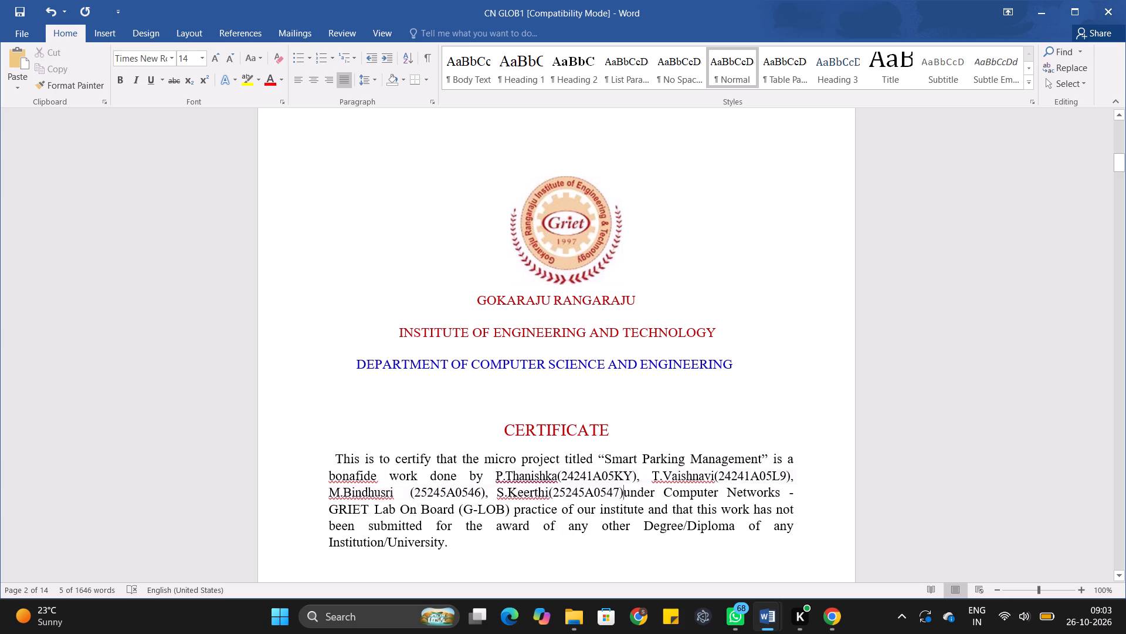
key(space)
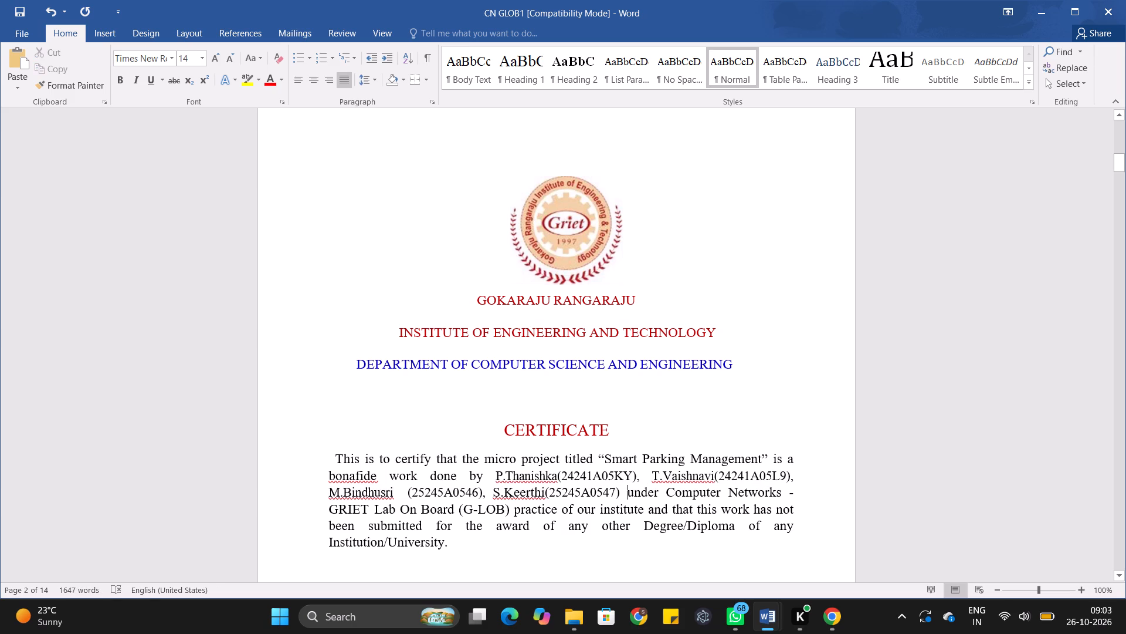
Select the report text from "Garage Door accordingly" through the last page and justify it.
scroll(652, 451, right, 1)
scroll(652, 451, down, 3)
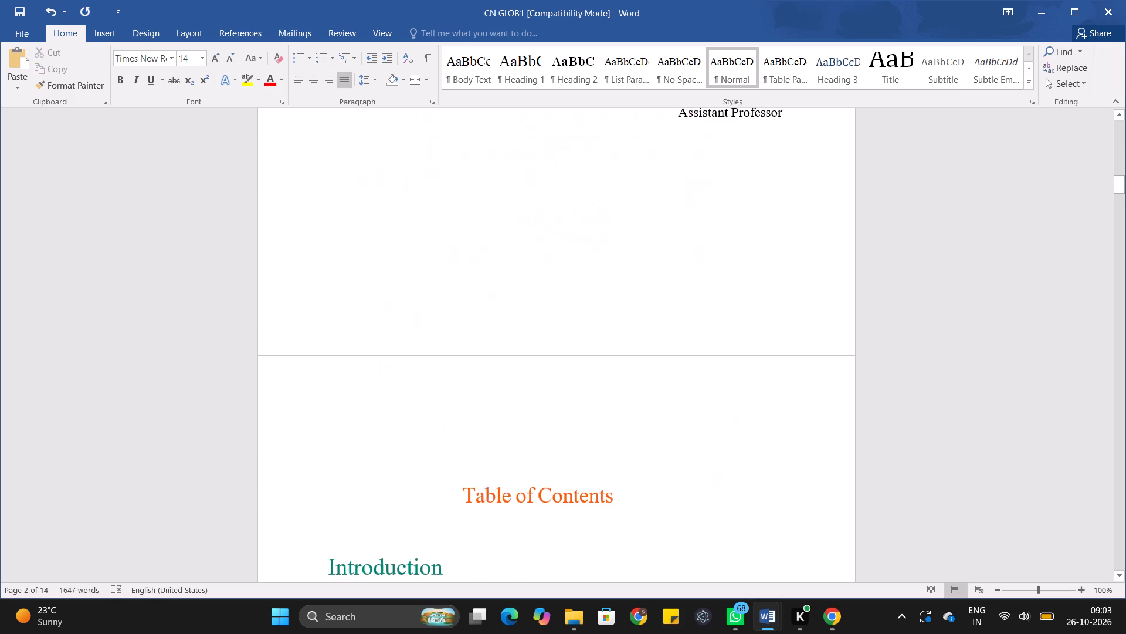
scroll(652, 451, down, 3)
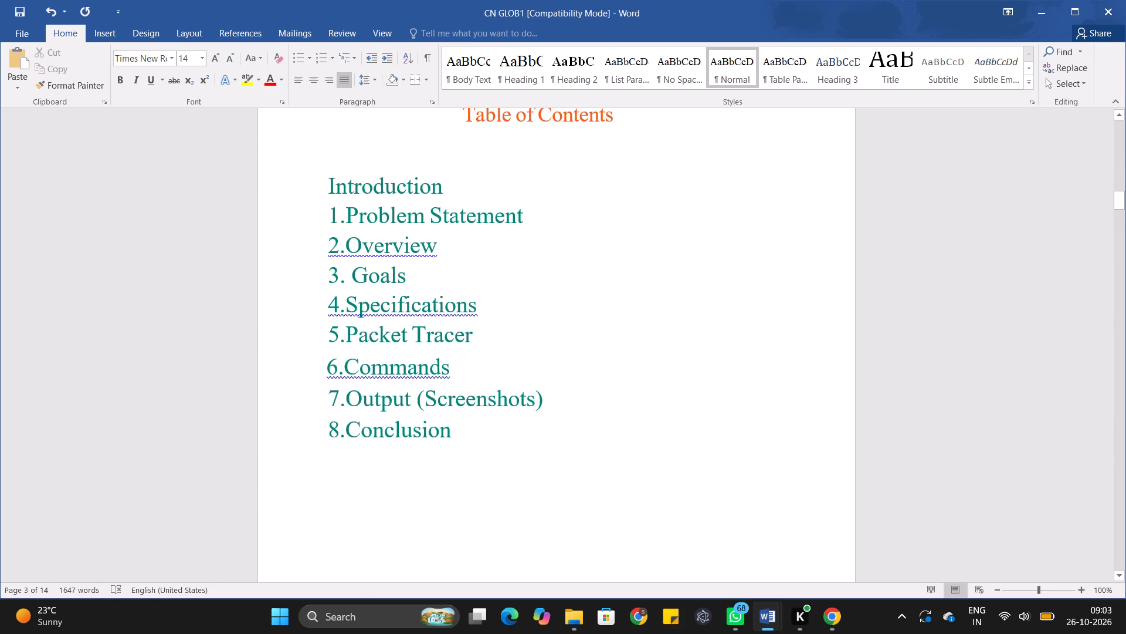
scroll(652, 451, down, 11)
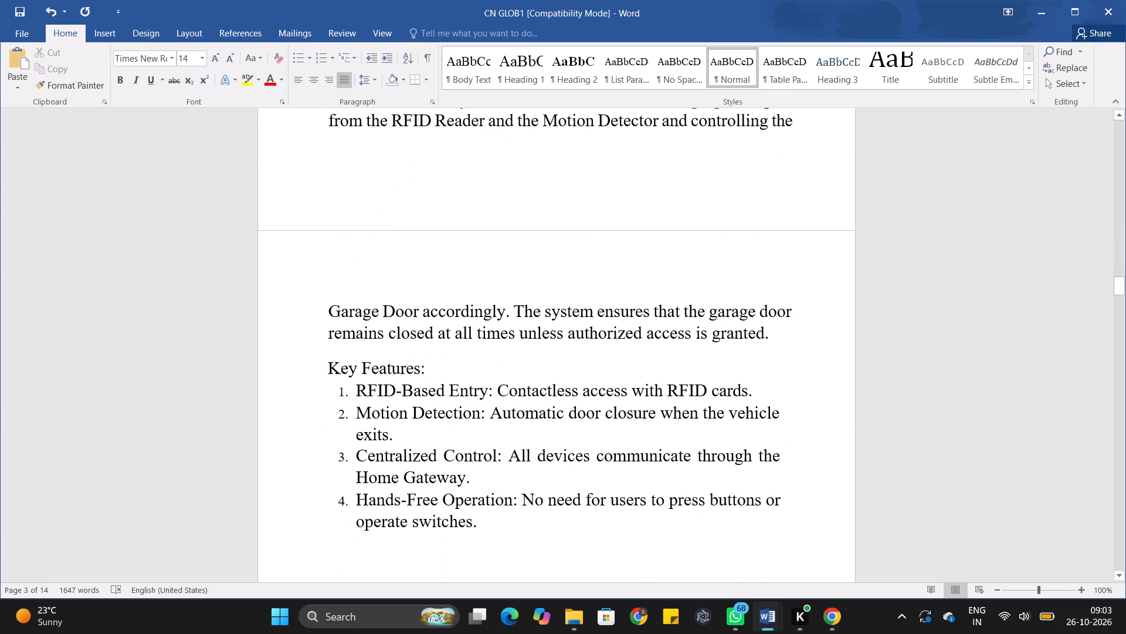
scroll(652, 451, down, 2)
scroll(652, 451, up, 3)
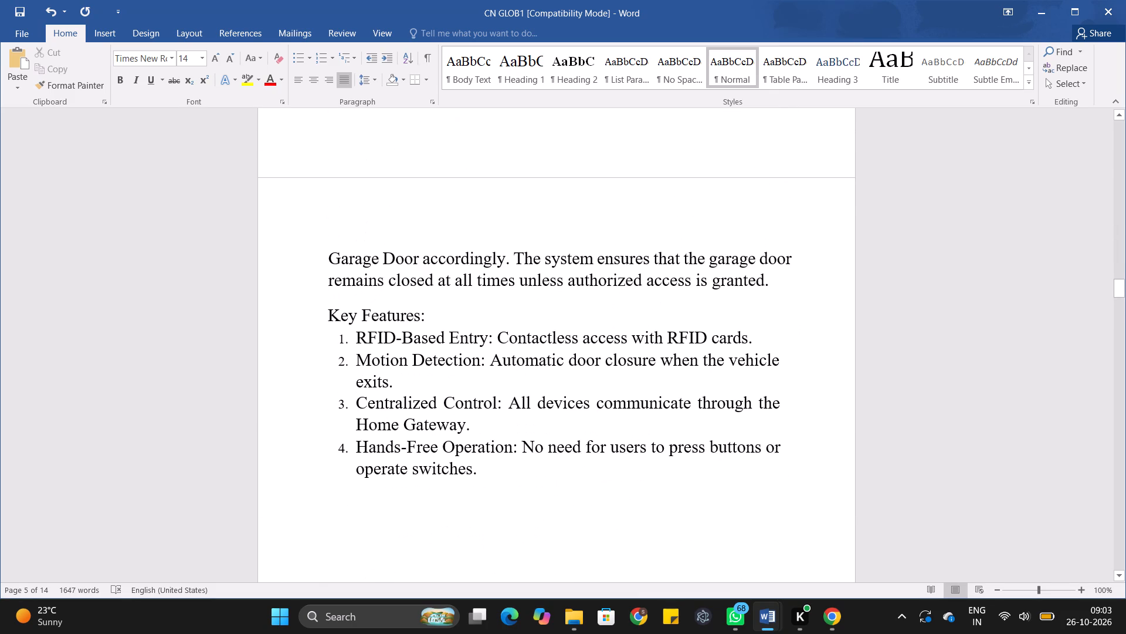
drag(322, 235, 609, 592)
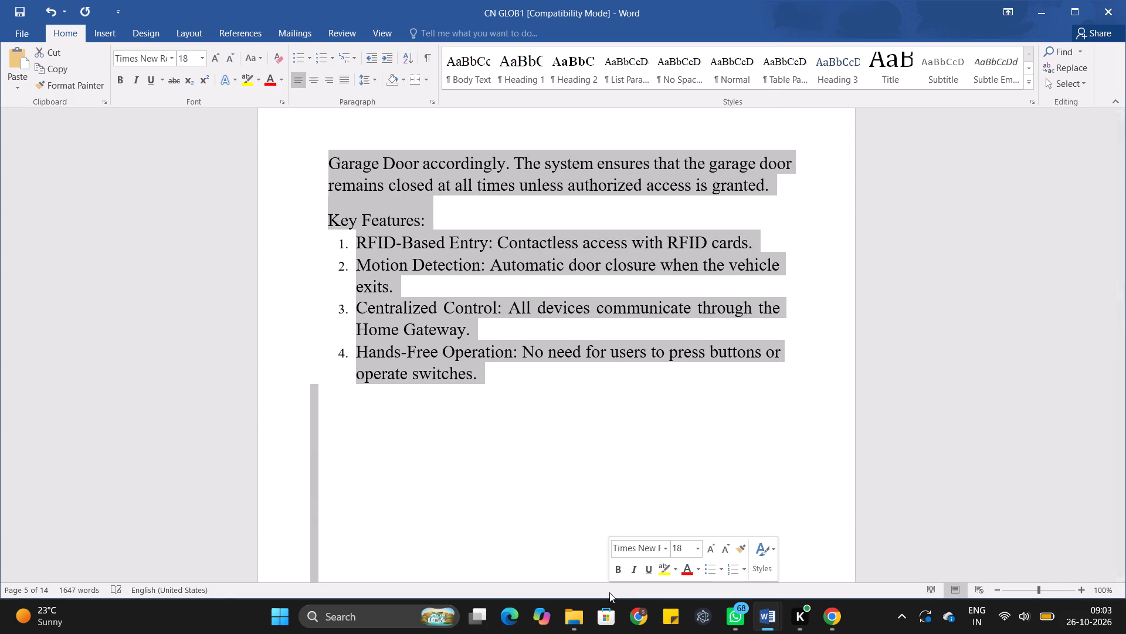
Justify the selected text from "Garage Door accordingly" through the end of the Key Features list.
key(ctrl+j)
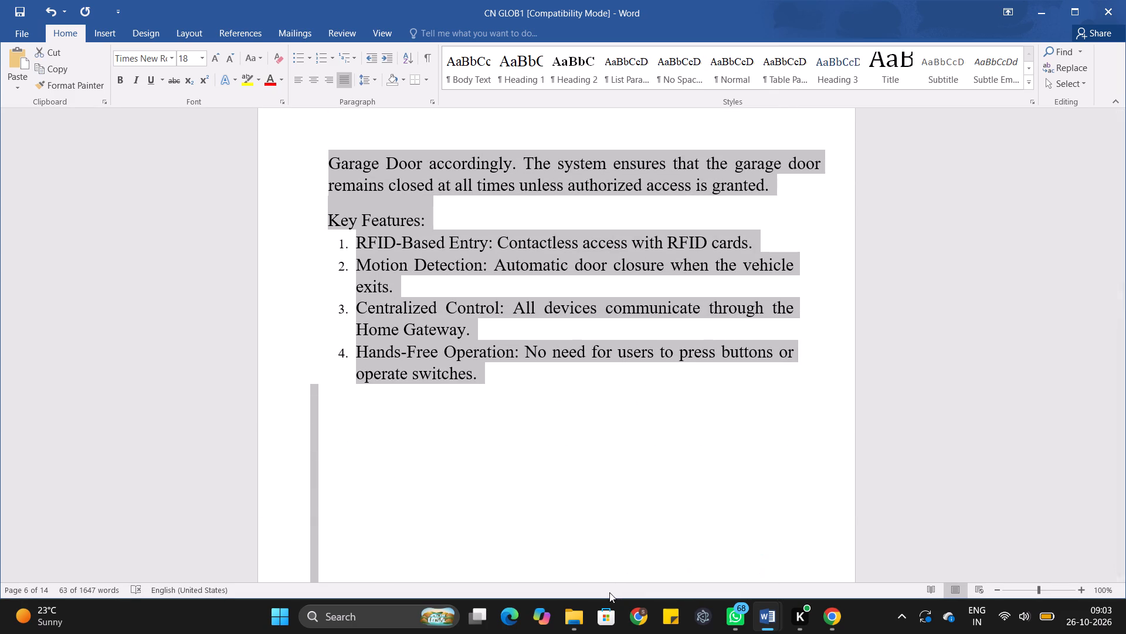
click(694, 497)
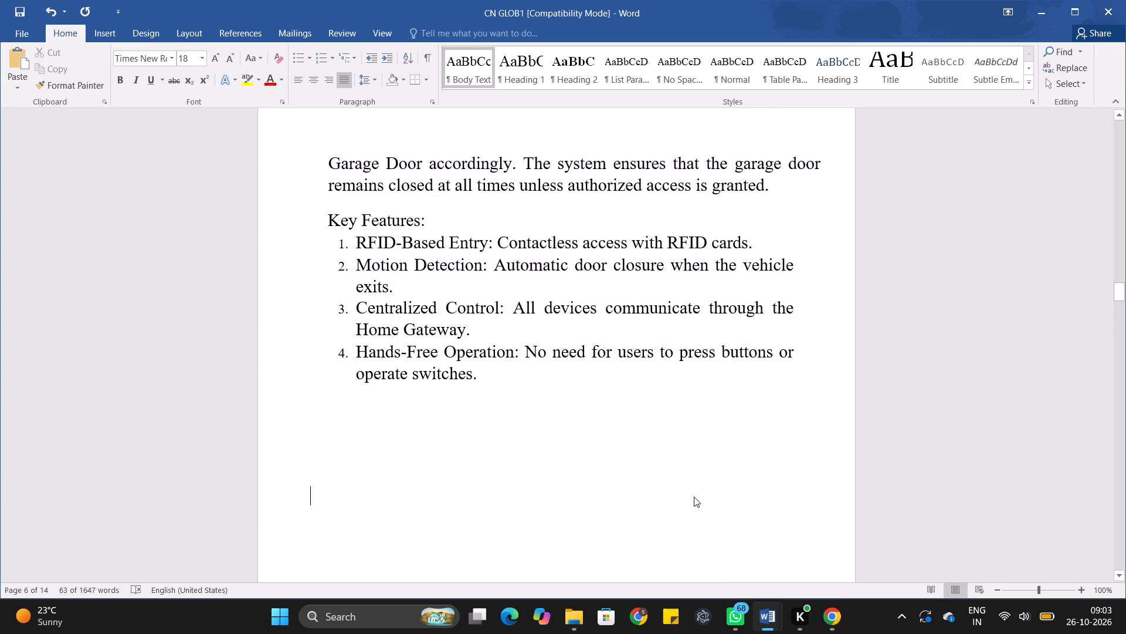
Select everything from "Garage Door accordingly" through the end of the conclusion on the last page and justify it.
scroll(694, 497, up, 6)
scroll(694, 497, down, 1)
scroll(694, 497, up, 1)
scroll(694, 497, down, 1)
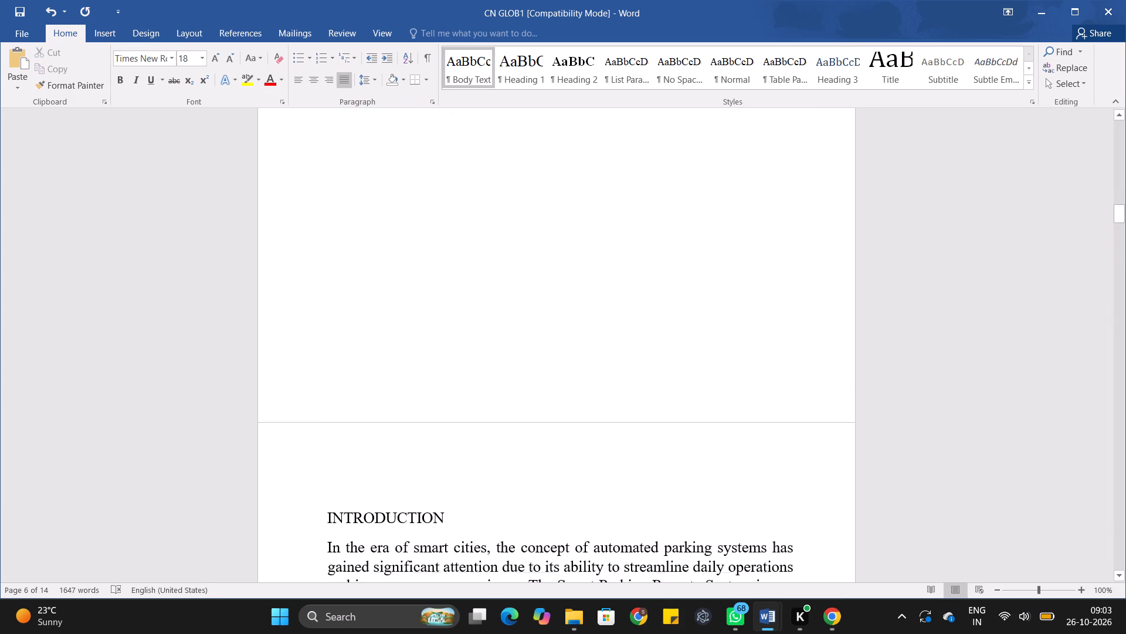
scroll(694, 497, down, 9)
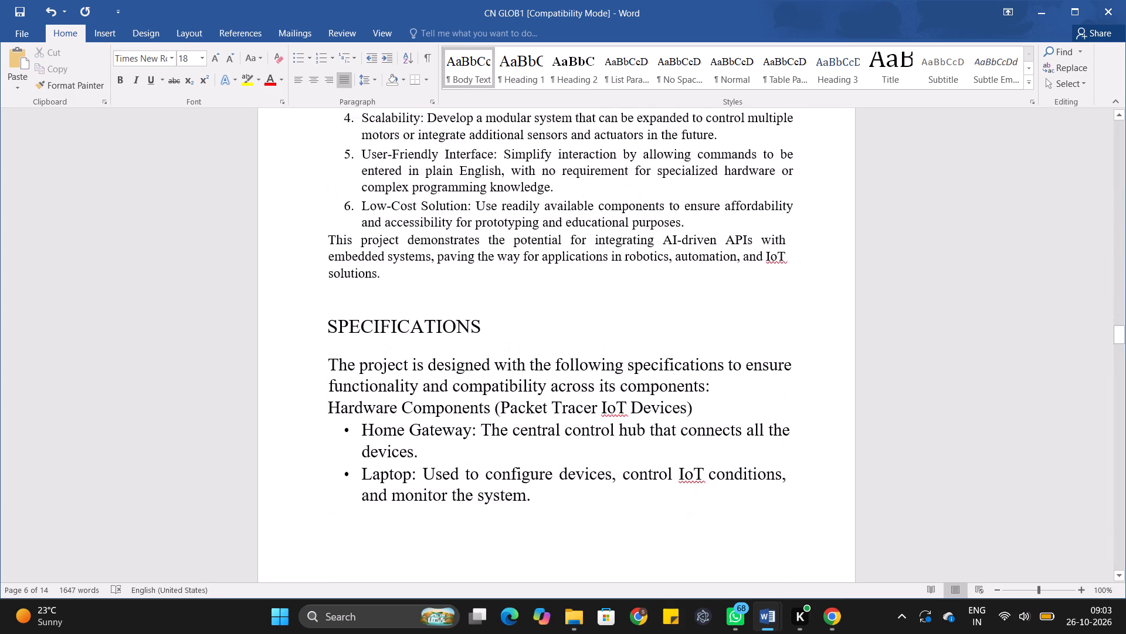
scroll(496, 312, up, 3)
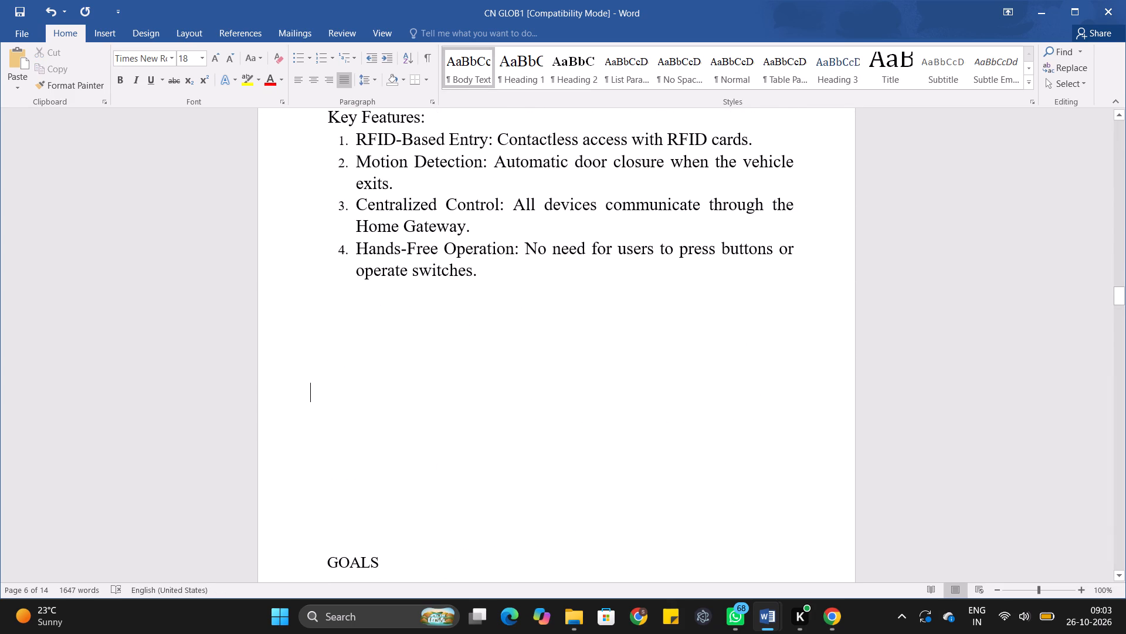
scroll(389, 215, up, 1)
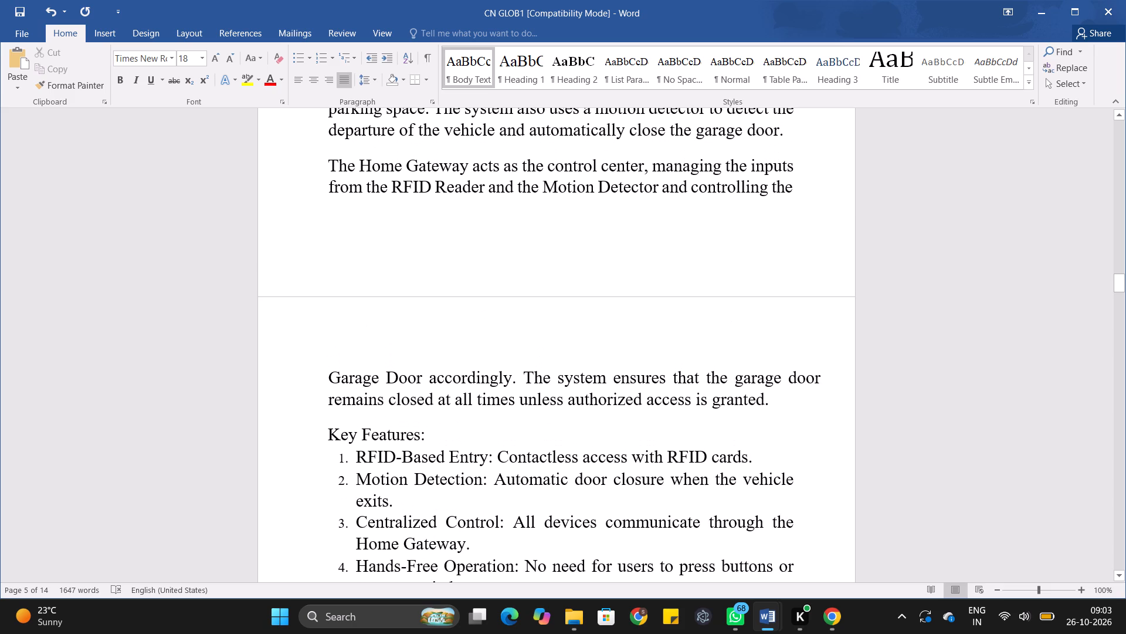
drag(331, 302, 819, 629)
scroll(359, 343, up, 3)
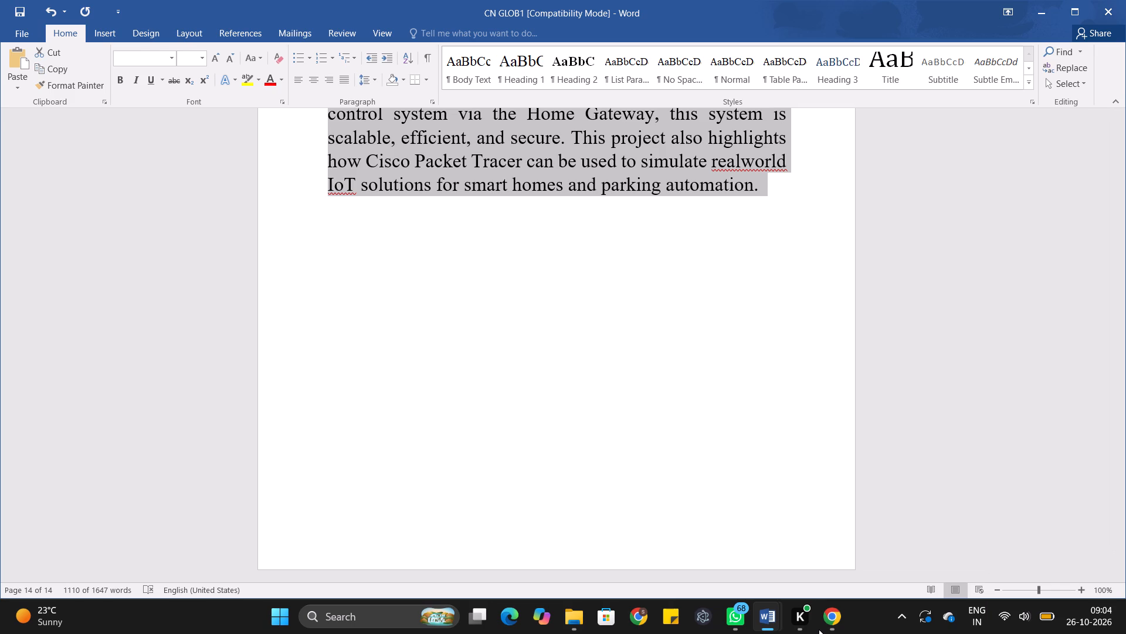
key(ctrl+j)
click(842, 407)
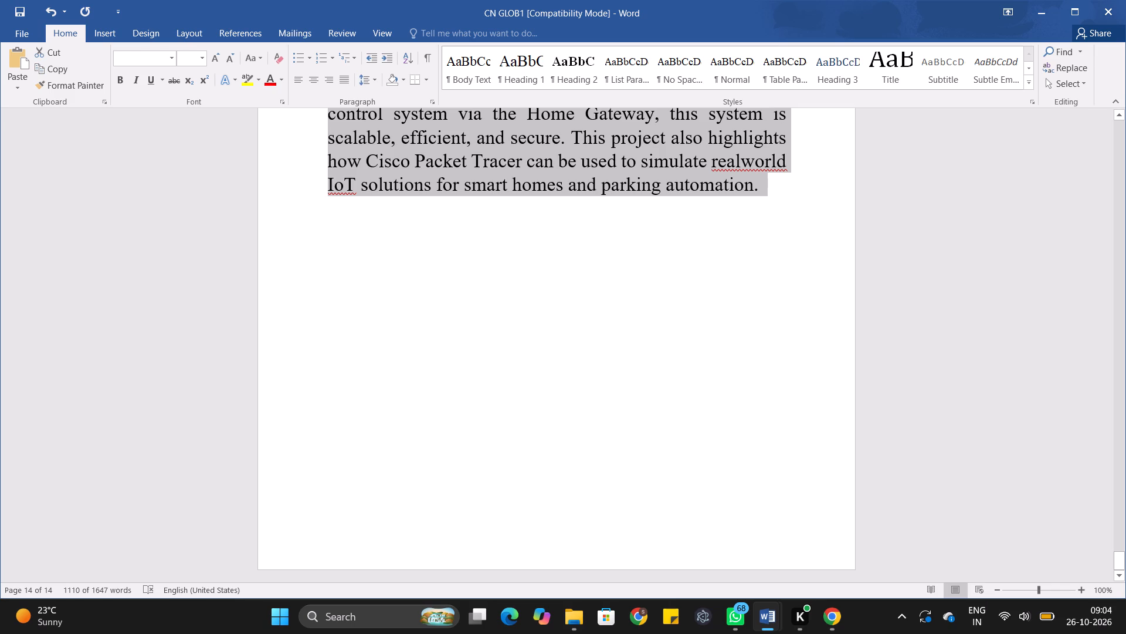
Review the text alignment from the conclusion back up through the configuration steps to the specifications and goals sections.
scroll(716, 406, up, 4)
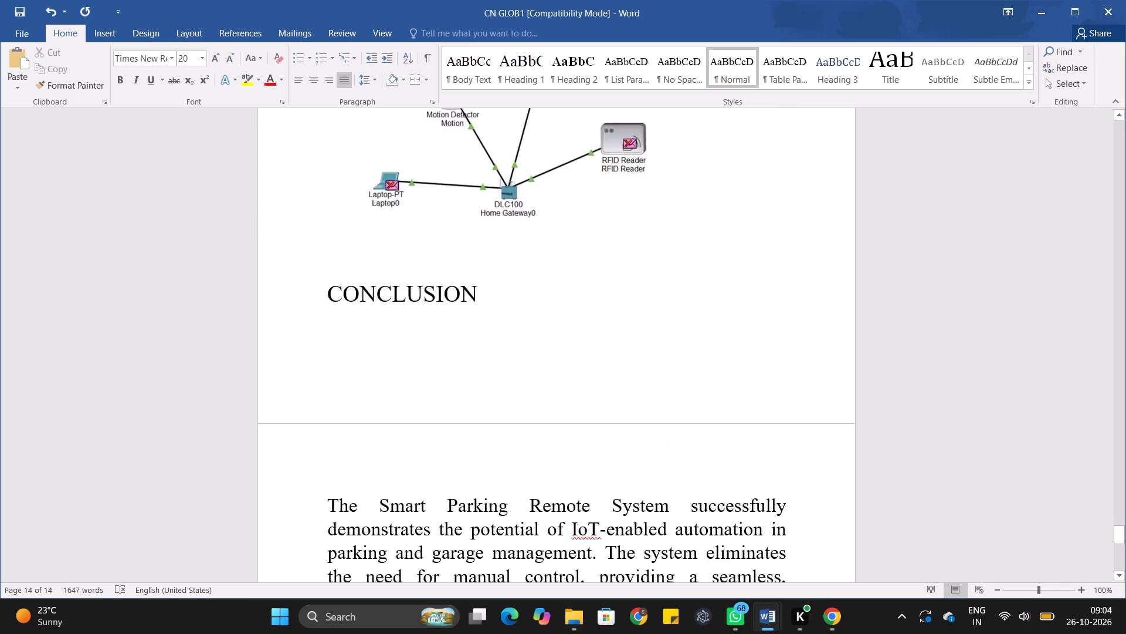
scroll(716, 406, up, 10)
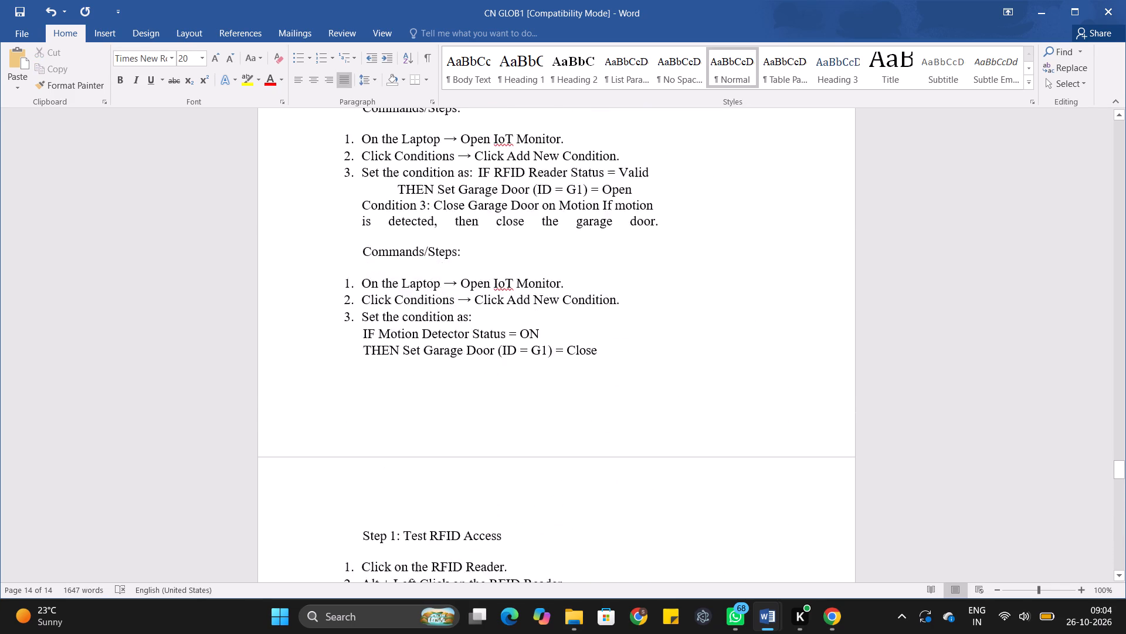
scroll(716, 406, up, 20)
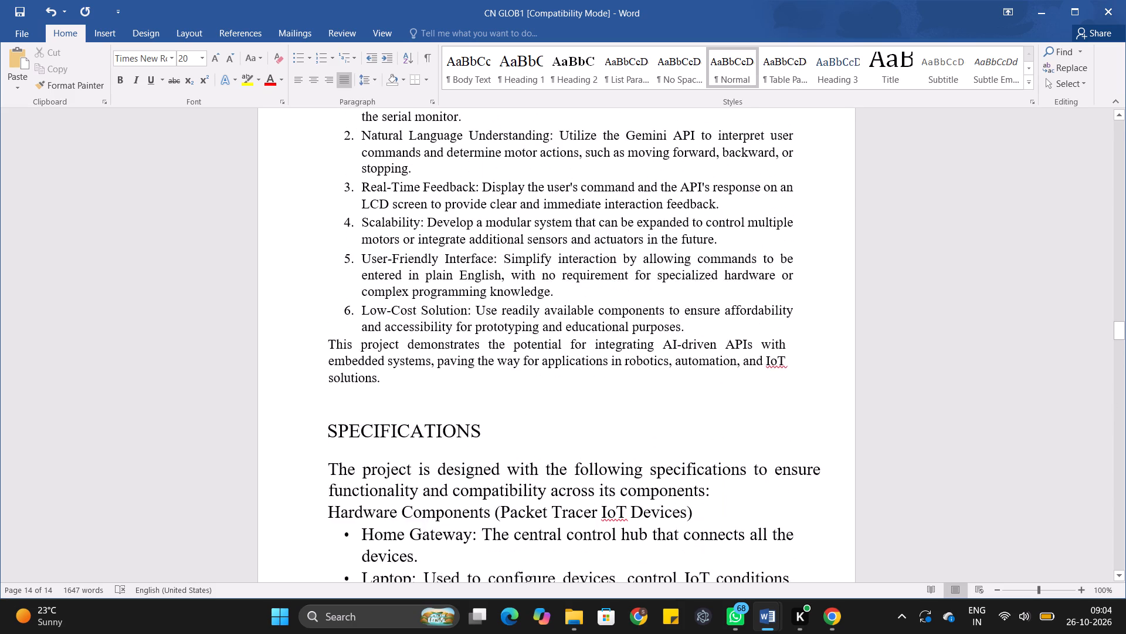
Review the alignment of the report text from the Specifications section back through the table of contents and introduction.
scroll(716, 406, up, 9)
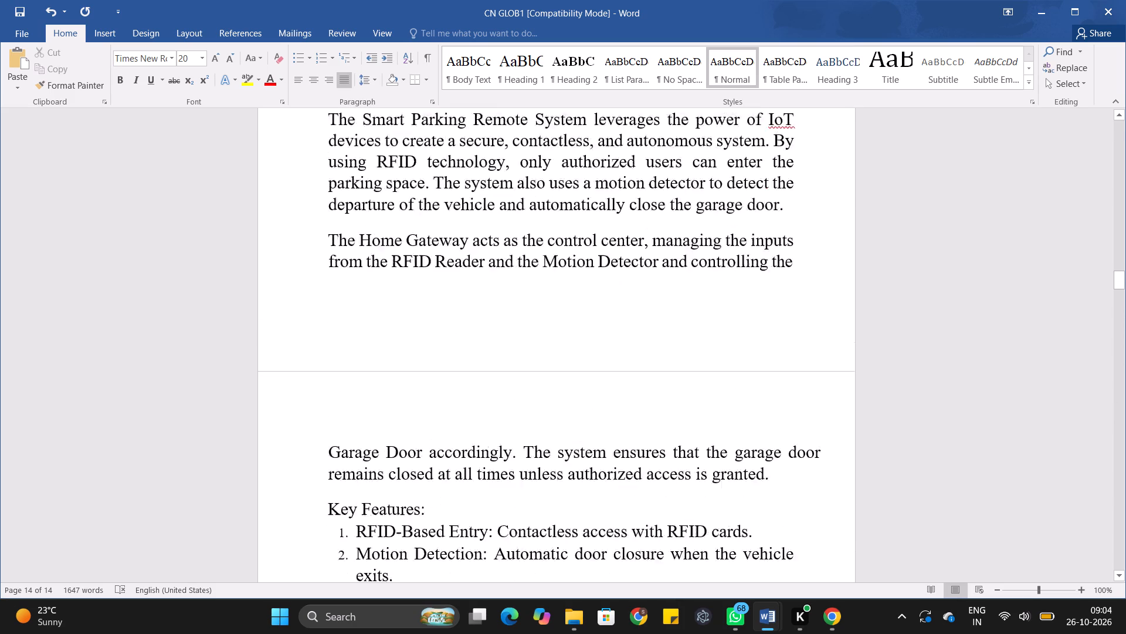
scroll(716, 406, up, 6)
scroll(716, 406, down, 2)
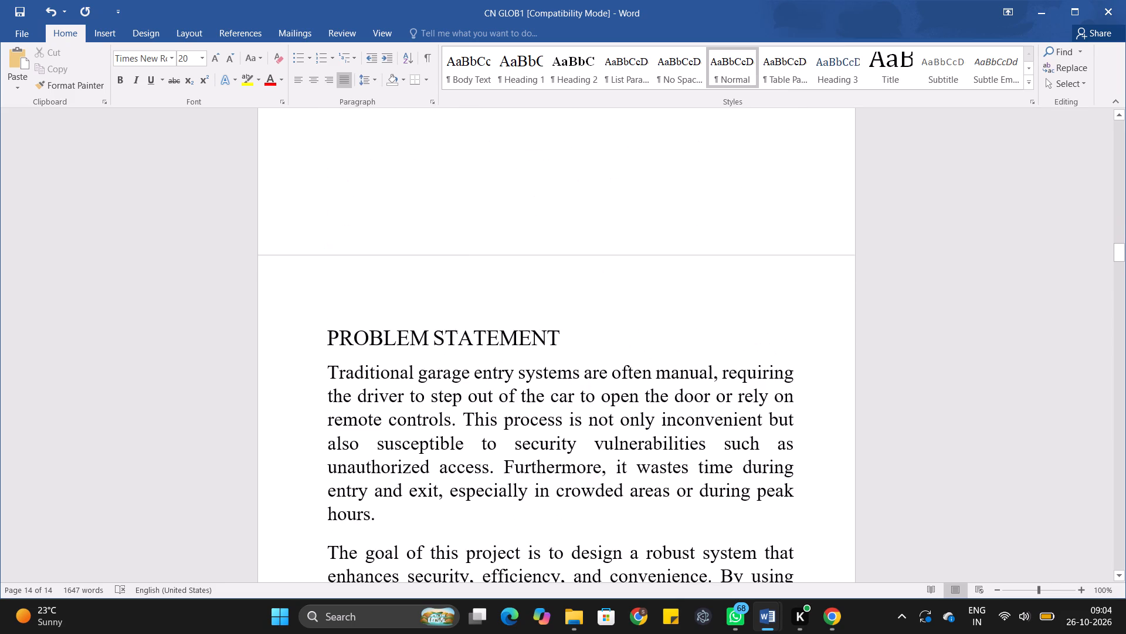
scroll(716, 406, down, 1)
scroll(716, 406, up, 7)
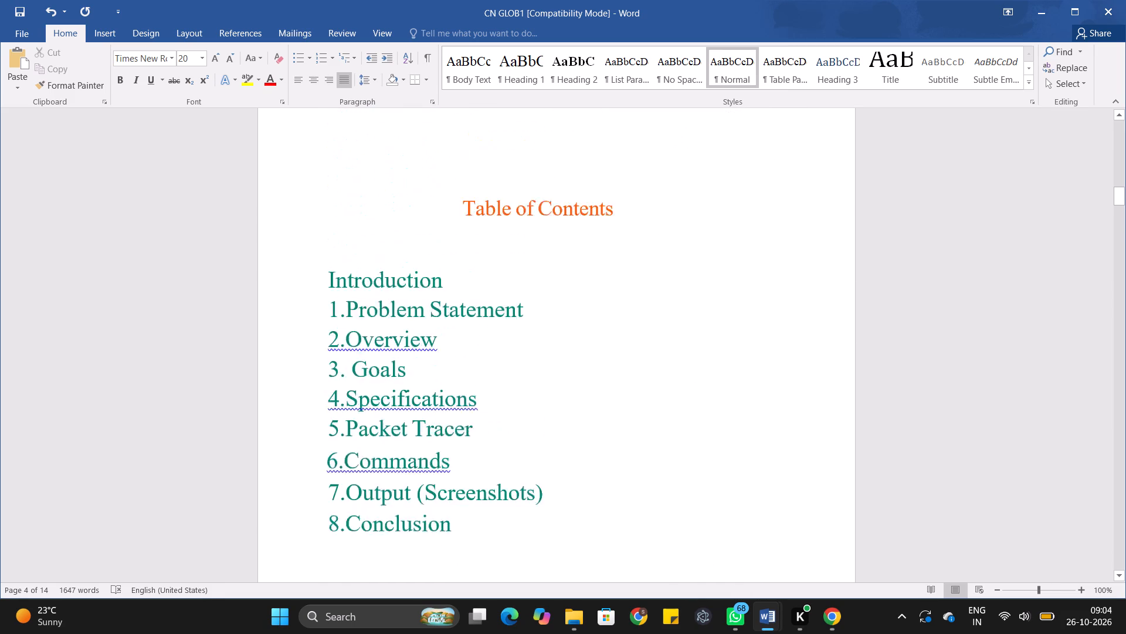
scroll(716, 406, up, 2)
scroll(716, 406, down, 7)
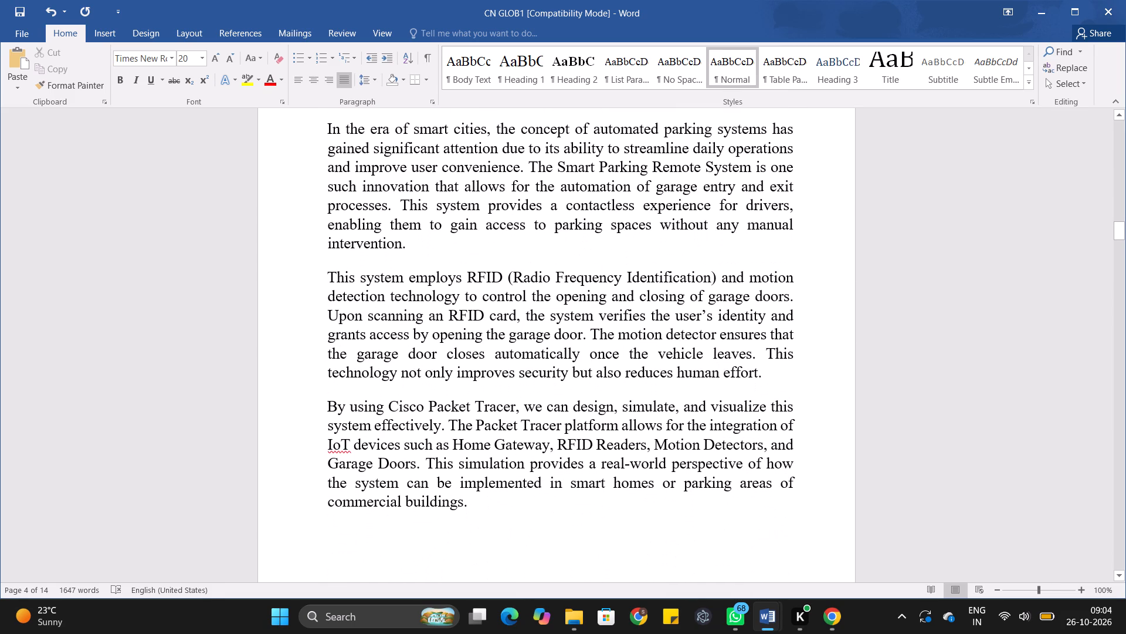
Snap the CN GLOB1 document to half the screen and close the protected ML_GLOB document beside it.
key(super+Left)
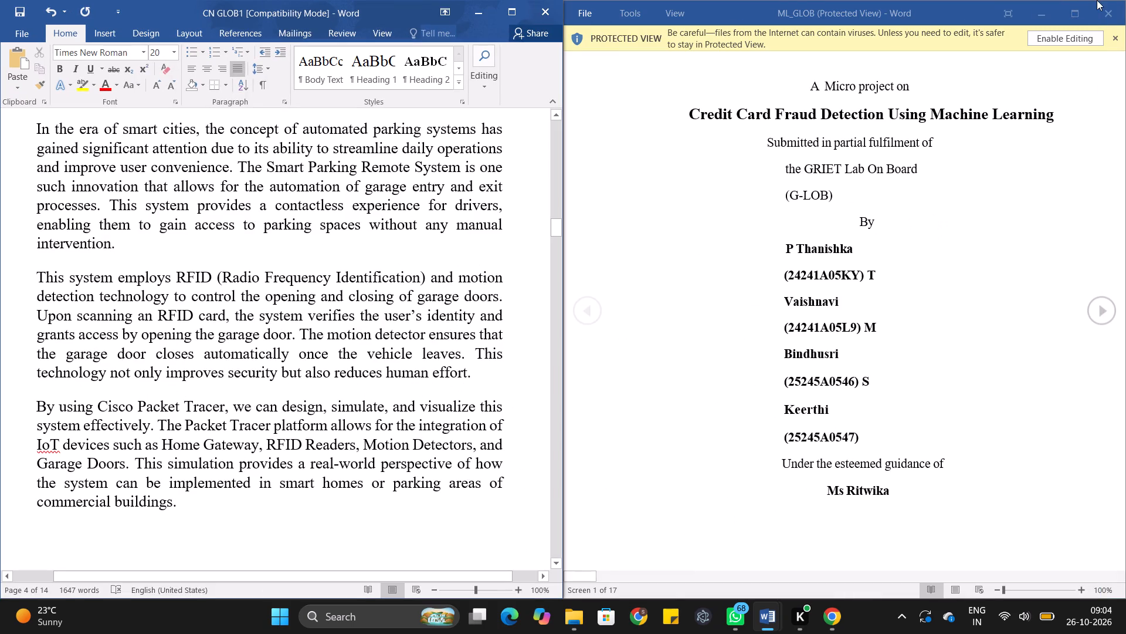
click(1108, 6)
click(1109, 15)
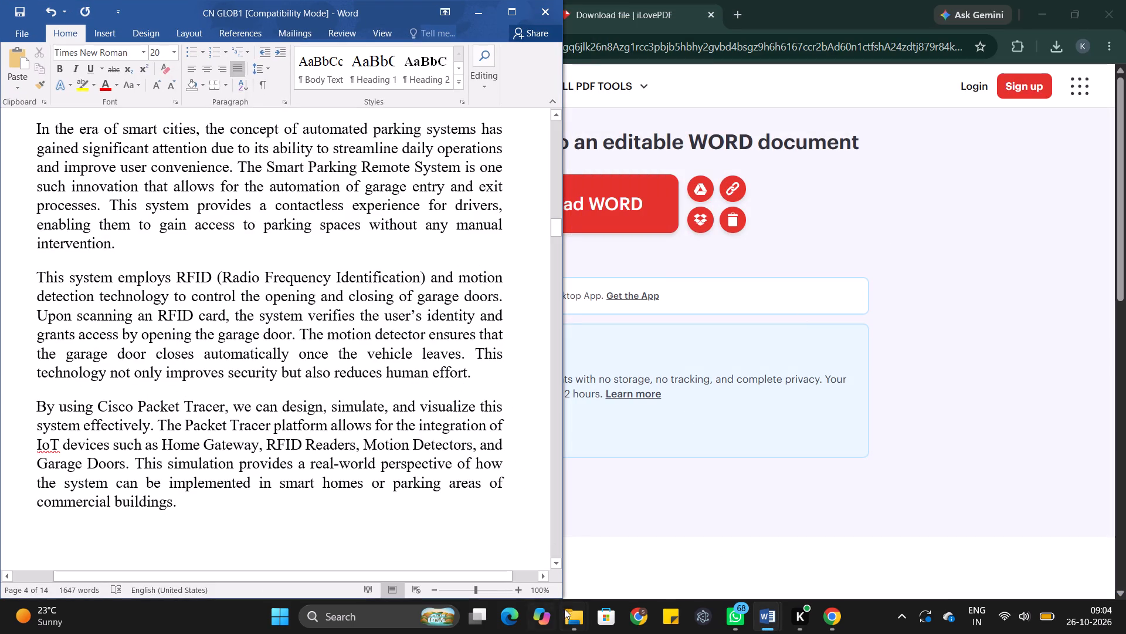
Switch to the 3-1 folder in File Explorer and open the original CN GLOB1 PDF.
click(574, 612)
click(606, 511)
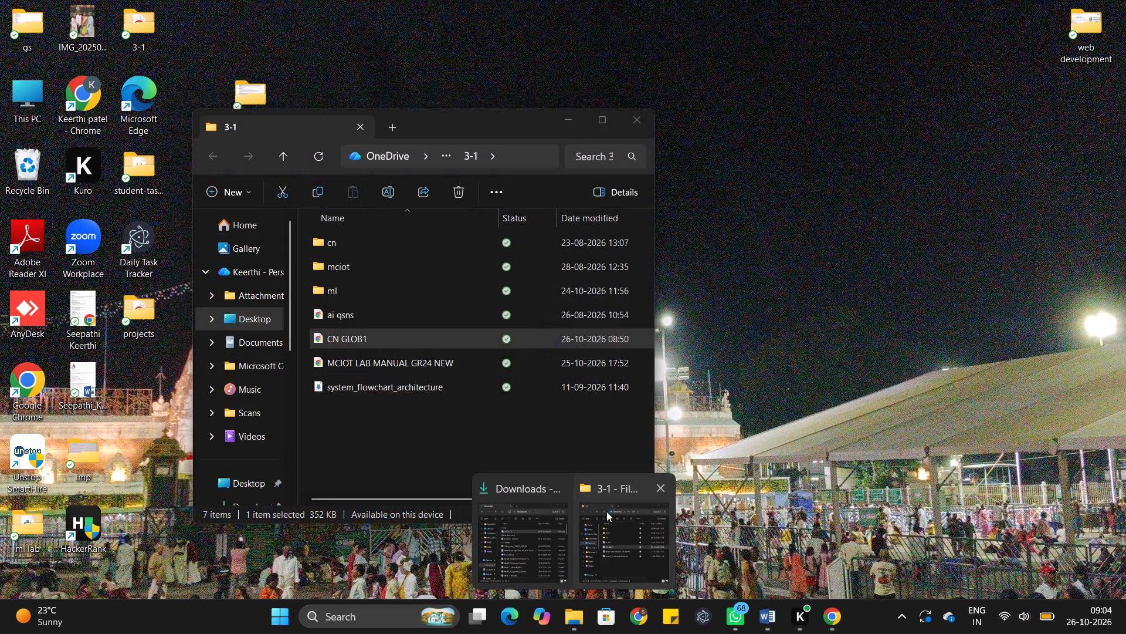
click(455, 343)
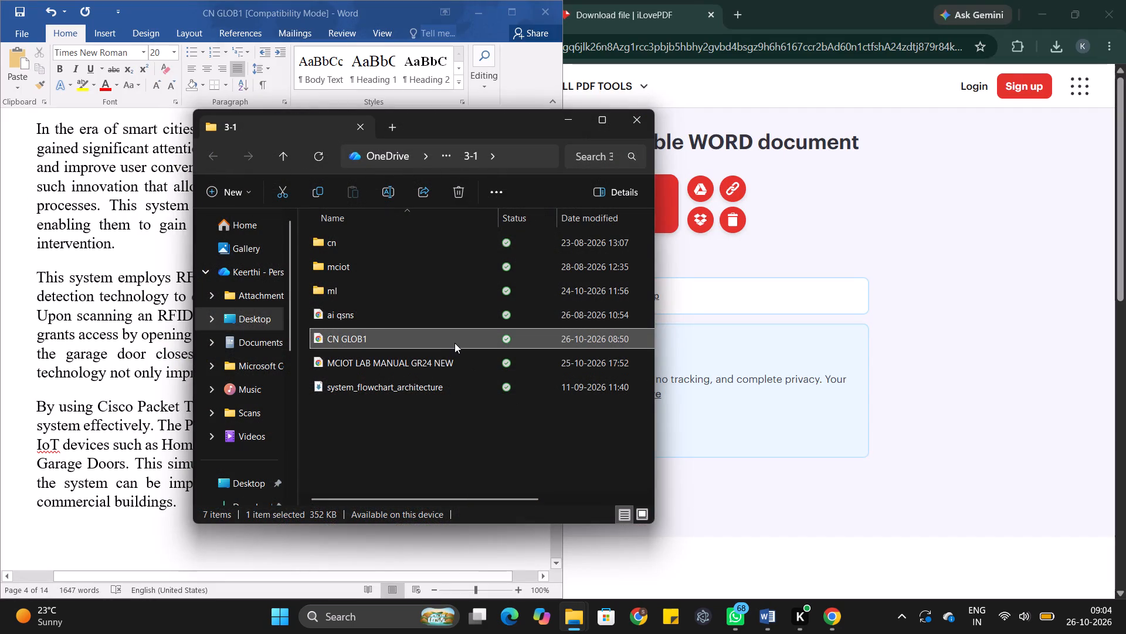
double_click(455, 343)
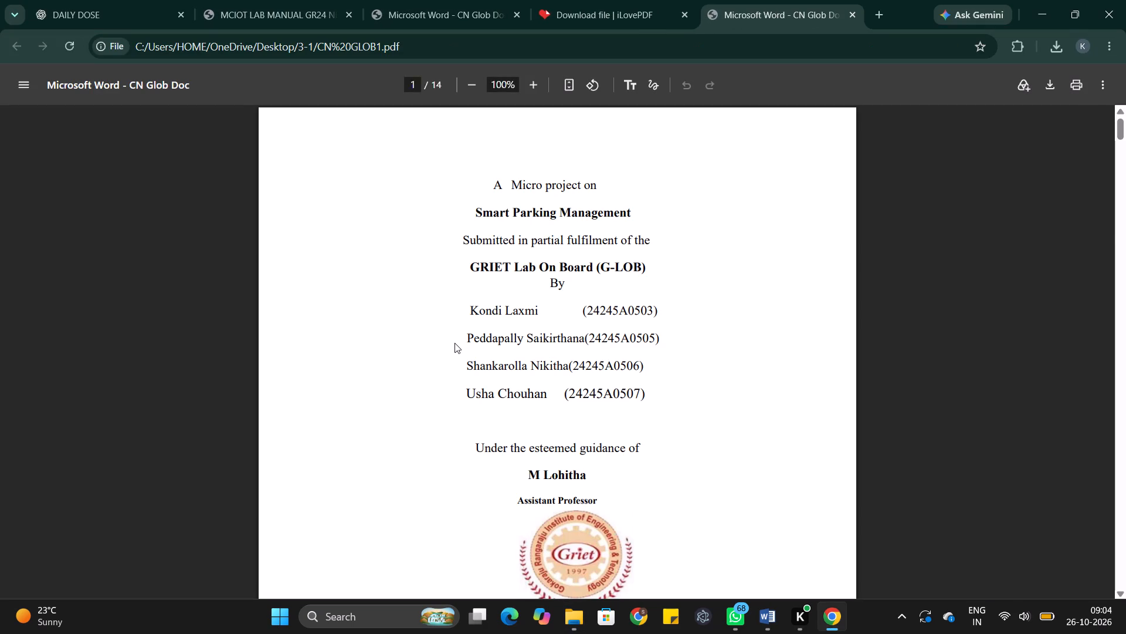
Arrange the original CN GLOB1 PDF side by side with the CN GLOB1 Word document, showing both cover pages.
key(super+Right)
click(279, 253)
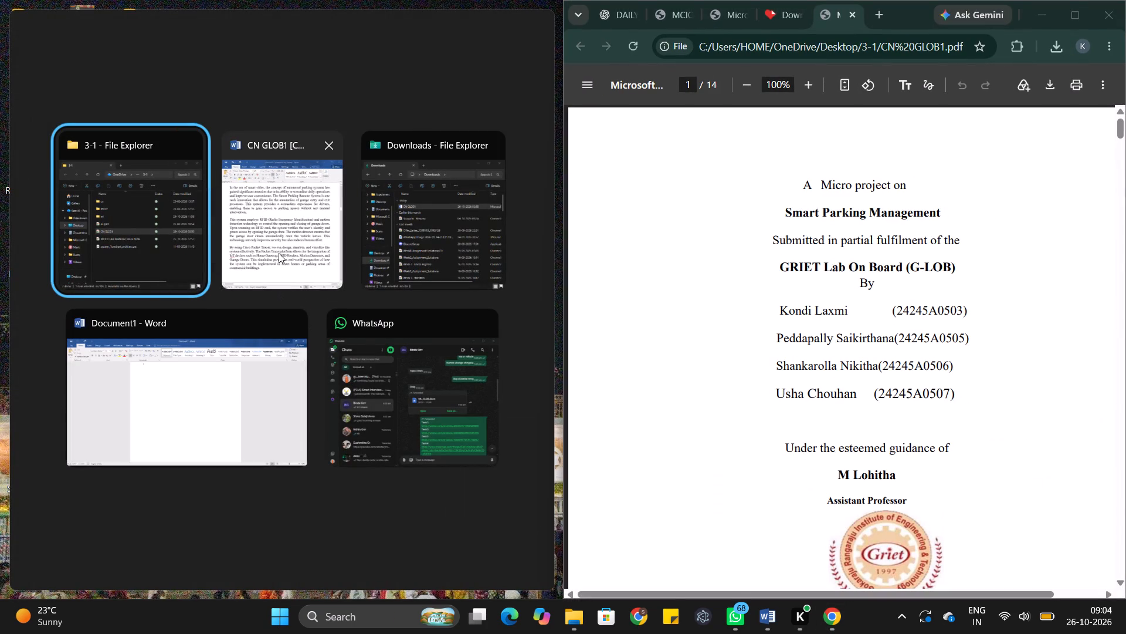
scroll(314, 214, up, 11)
scroll(314, 214, up, 15)
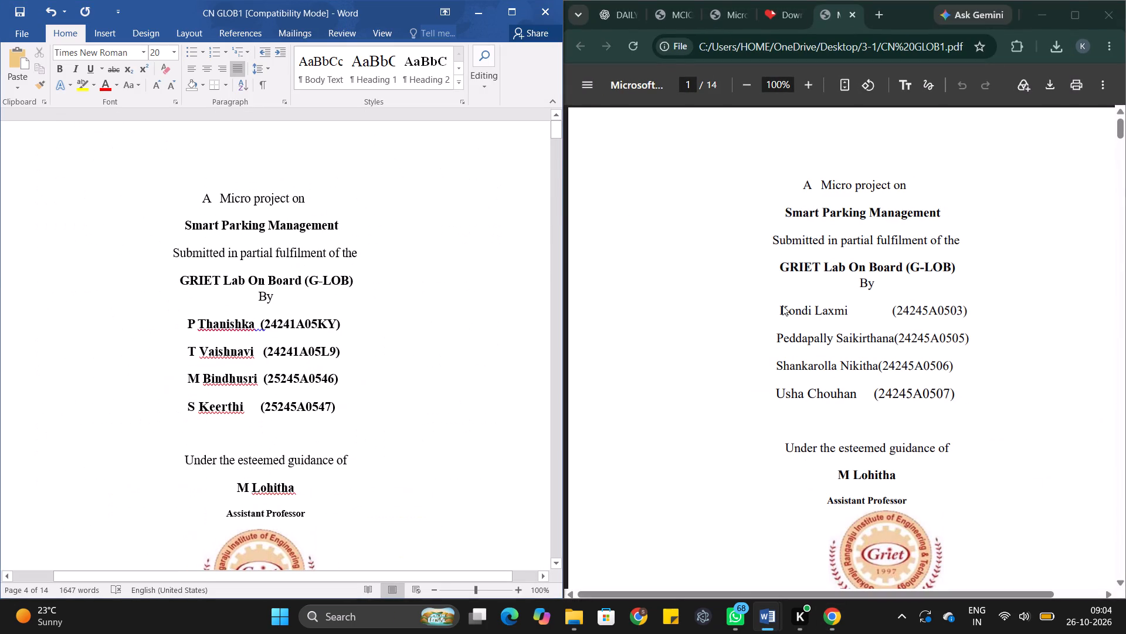
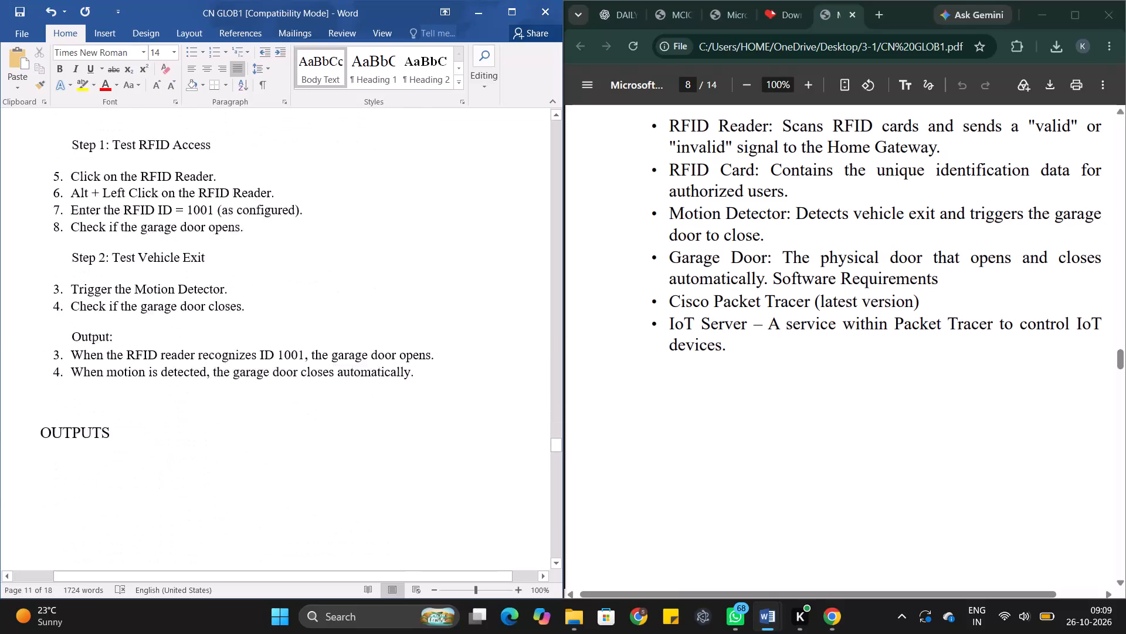
Undo the last two edits in the CN GLOB1 document.
key(ctrl+z)
key(ctrl+z)
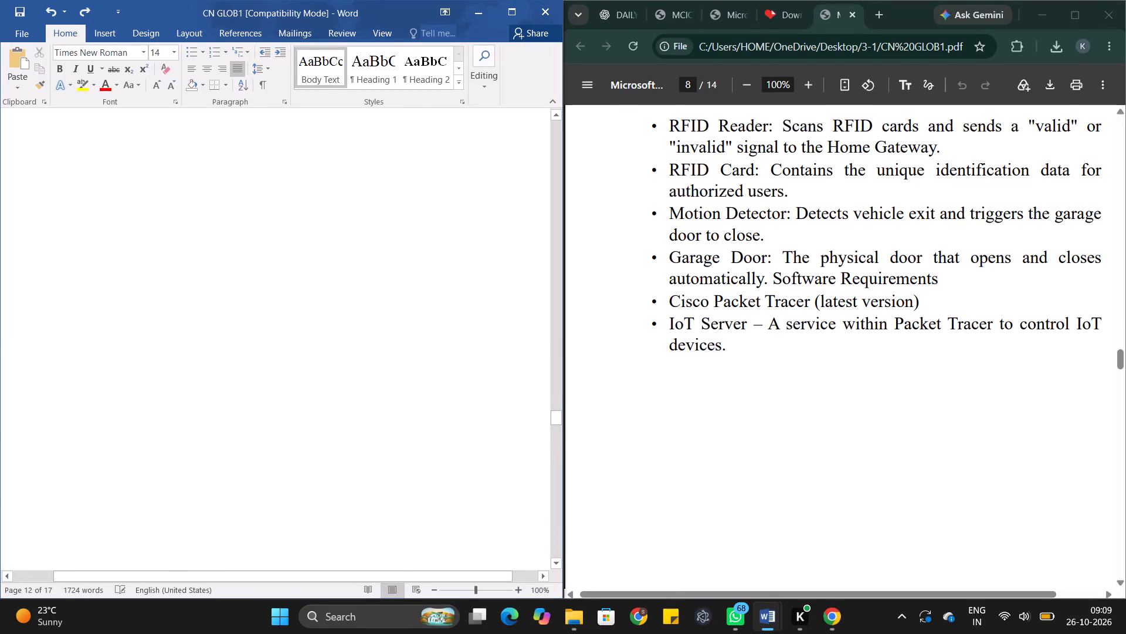
scroll(297, 154, up, 5)
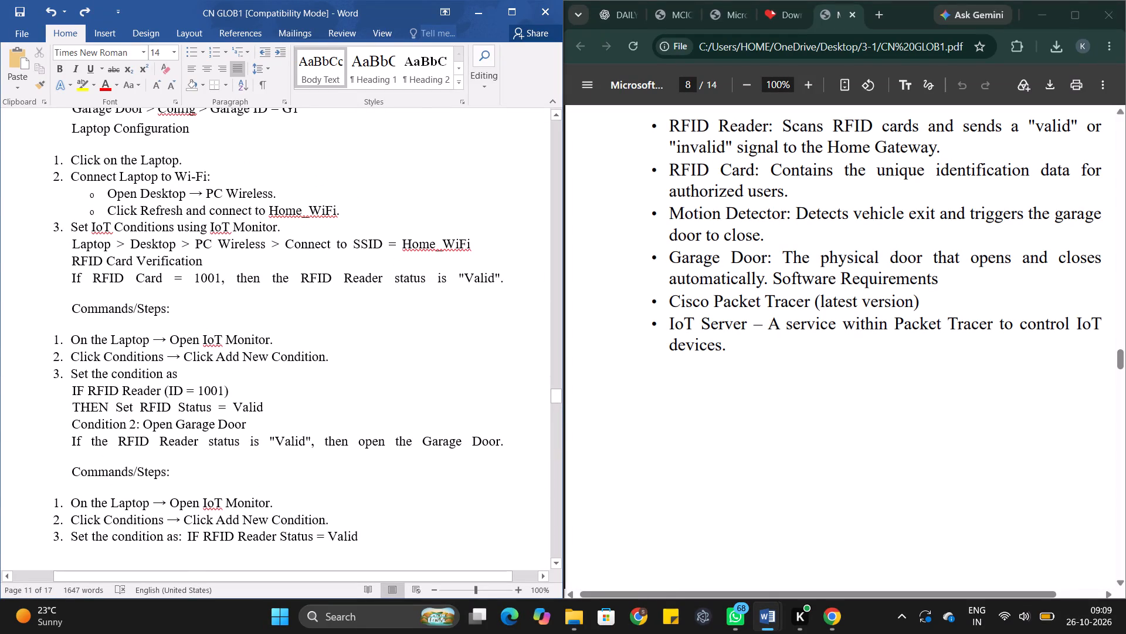
Maximize the CN GLOB1 document and examine the page layout between the OUTPUTS heading and the end of the report.
click(516, 5)
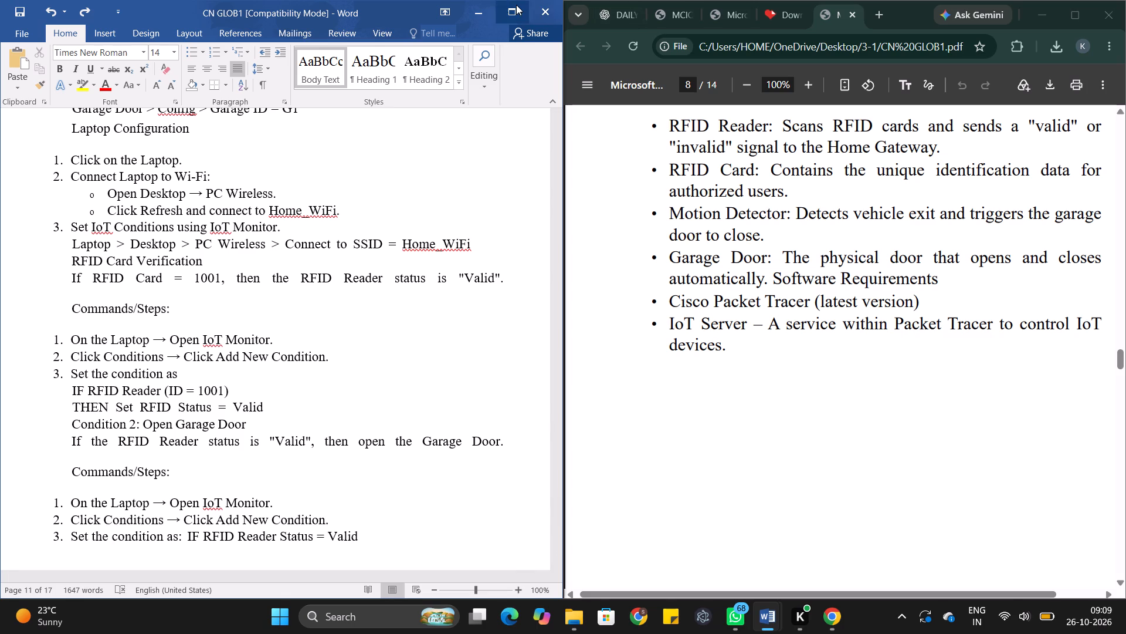
scroll(463, 212, down, 14)
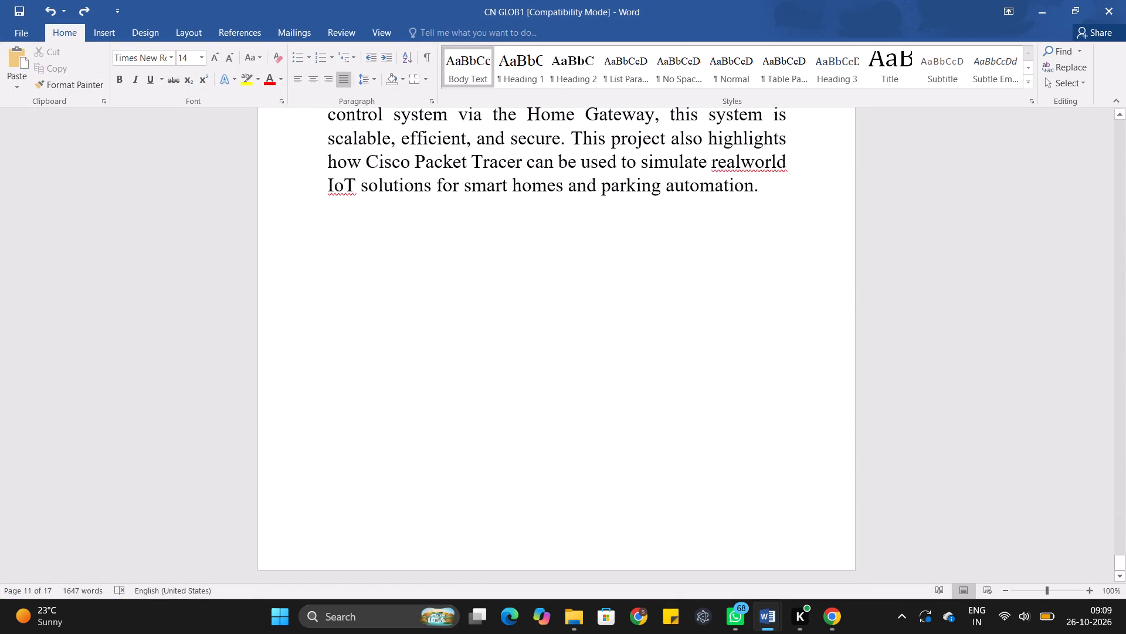
scroll(463, 212, up, 6)
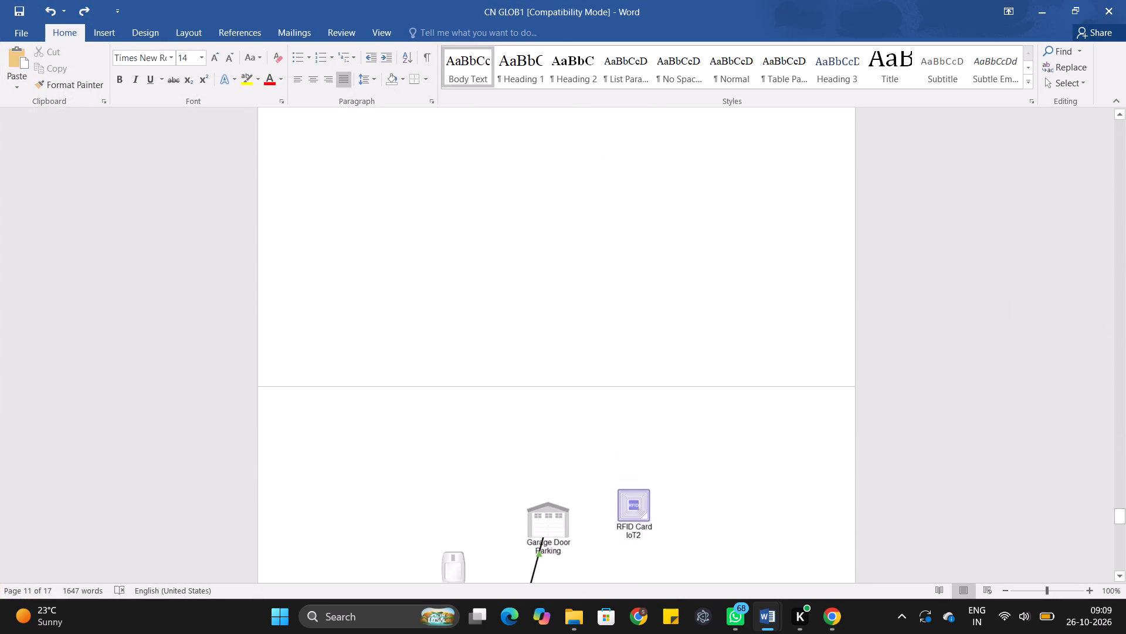
scroll(463, 212, up, 5)
scroll(533, 491, up, 1)
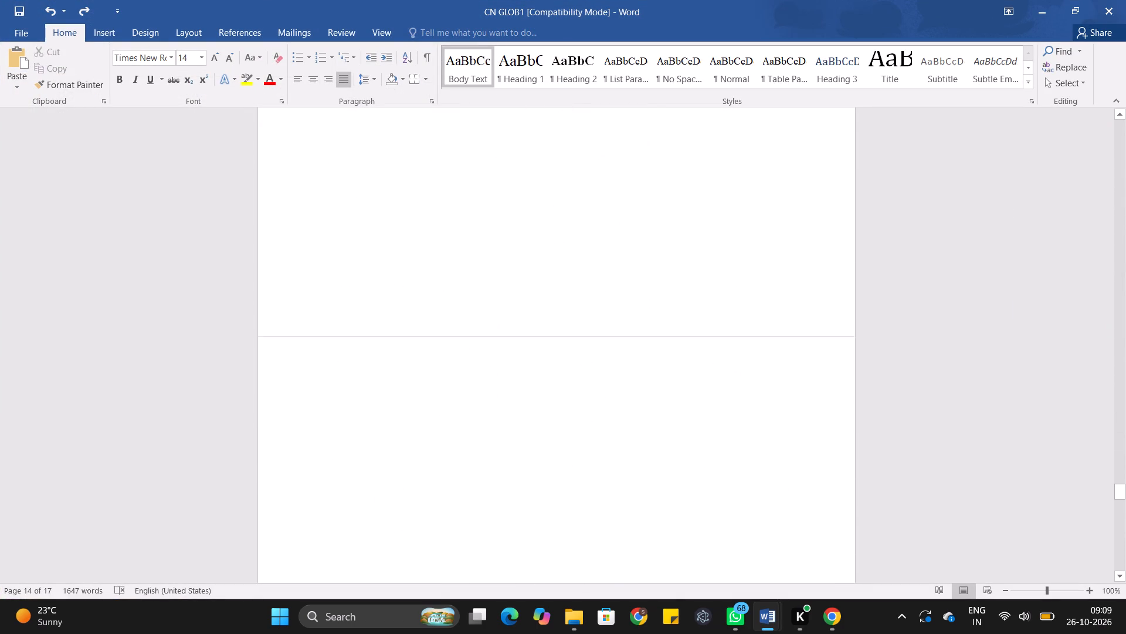
scroll(533, 491, up, 6)
scroll(533, 491, down, 1)
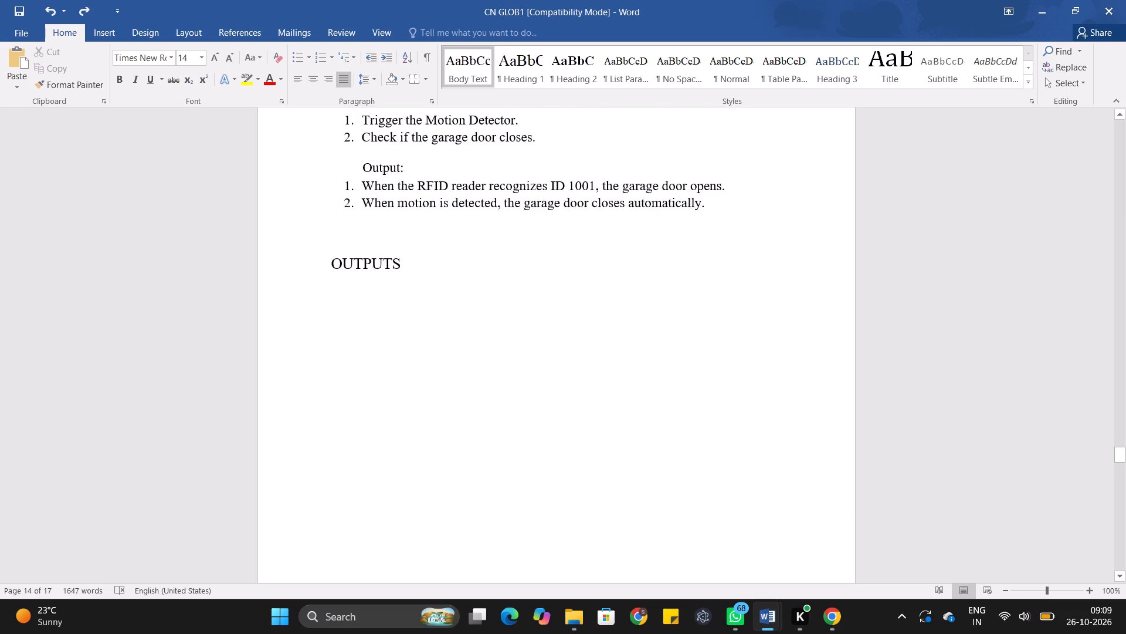
scroll(533, 491, down, 2)
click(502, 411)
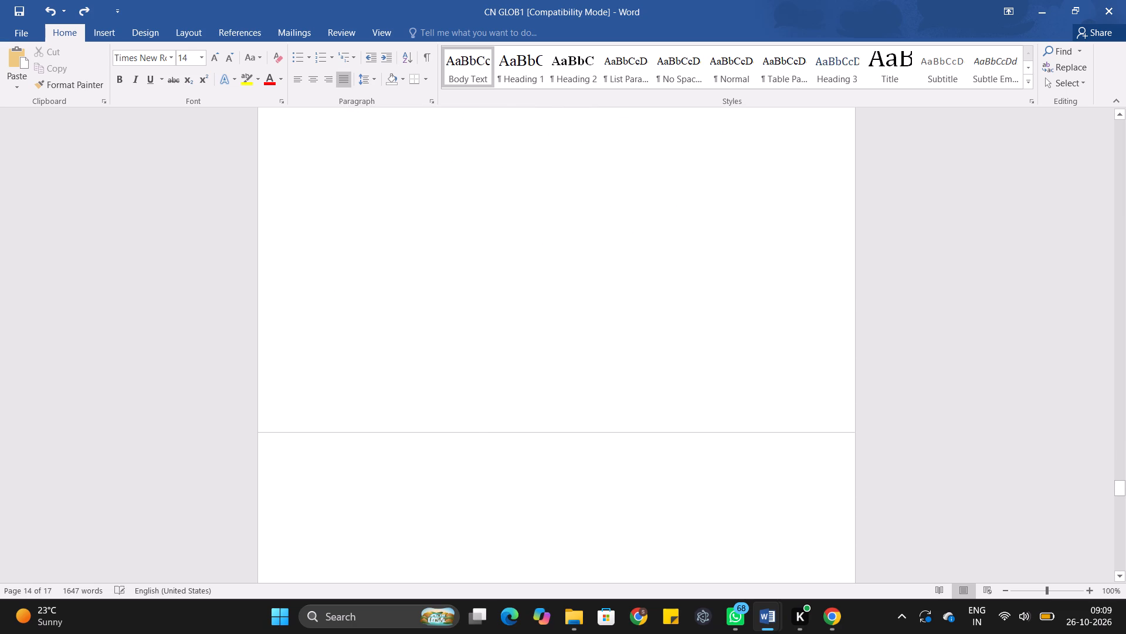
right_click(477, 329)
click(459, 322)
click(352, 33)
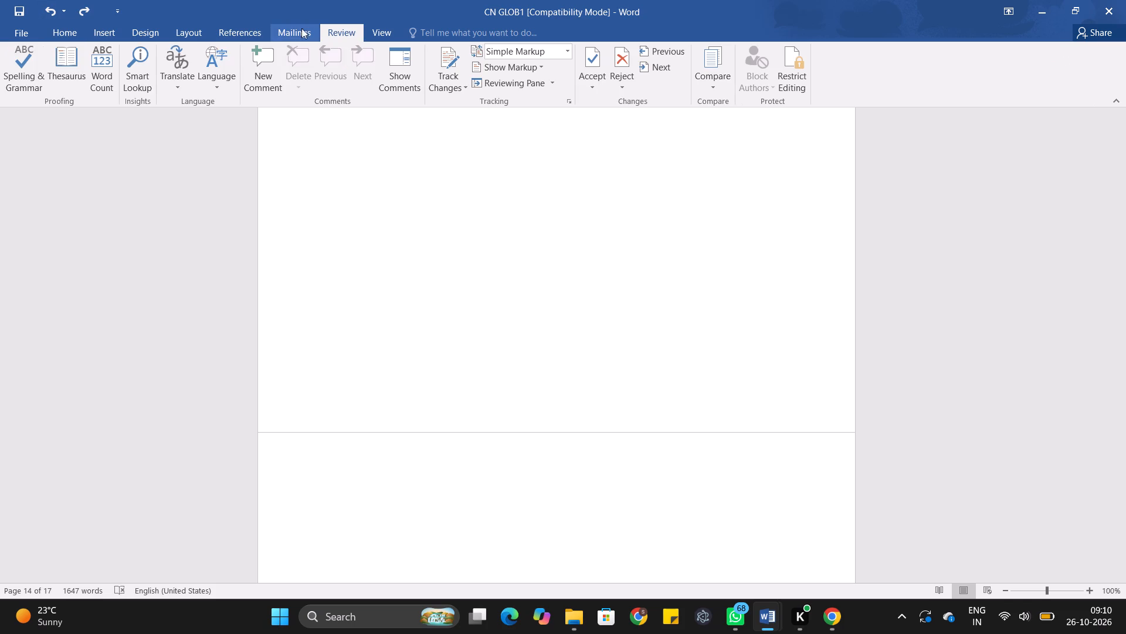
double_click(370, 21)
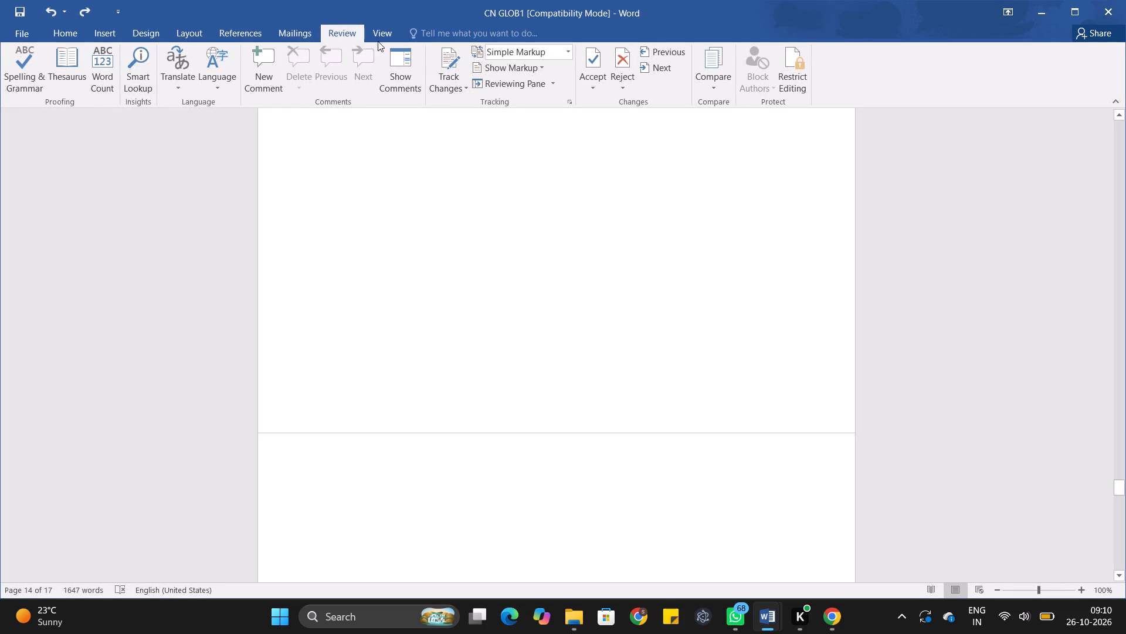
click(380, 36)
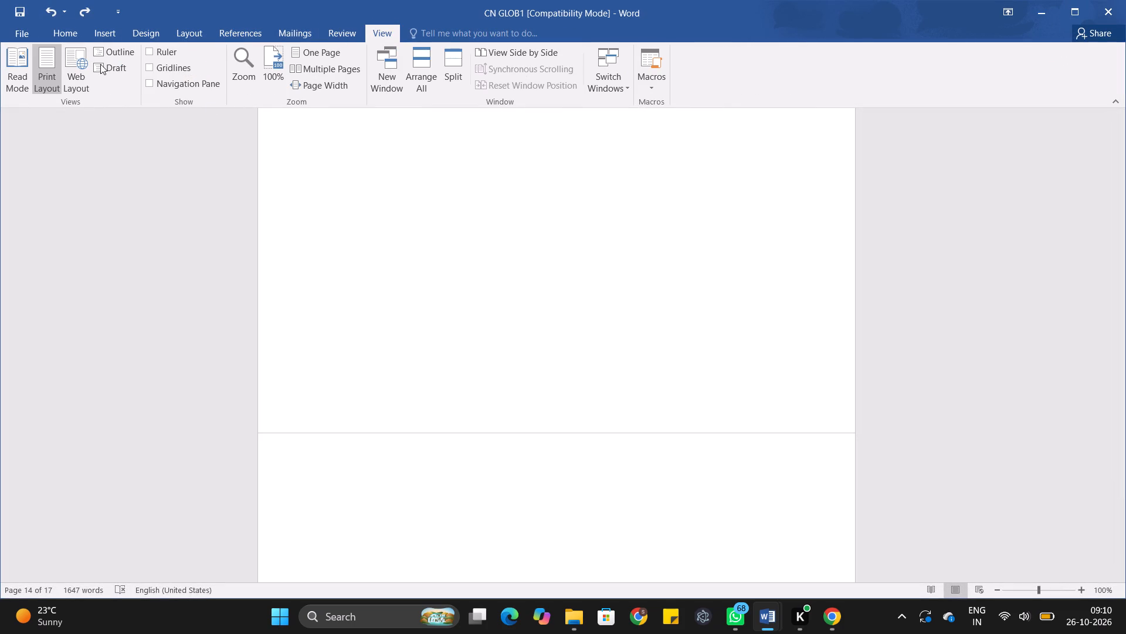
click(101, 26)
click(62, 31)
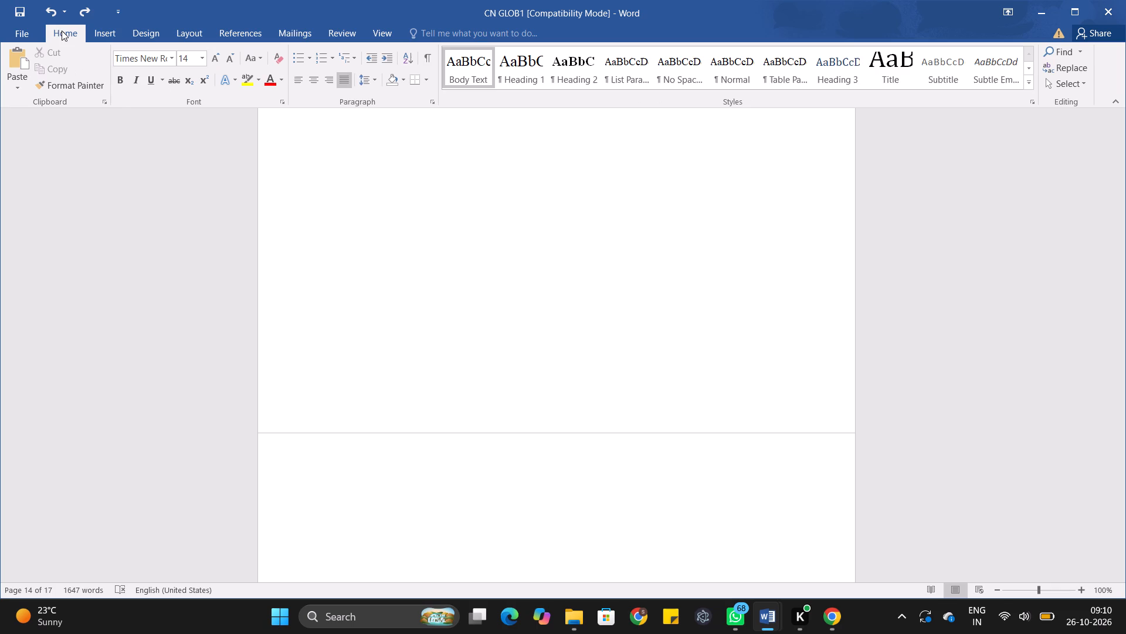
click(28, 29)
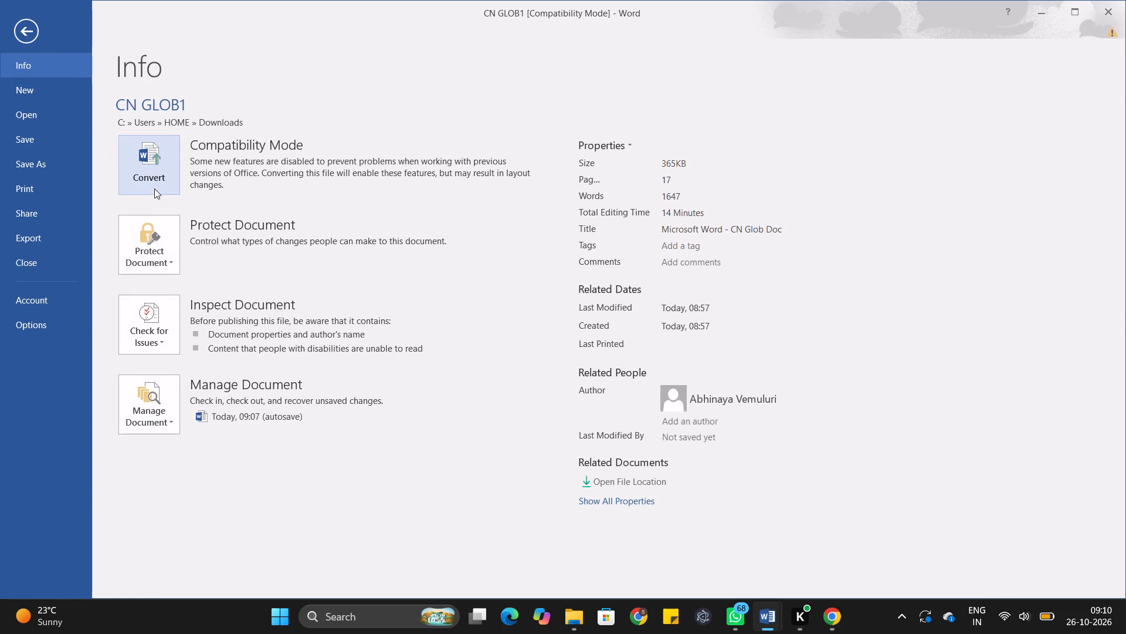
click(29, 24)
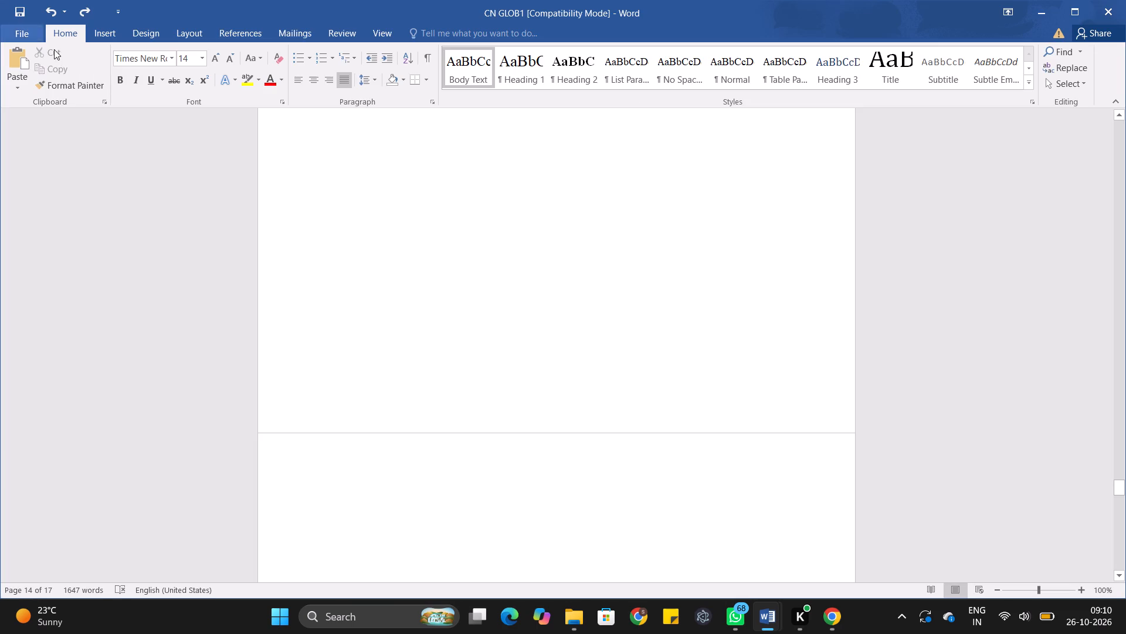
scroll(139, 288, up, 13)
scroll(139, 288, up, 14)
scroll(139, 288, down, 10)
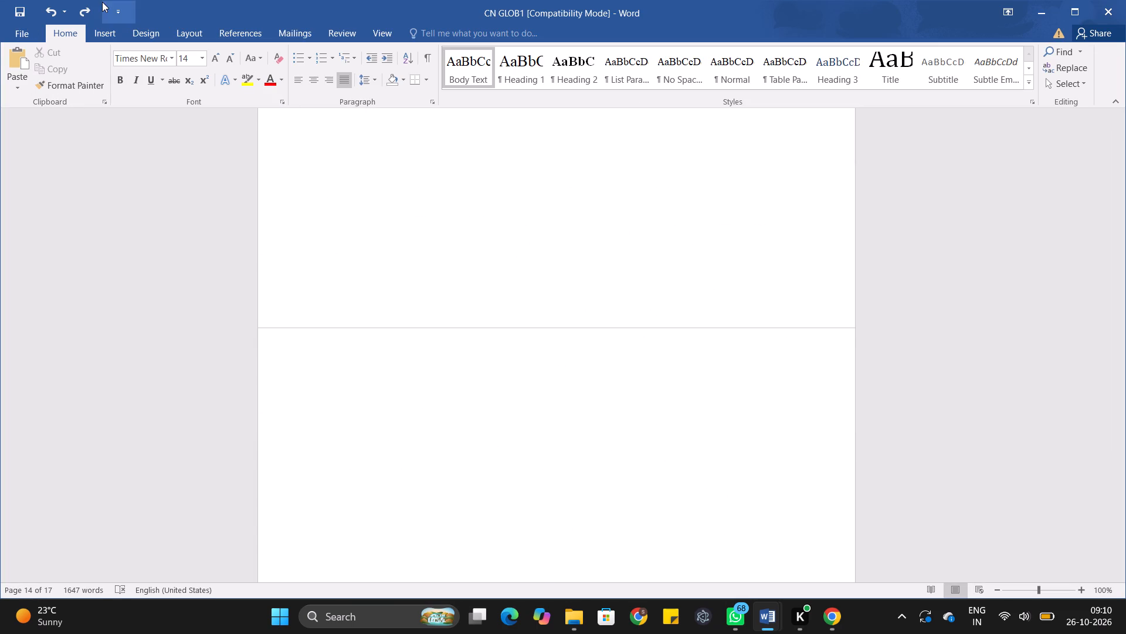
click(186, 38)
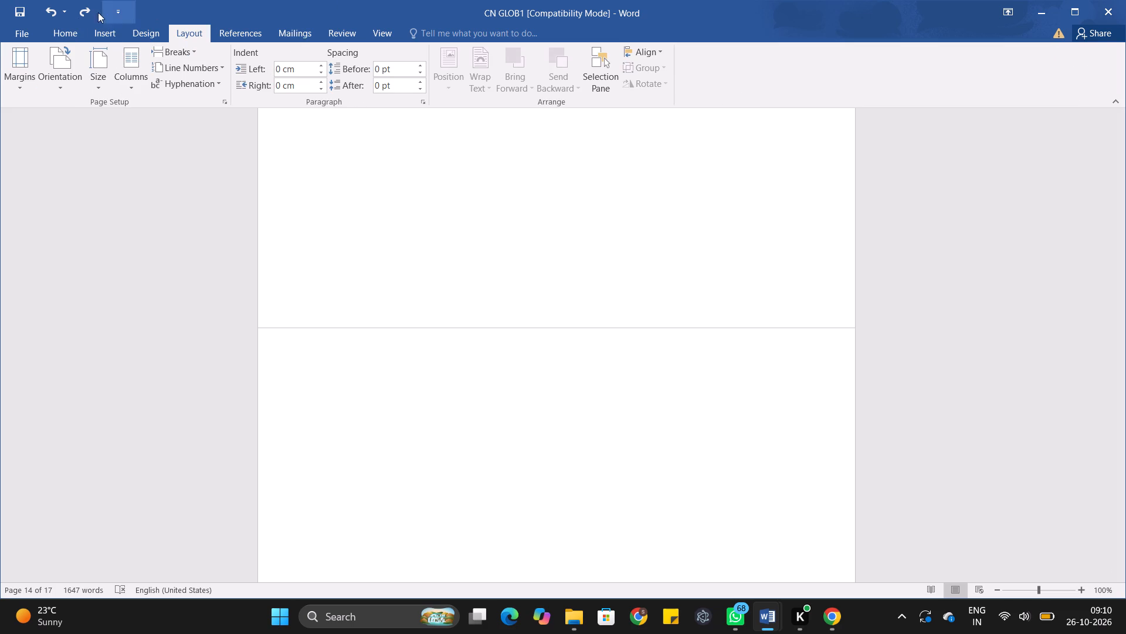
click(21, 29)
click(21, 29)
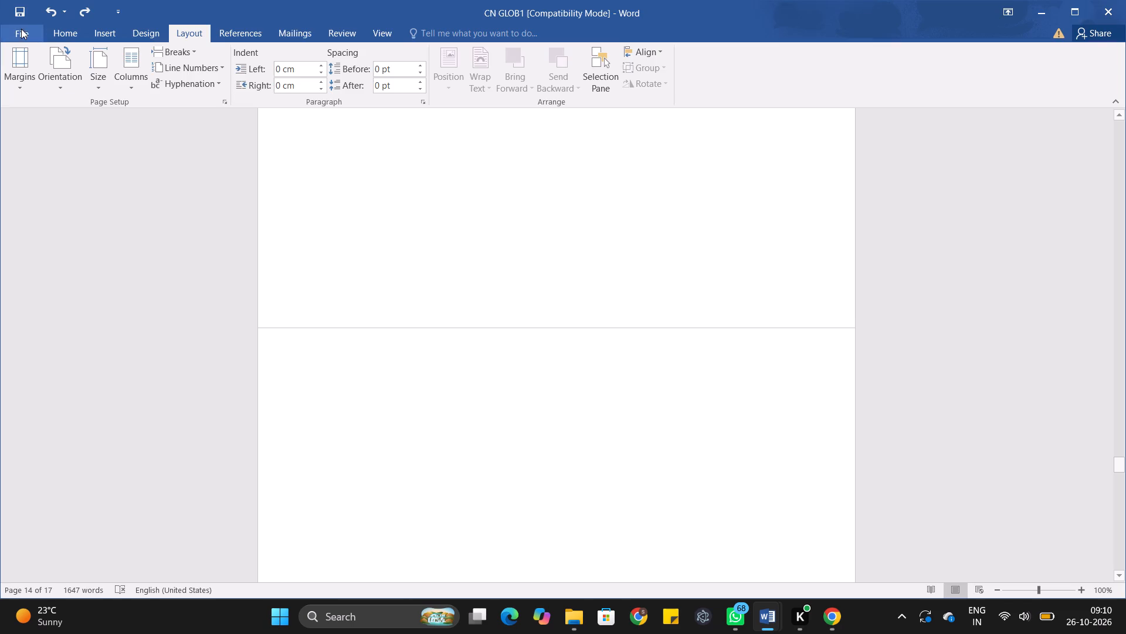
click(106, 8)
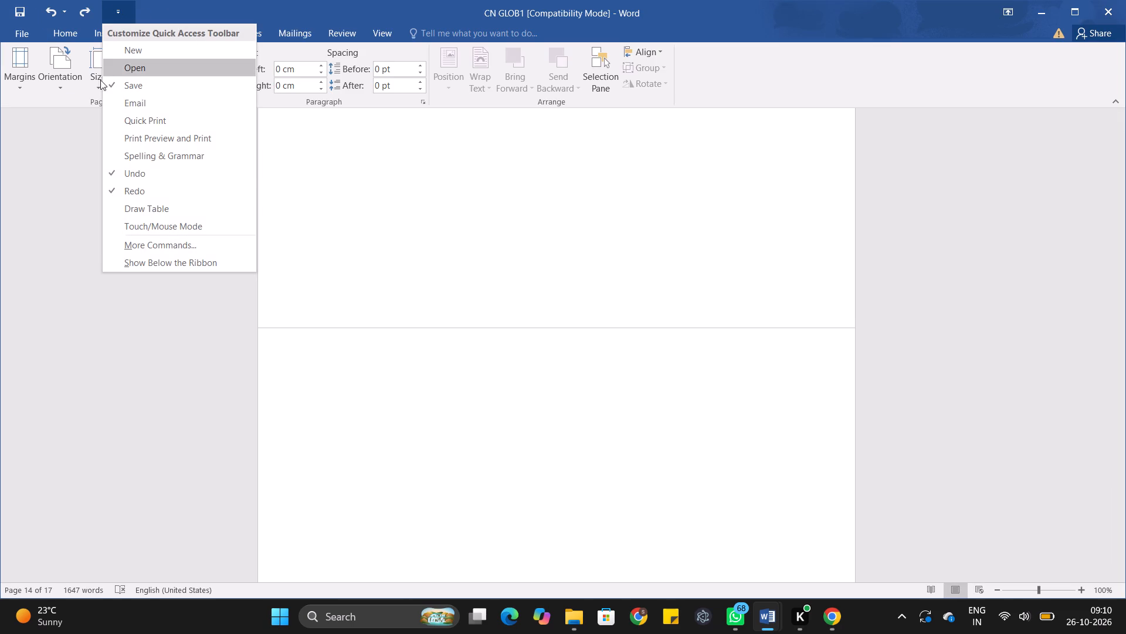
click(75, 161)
Zoom out to 30% and examine how the report's text, blank and diagram pages follow each other.
scroll(167, 181, down, 2)
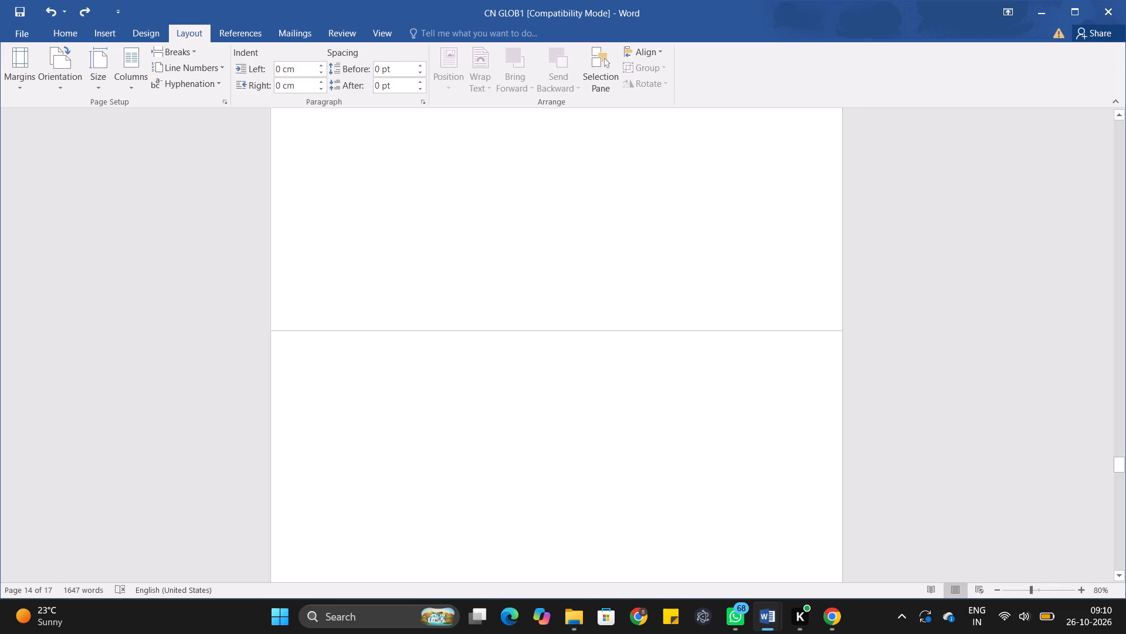
scroll(167, 181, down, 3)
ctrl+scroll(167, 181, down, 4)
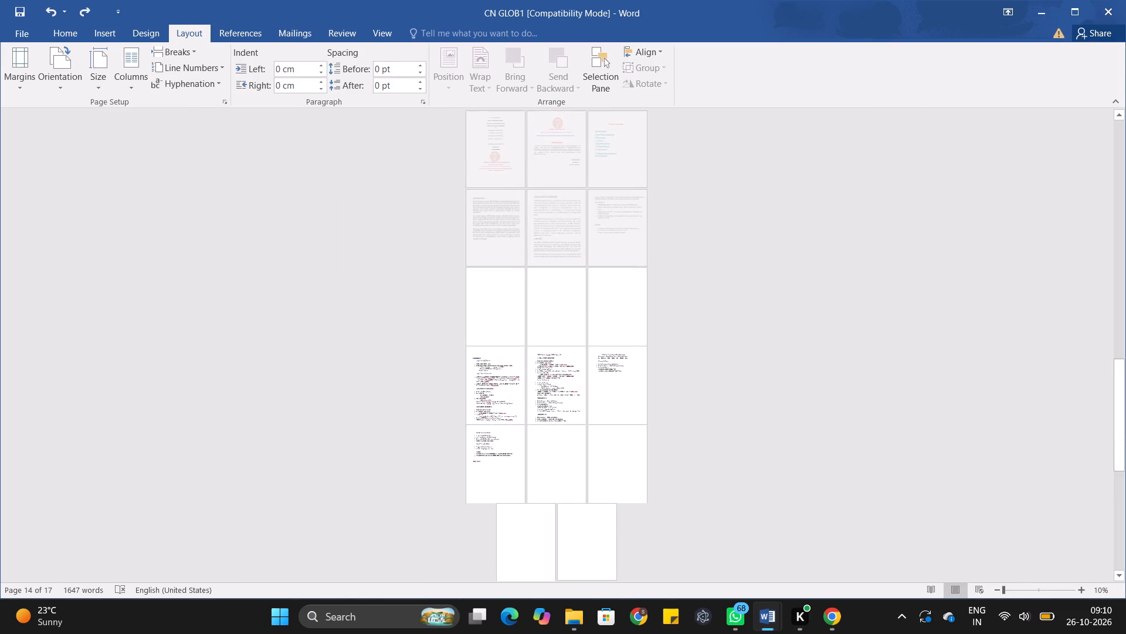
ctrl+scroll(167, 181, up, 2)
scroll(167, 181, down, 1)
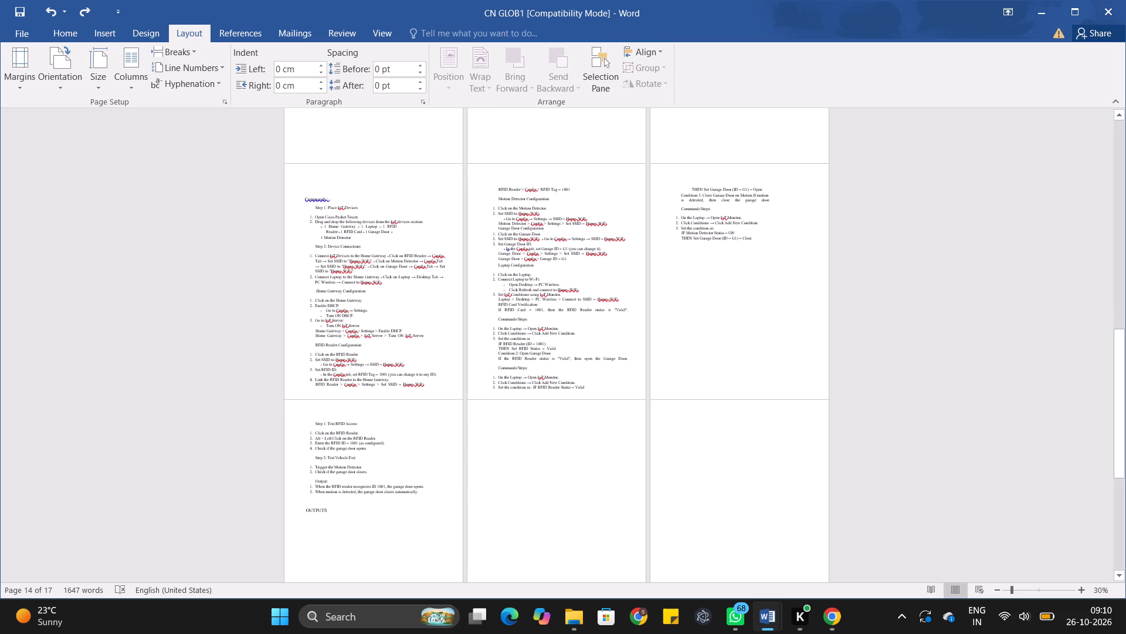
scroll(311, 156, down, 2)
scroll(476, 359, down, 1)
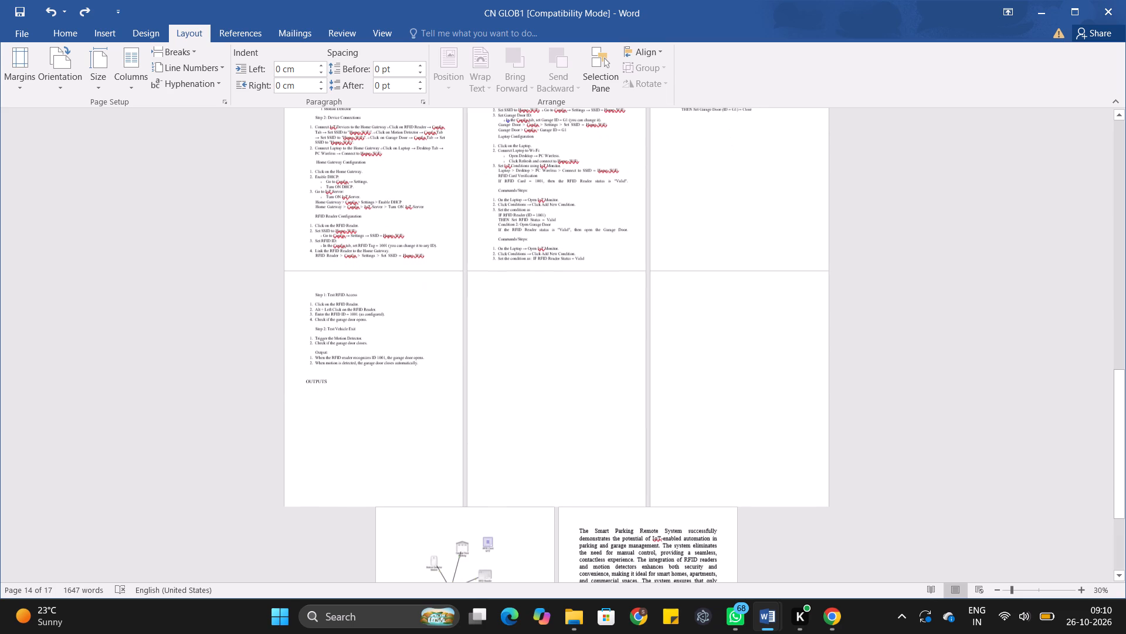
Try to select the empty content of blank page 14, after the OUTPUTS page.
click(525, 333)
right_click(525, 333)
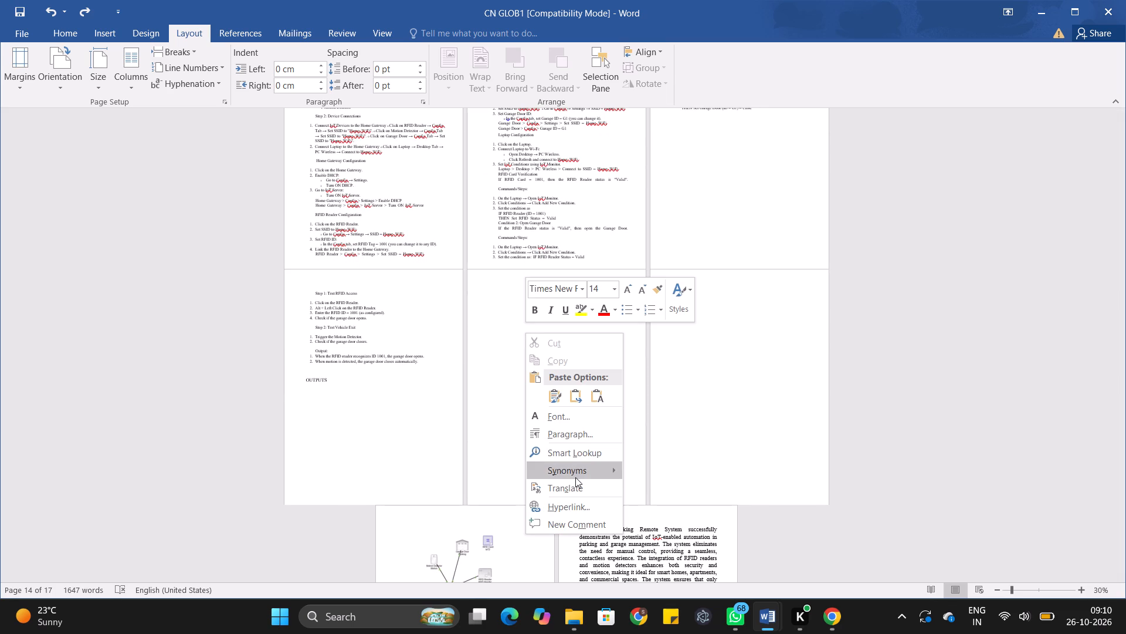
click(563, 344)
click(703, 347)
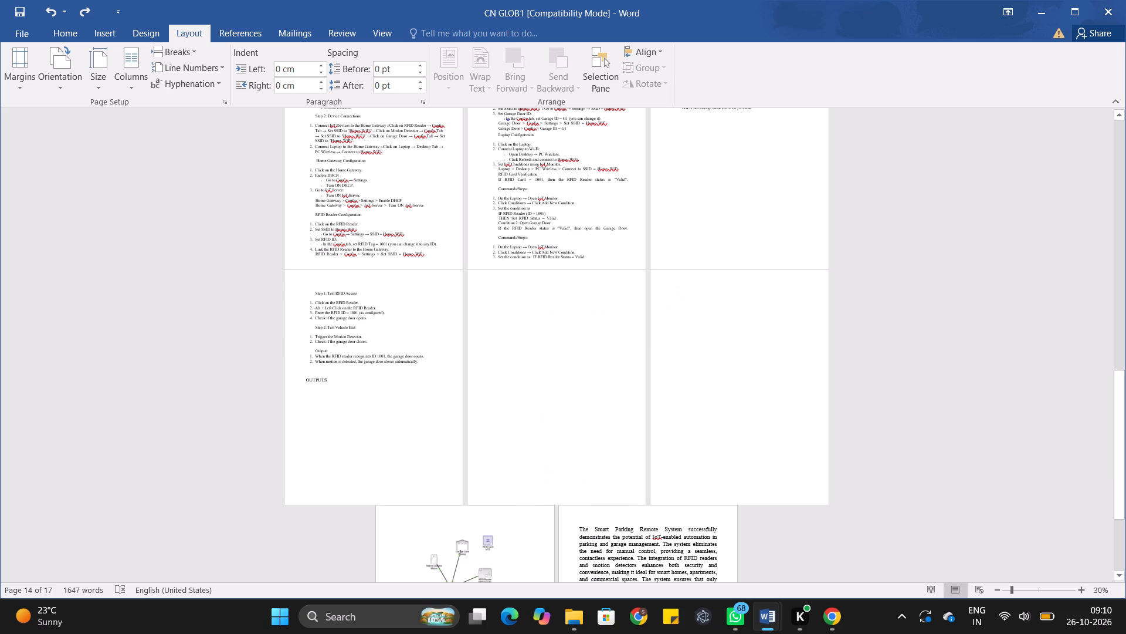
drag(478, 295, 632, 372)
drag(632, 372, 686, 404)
Move the first network diagram from page 16 to the OUTPUTS heading on page 13.
scroll(686, 404, down, 2)
click(452, 526)
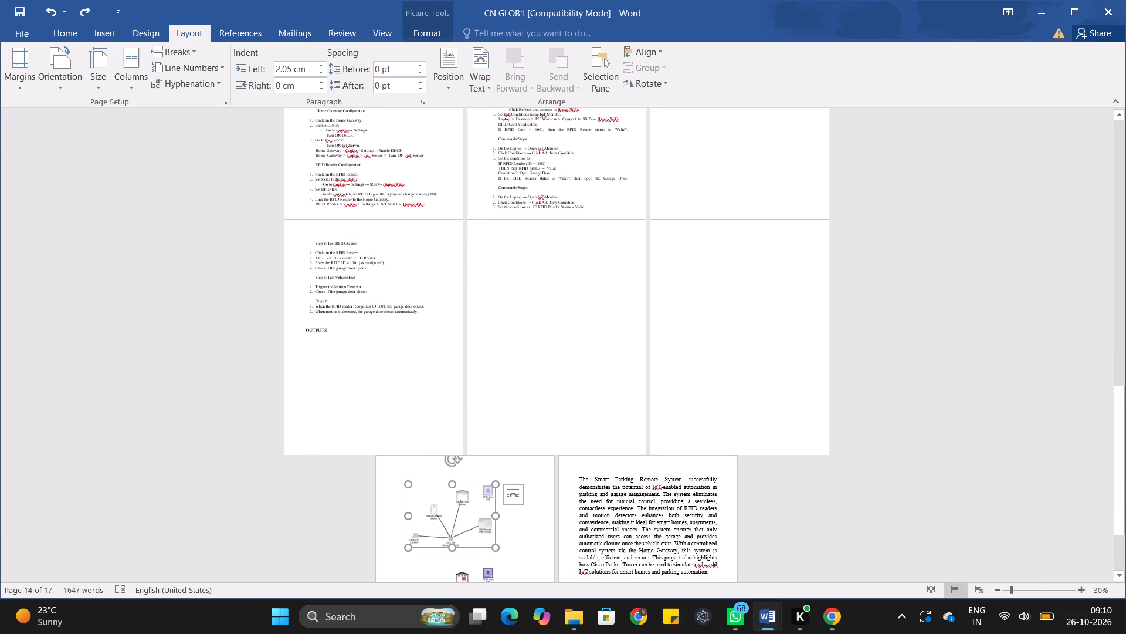
drag(452, 526, 355, 383)
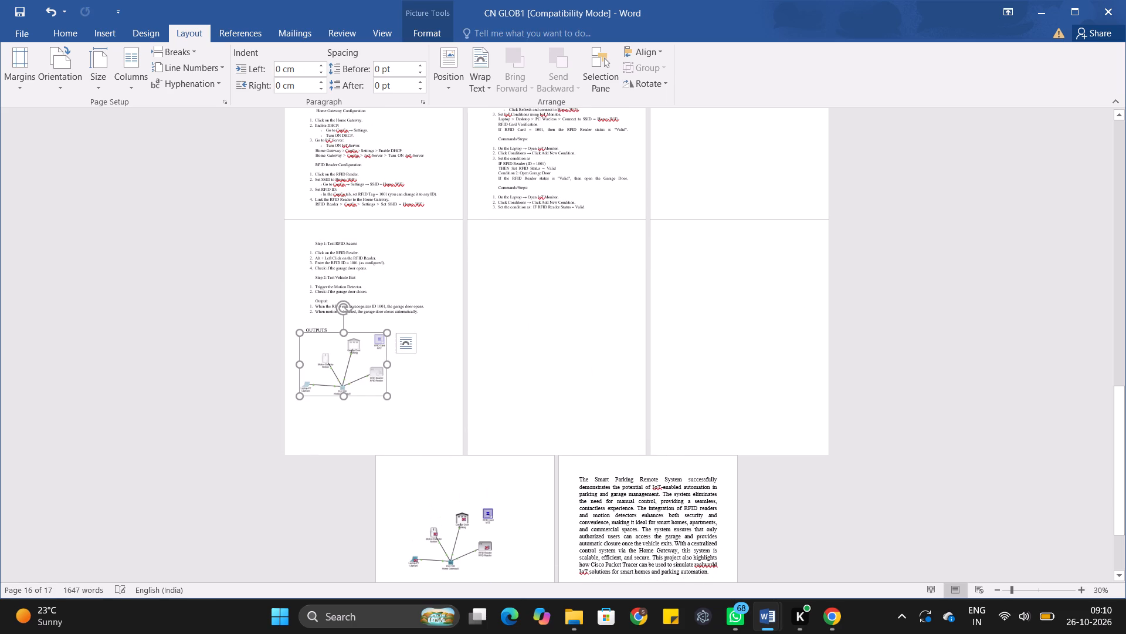
drag(348, 376, 357, 363)
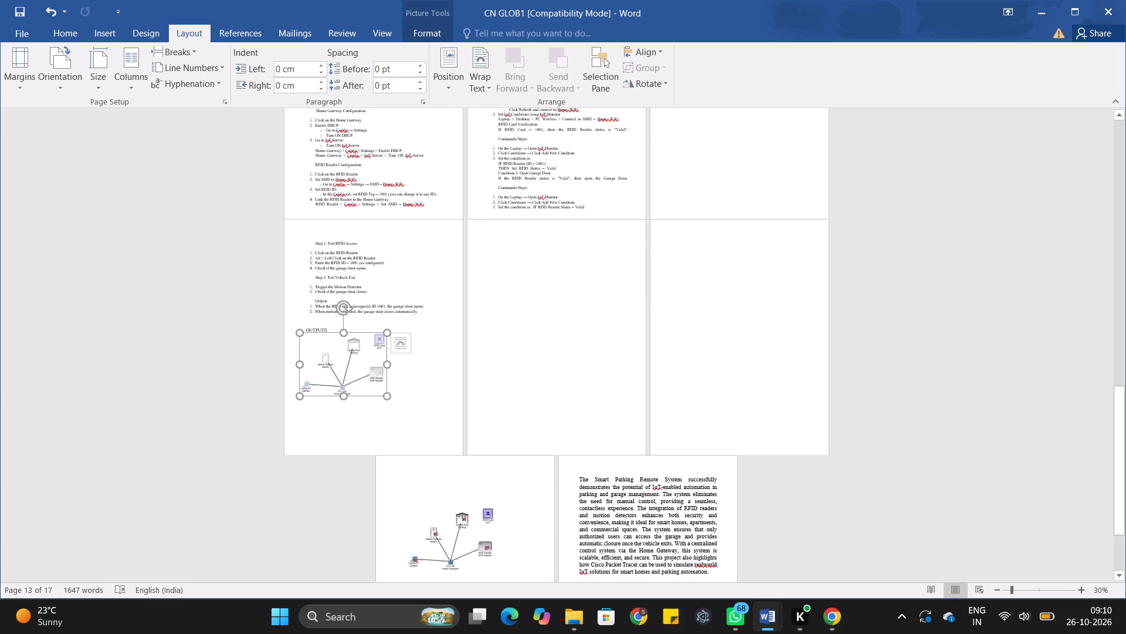
click(357, 363)
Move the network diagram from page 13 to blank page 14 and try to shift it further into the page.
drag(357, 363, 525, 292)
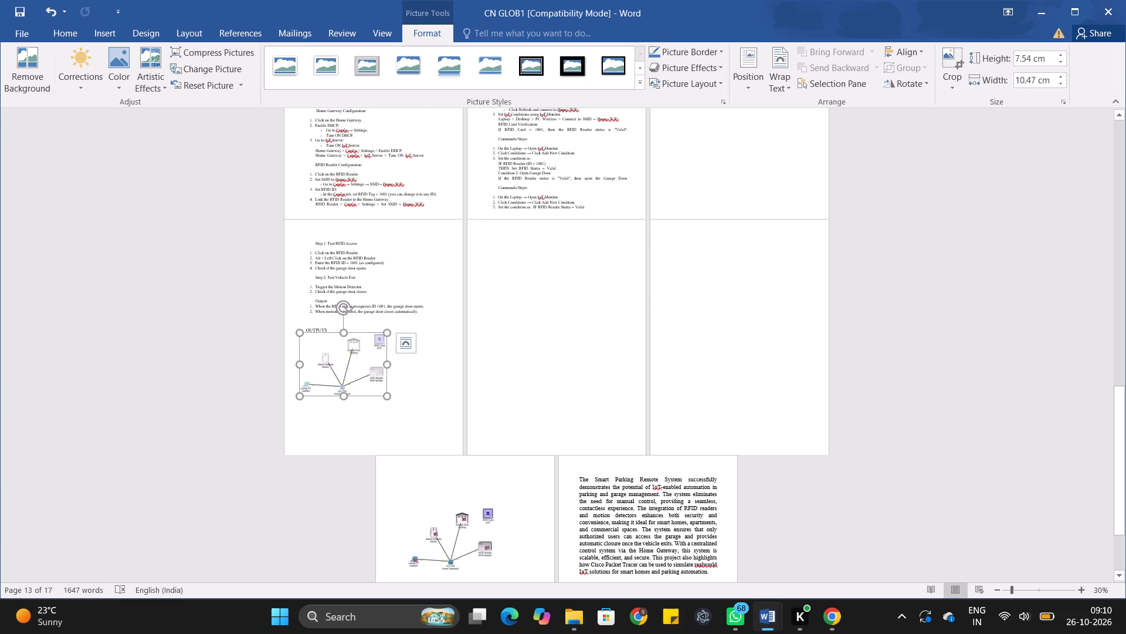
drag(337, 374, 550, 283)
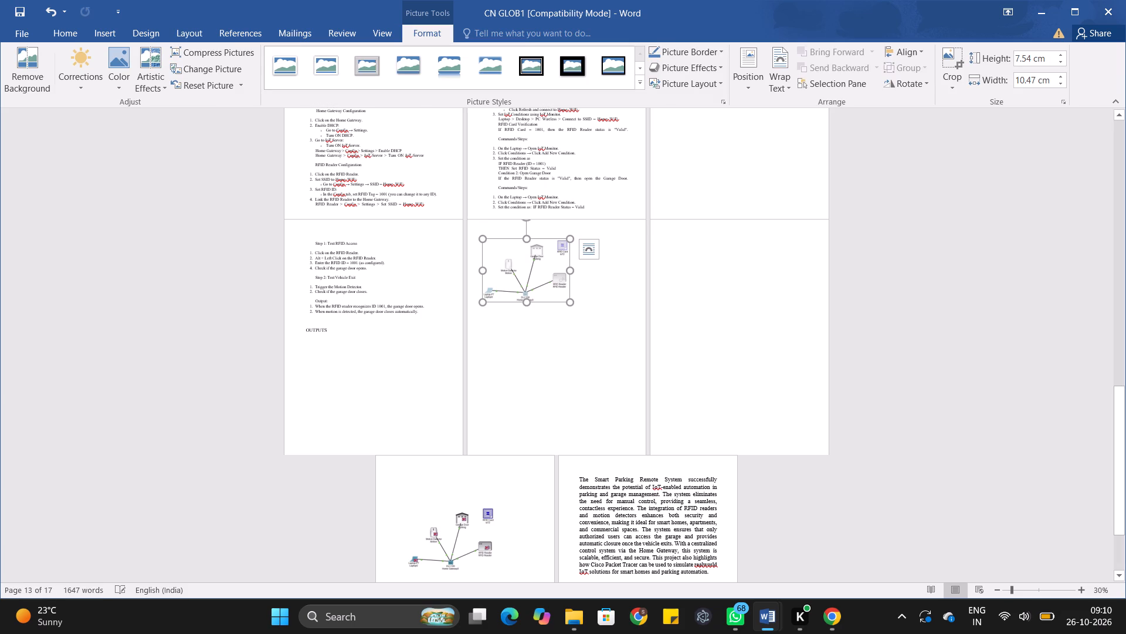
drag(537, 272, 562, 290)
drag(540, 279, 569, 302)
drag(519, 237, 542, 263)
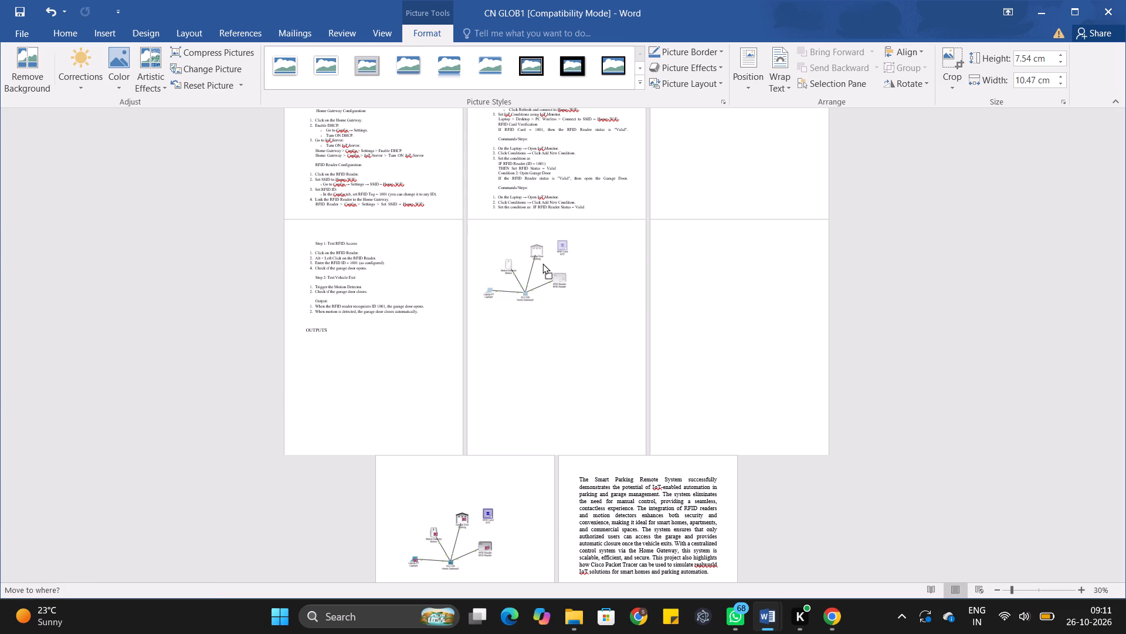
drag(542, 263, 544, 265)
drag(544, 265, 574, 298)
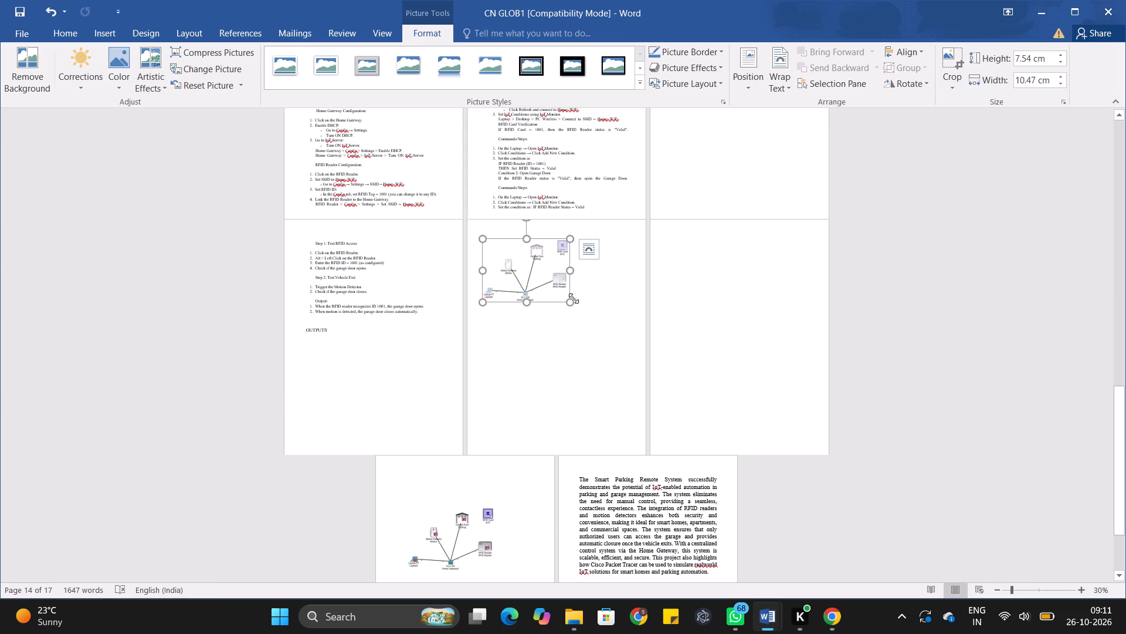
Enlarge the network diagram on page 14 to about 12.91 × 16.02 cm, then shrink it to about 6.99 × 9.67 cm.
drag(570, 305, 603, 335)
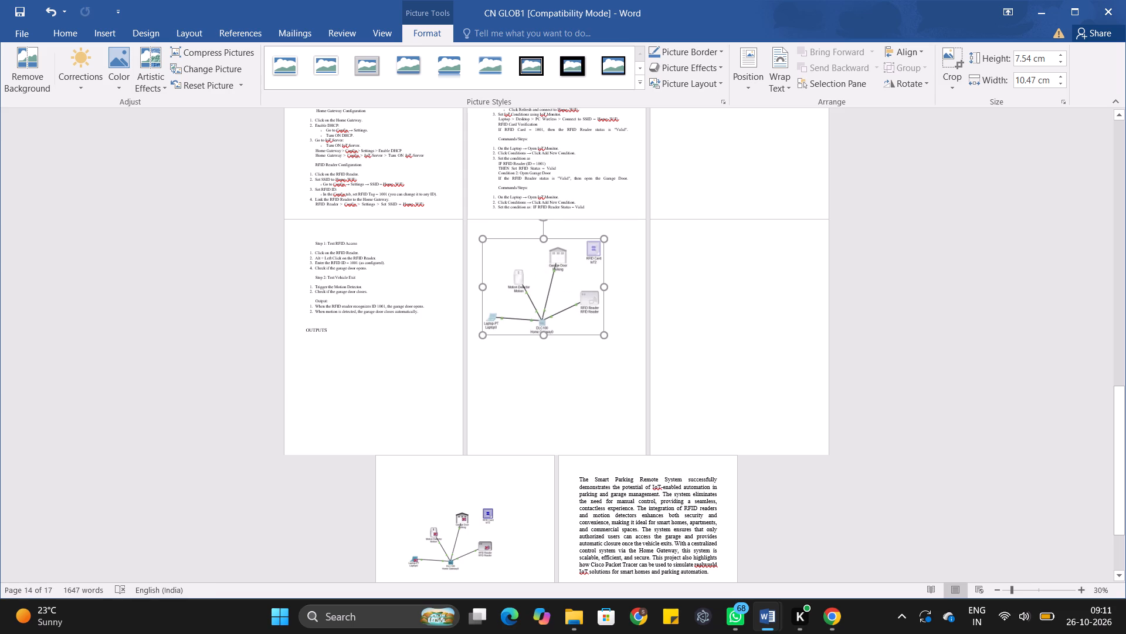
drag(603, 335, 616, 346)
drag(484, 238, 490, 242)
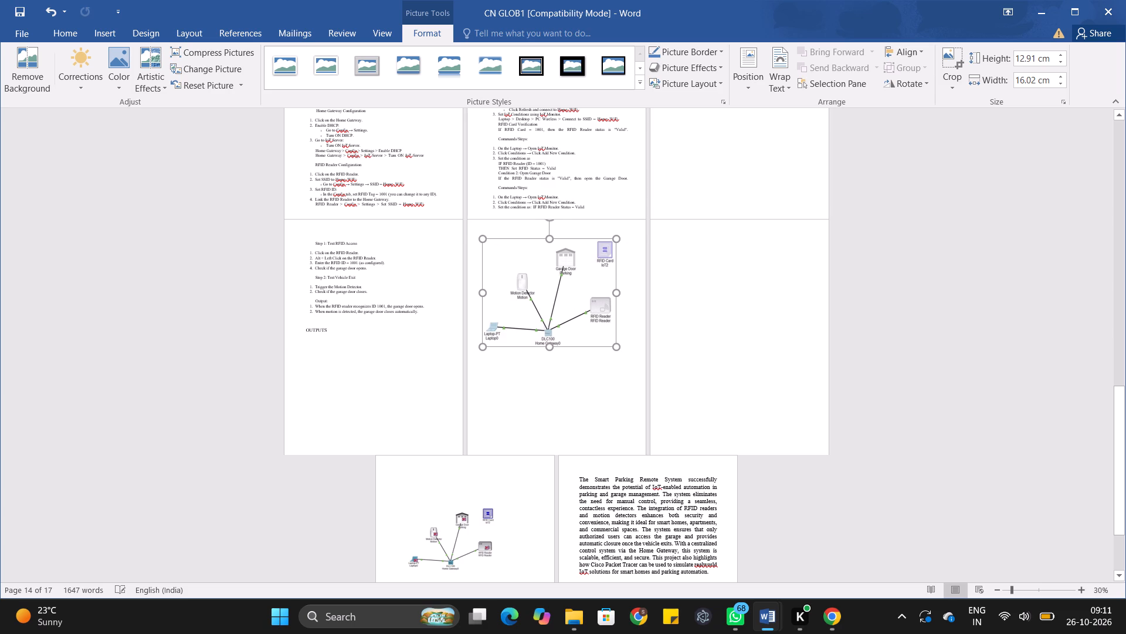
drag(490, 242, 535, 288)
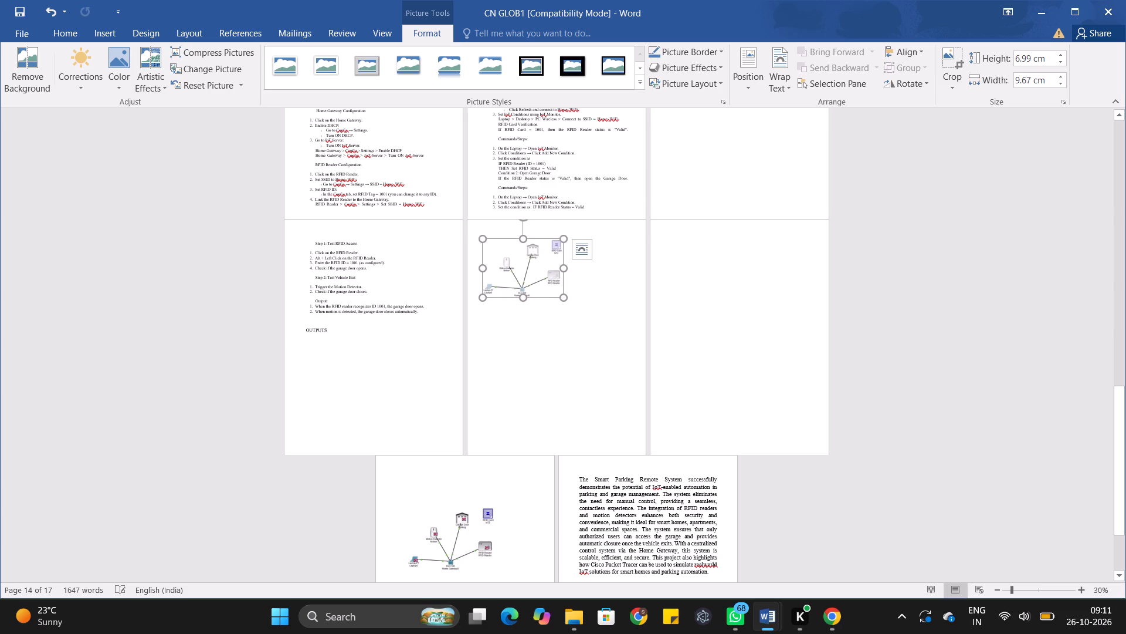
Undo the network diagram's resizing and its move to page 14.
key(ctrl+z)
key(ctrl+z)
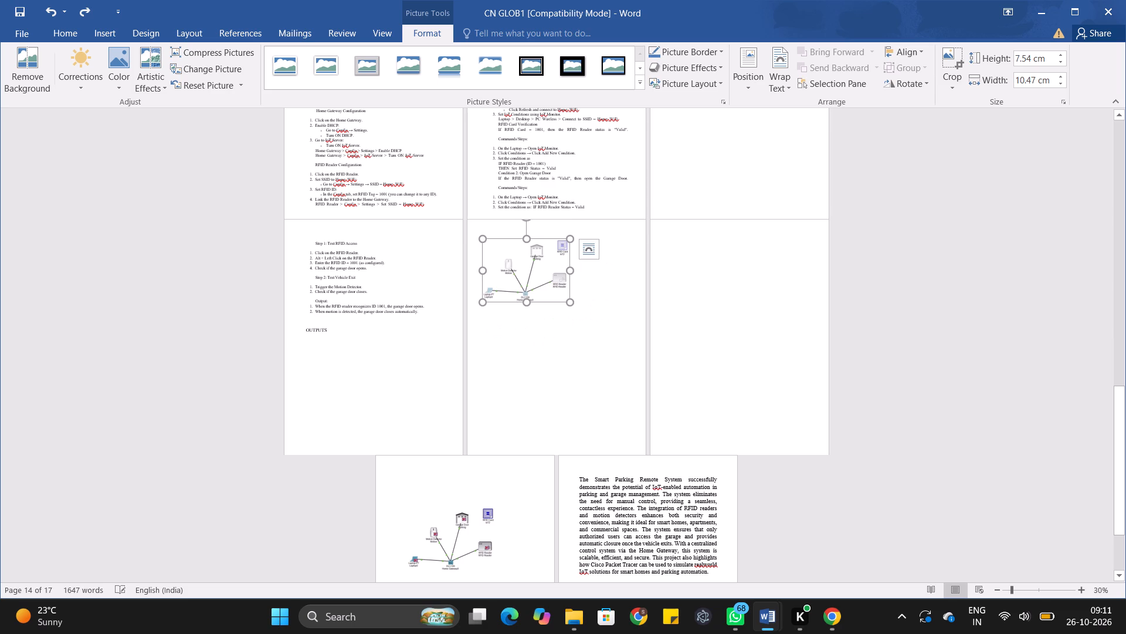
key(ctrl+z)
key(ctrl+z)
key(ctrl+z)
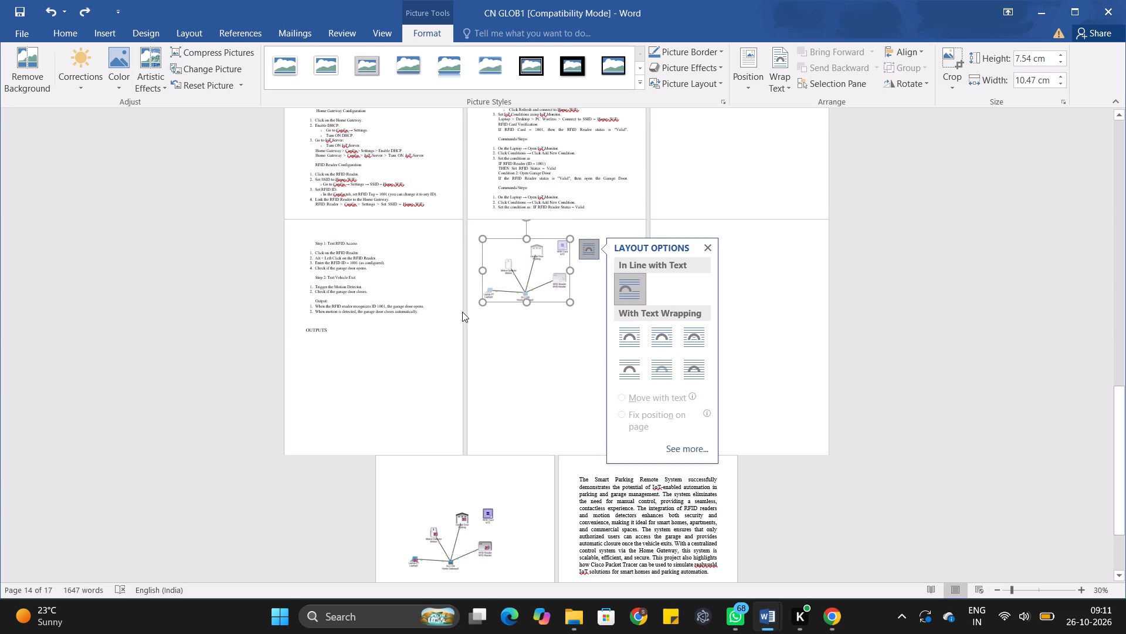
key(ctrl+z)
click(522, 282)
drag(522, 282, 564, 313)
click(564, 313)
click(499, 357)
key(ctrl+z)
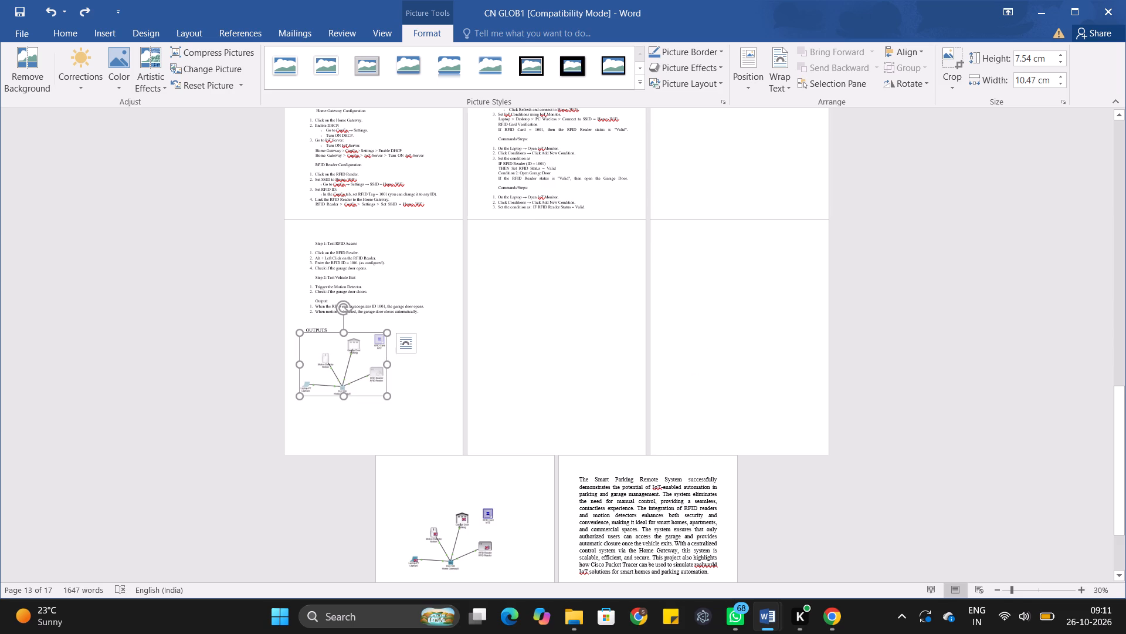
Move the network diagram from the OUTPUTS heading on page 13 to the top of blank page 14.
drag(356, 358, 559, 299)
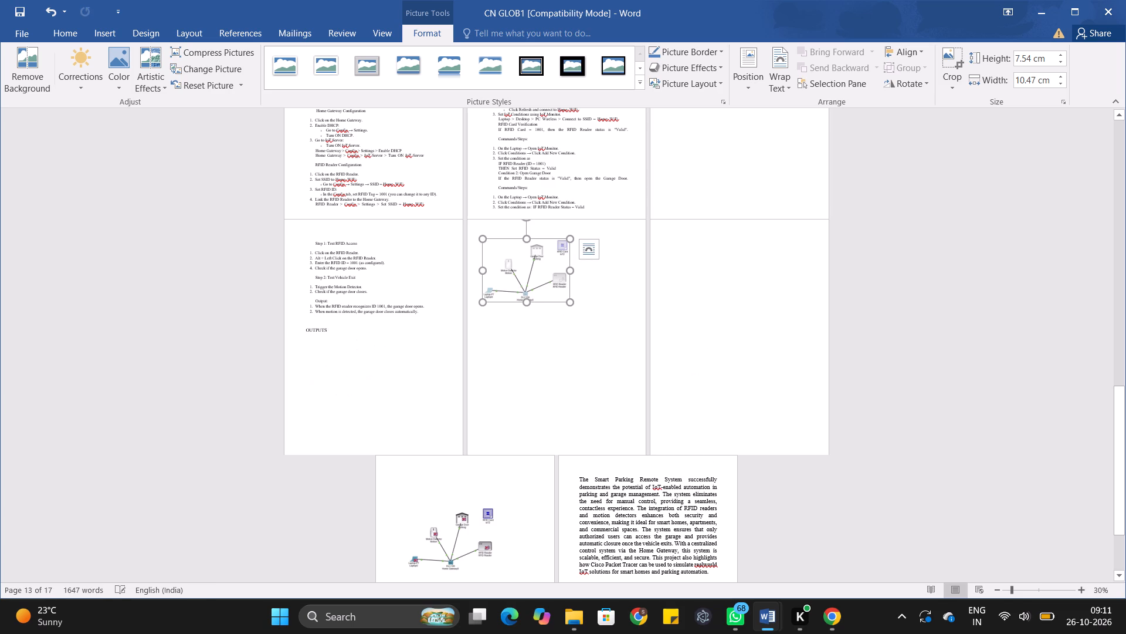
drag(537, 282, 581, 315)
Move the OUTPUTS heading from page 13 to the top of a fresh page 14, adding blank lines before it.
drag(333, 326, 347, 331)
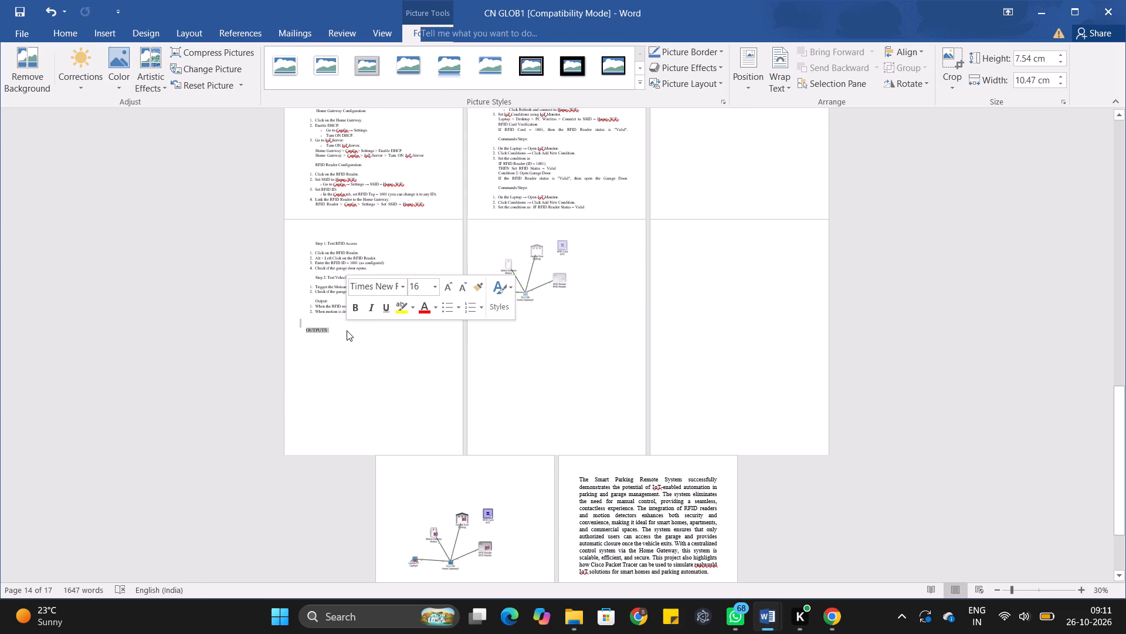
key(ctrl+x)
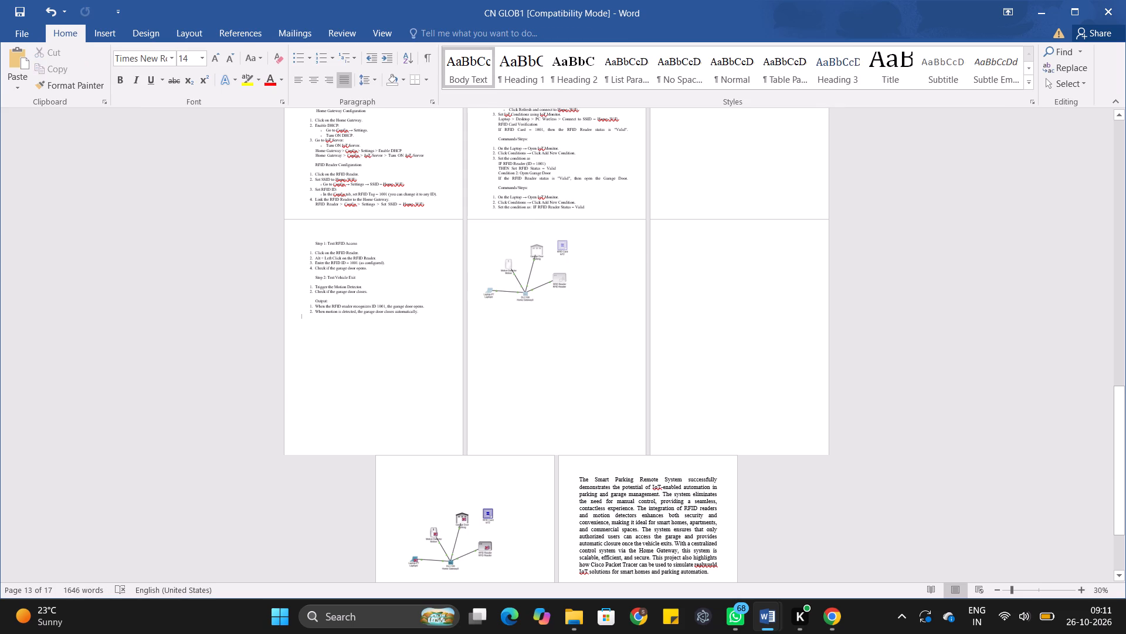
click(509, 244)
click(506, 233)
drag(501, 230, 493, 228)
click(493, 228)
click(346, 339)
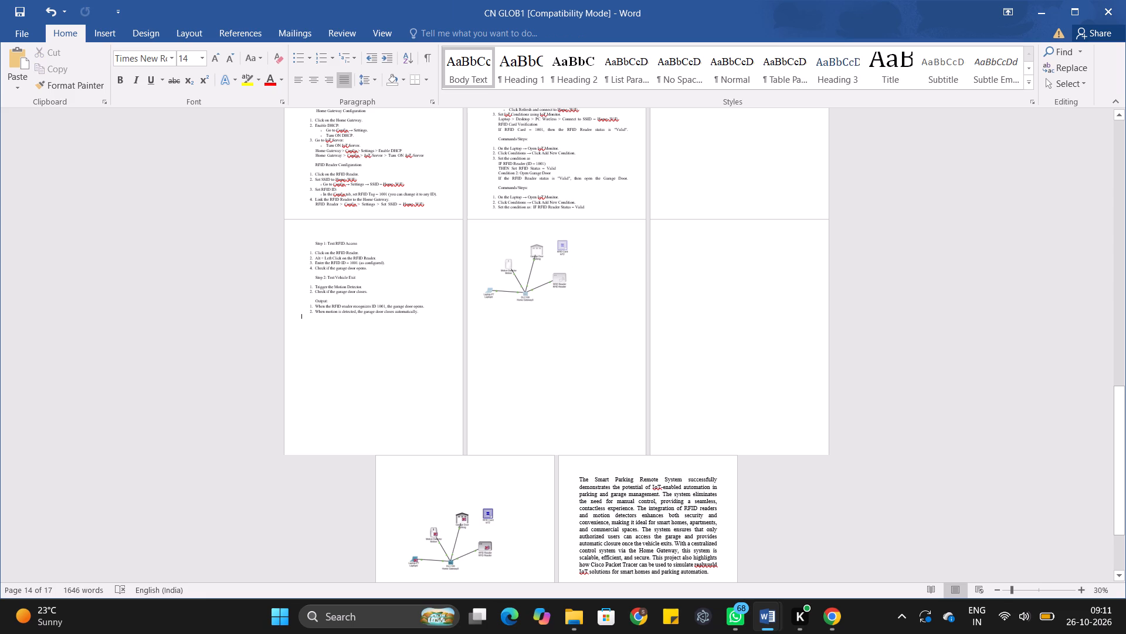
key(Return)
key(Return)
key(Return)
key(Return)
key(Return)
key(Return)
key(Return)
key(Return)
key(Return)
key(Return)
key(Return)
key(Return)
key(Return)
key(Return)
key(Return)
key(Return)
key(Return)
key(Return)
key(Return)
key(Return)
key(Return)
key(Return)
key(Return)
key(Return)
key(Return)
key(Return)
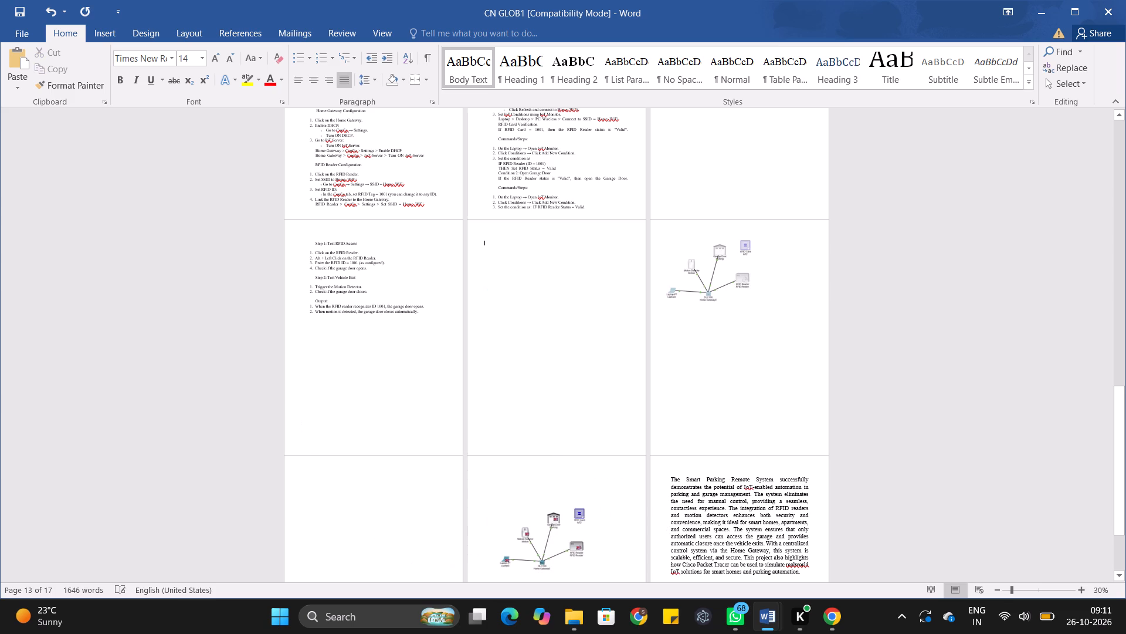
key(ctrl+v)
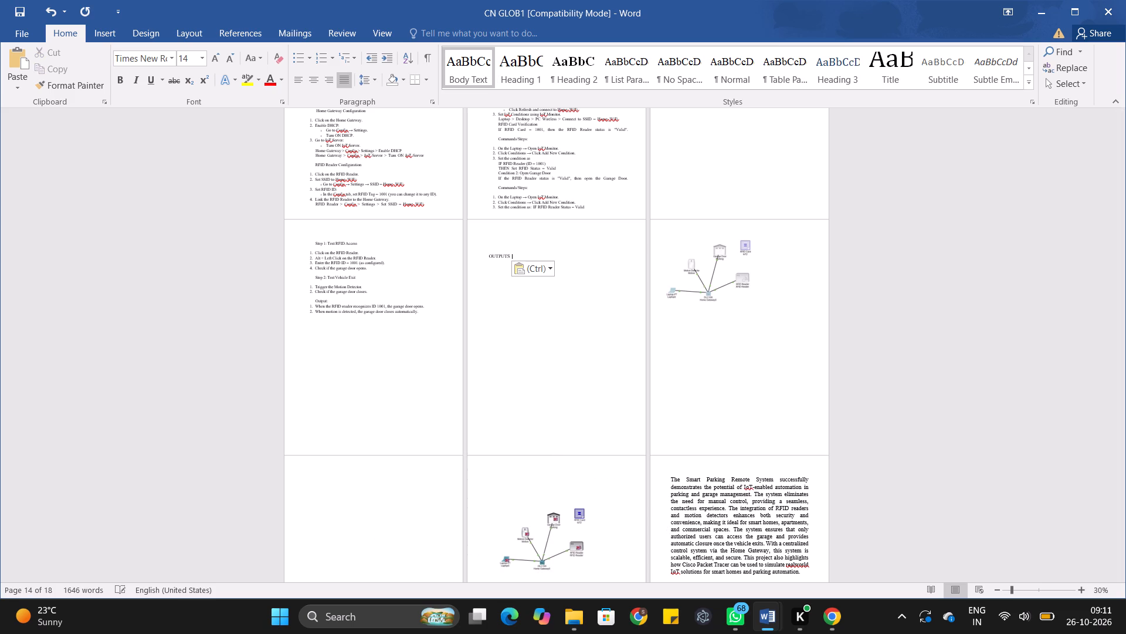
click(564, 251)
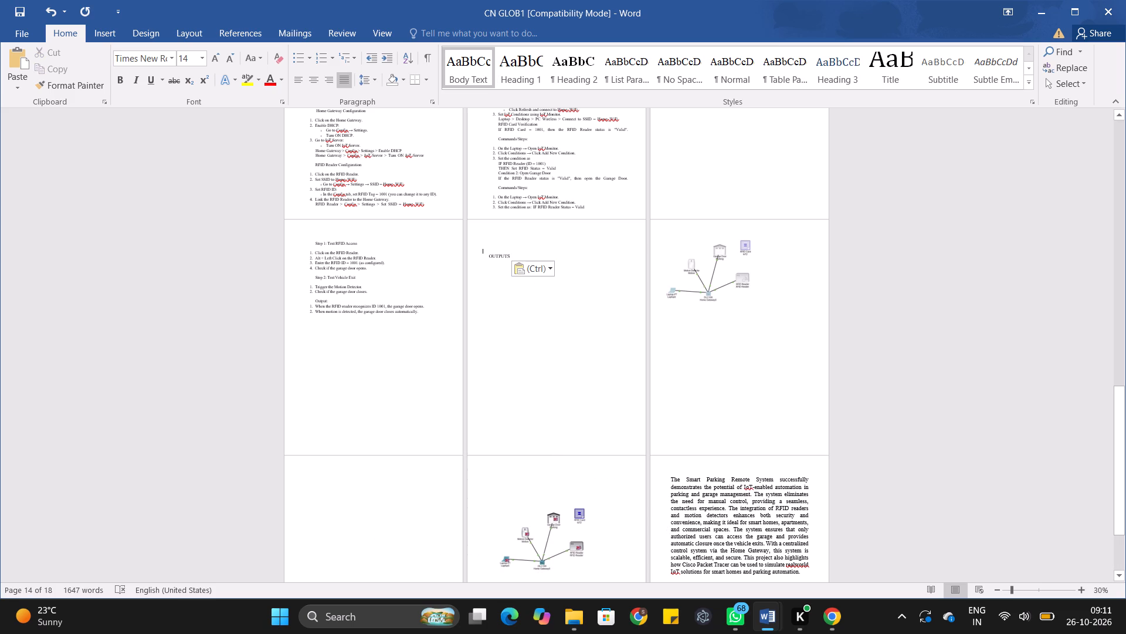
Move the network diagram from page 15 to just under the OUTPUTS heading on page 14 and slightly adjust its size.
drag(721, 275, 540, 313)
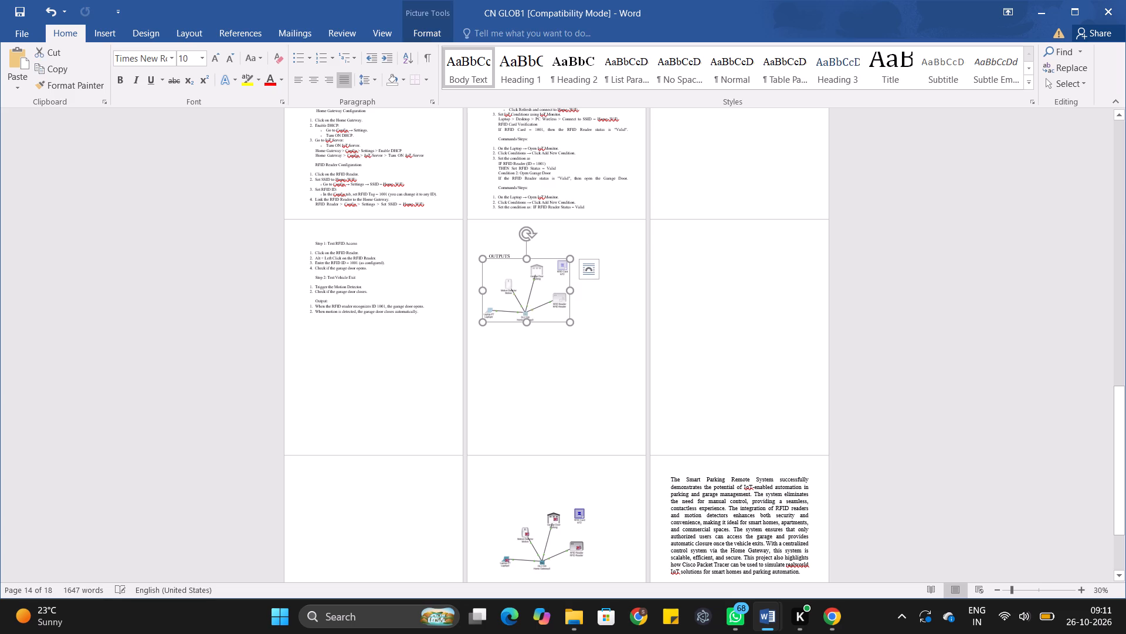
drag(531, 297, 567, 295)
drag(571, 322, 596, 322)
drag(483, 290, 508, 289)
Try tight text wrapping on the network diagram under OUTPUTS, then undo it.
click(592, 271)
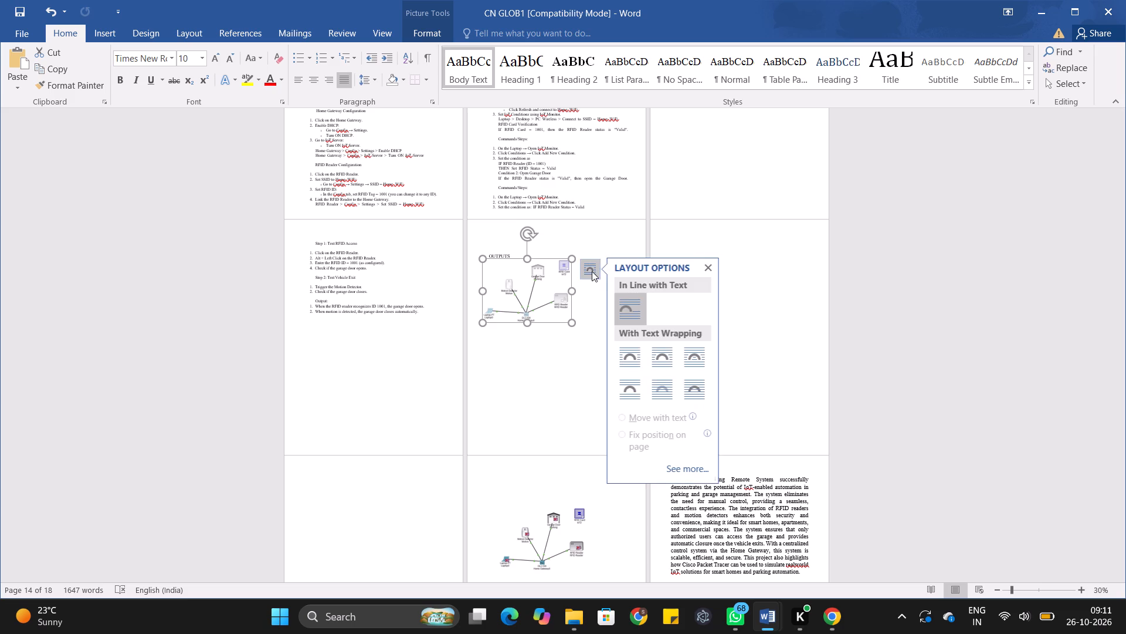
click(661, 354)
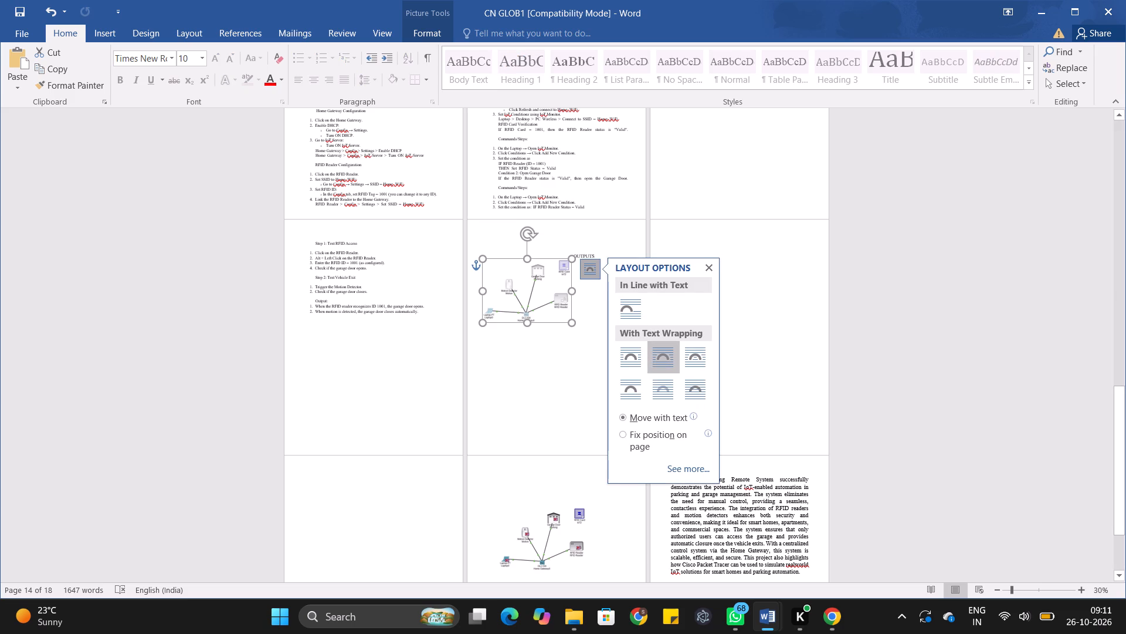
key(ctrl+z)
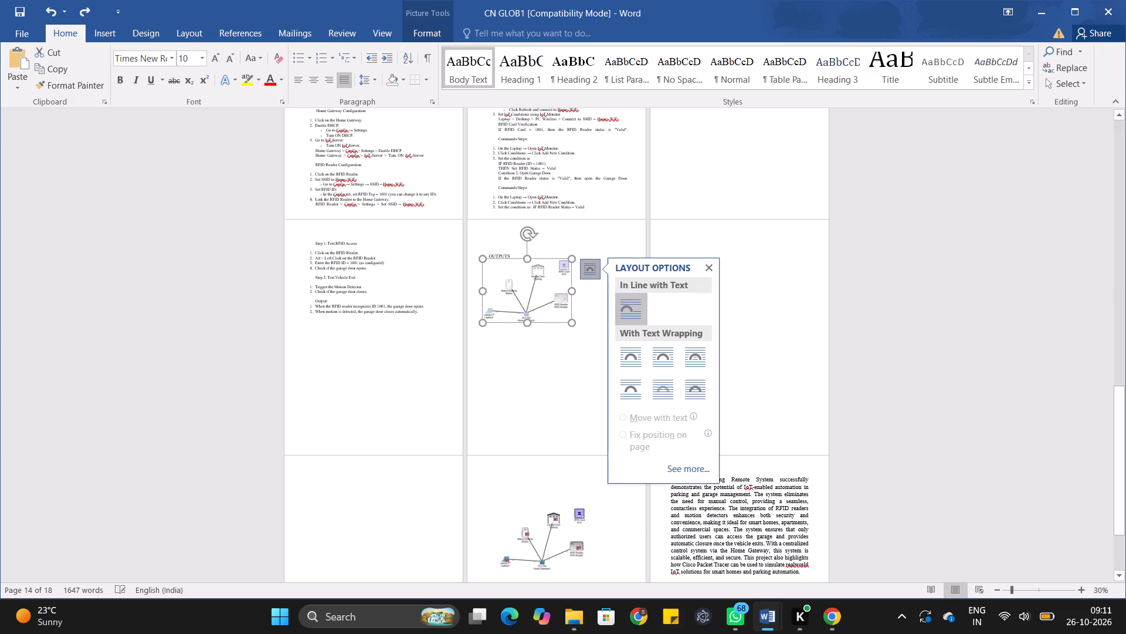
Center the network diagram horizontally under the OUTPUTS heading on page 14.
click(314, 78)
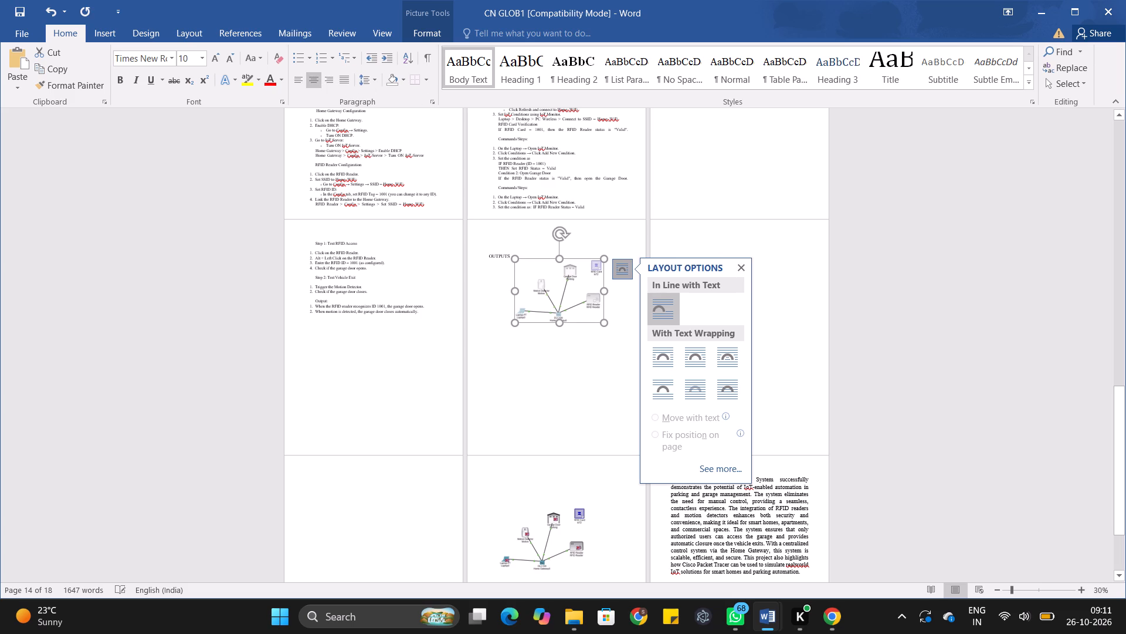
click(527, 360)
Move the second network diagram from page 17 to page 14, placing it below the first diagram.
click(571, 546)
drag(571, 546, 585, 441)
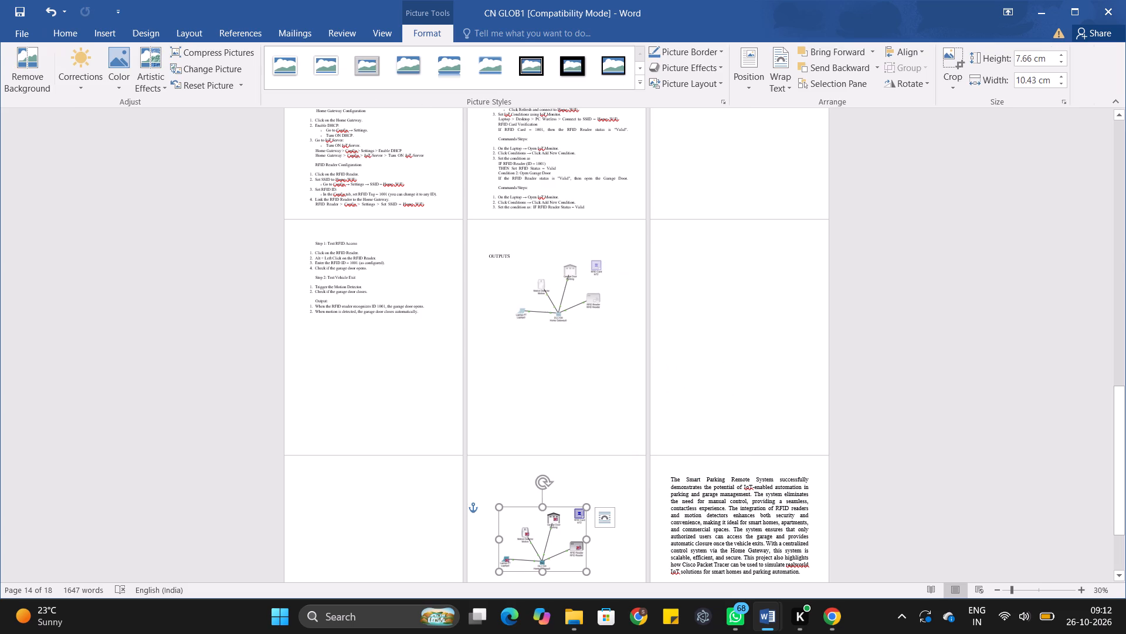
drag(585, 441, 563, 385)
drag(548, 528, 567, 372)
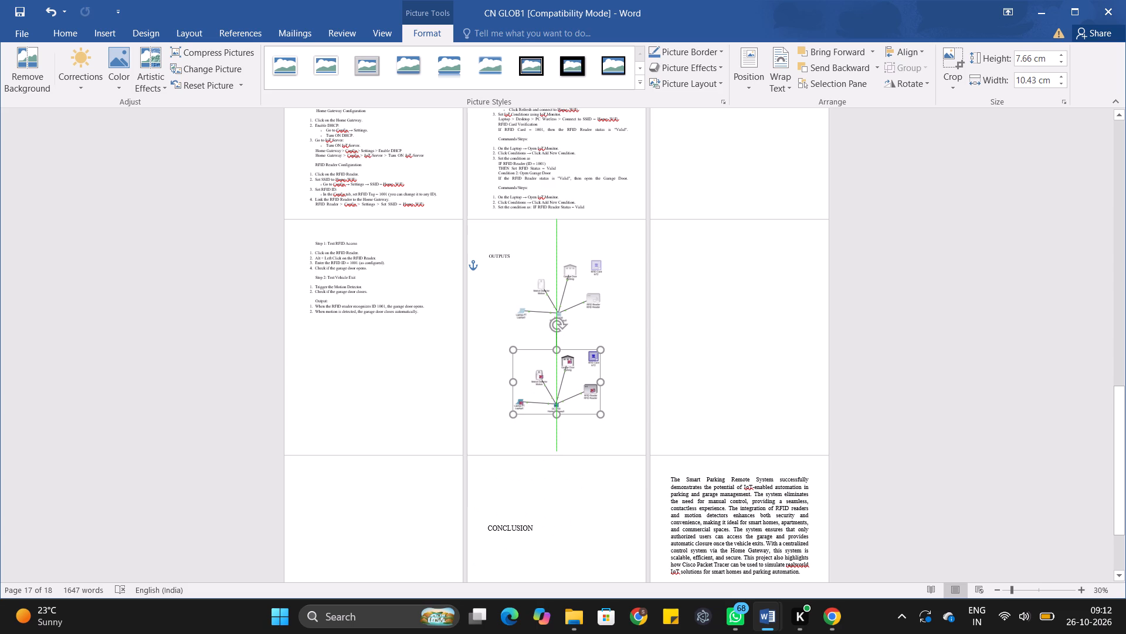
drag(567, 372, 576, 373)
click(582, 485)
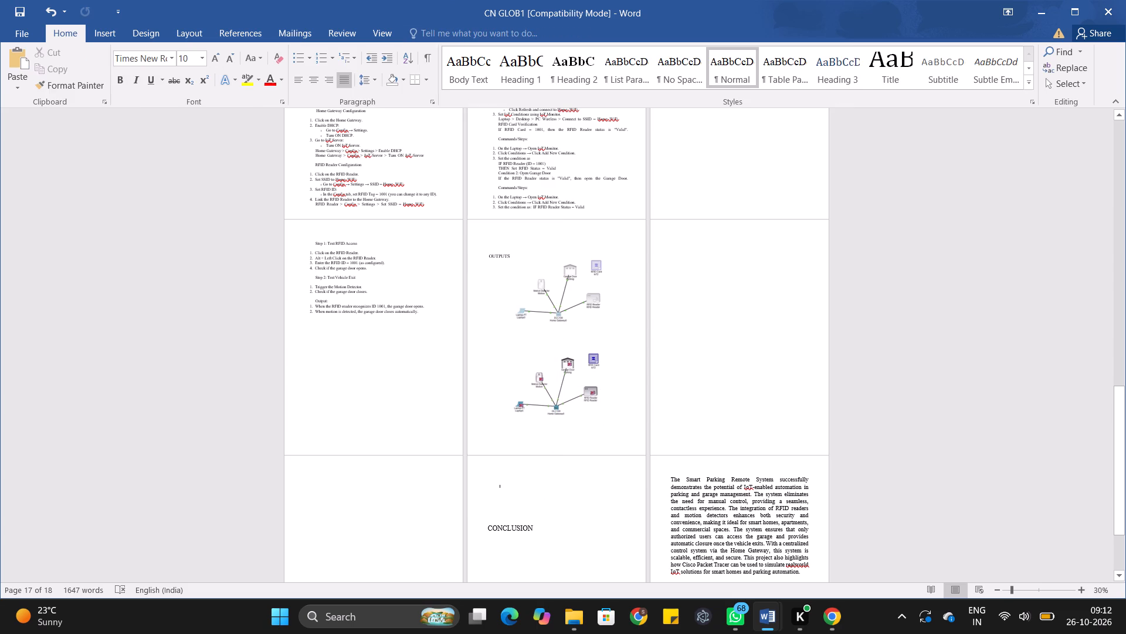
Move the CONCLUSION heading from page 17 to the top of blank page 15.
drag(540, 531, 473, 535)
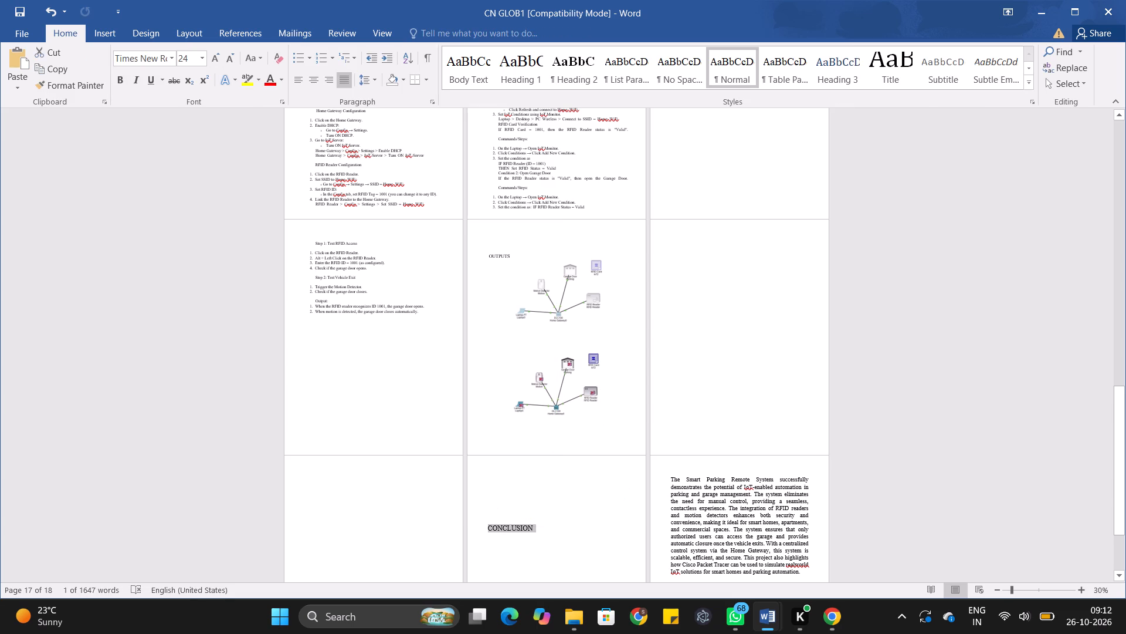
key(ctrl+x)
click(686, 249)
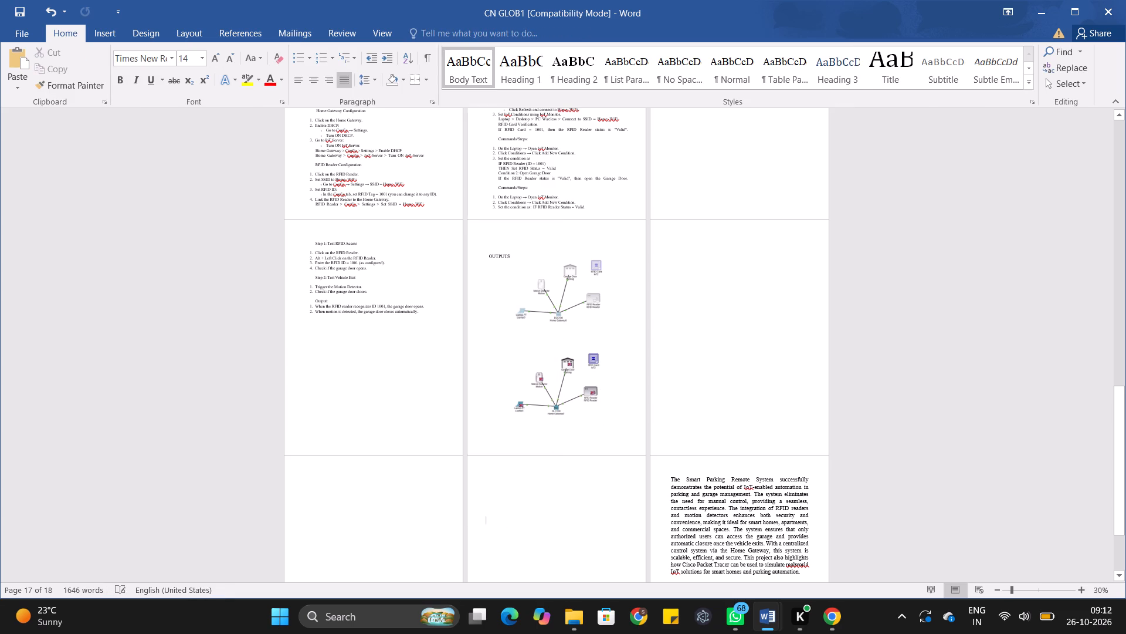
double_click(683, 245)
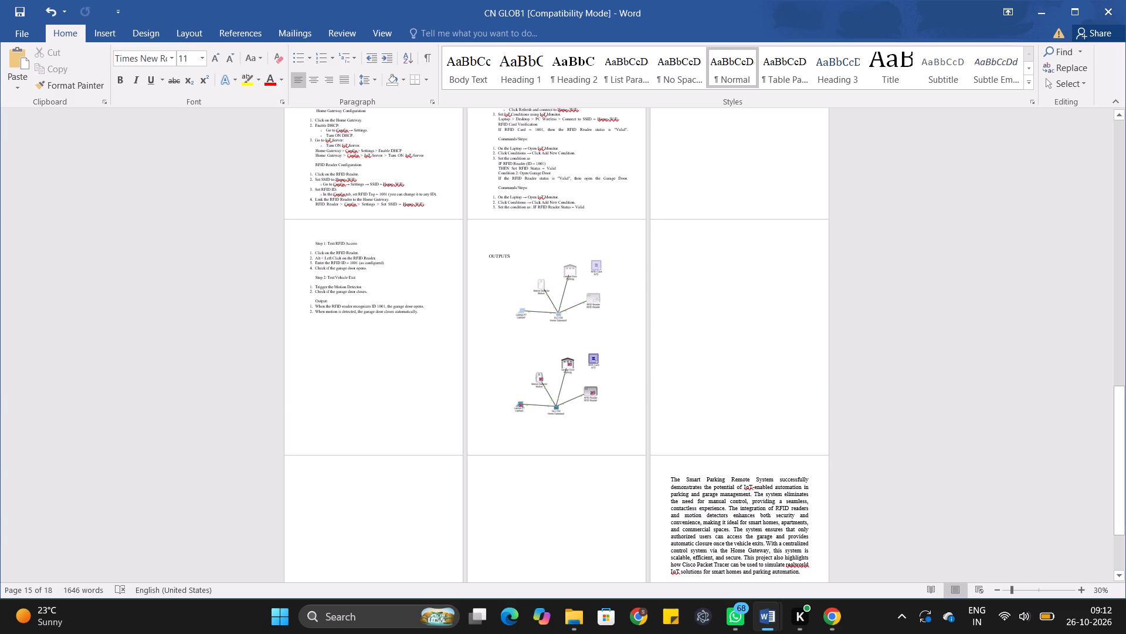
key(ctrl+v)
Move the conclusion paragraph from page 18 to below the CONCLUSION heading on page 15, leaving a blank line between them.
scroll(752, 453, down, 1)
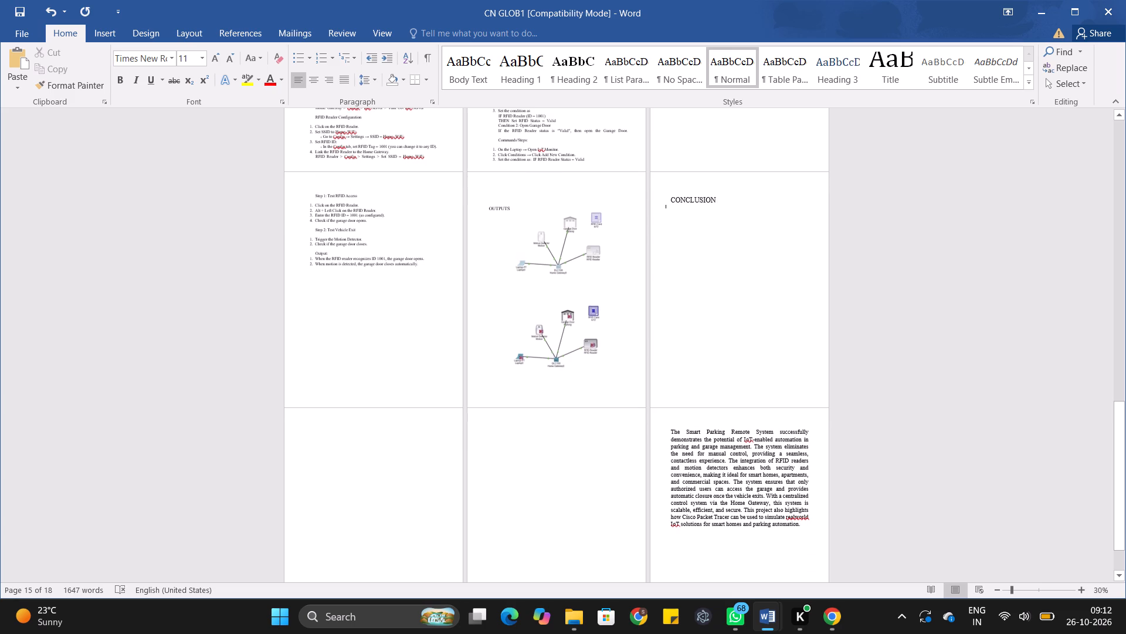
drag(800, 545, 657, 421)
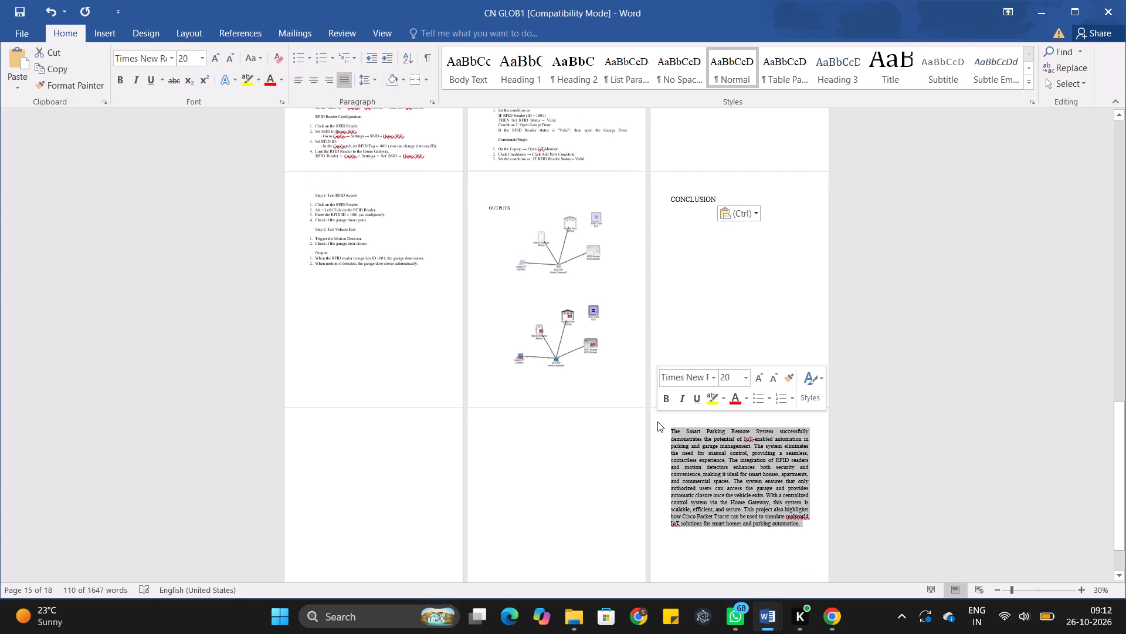
key(ctrl+x)
click(749, 198)
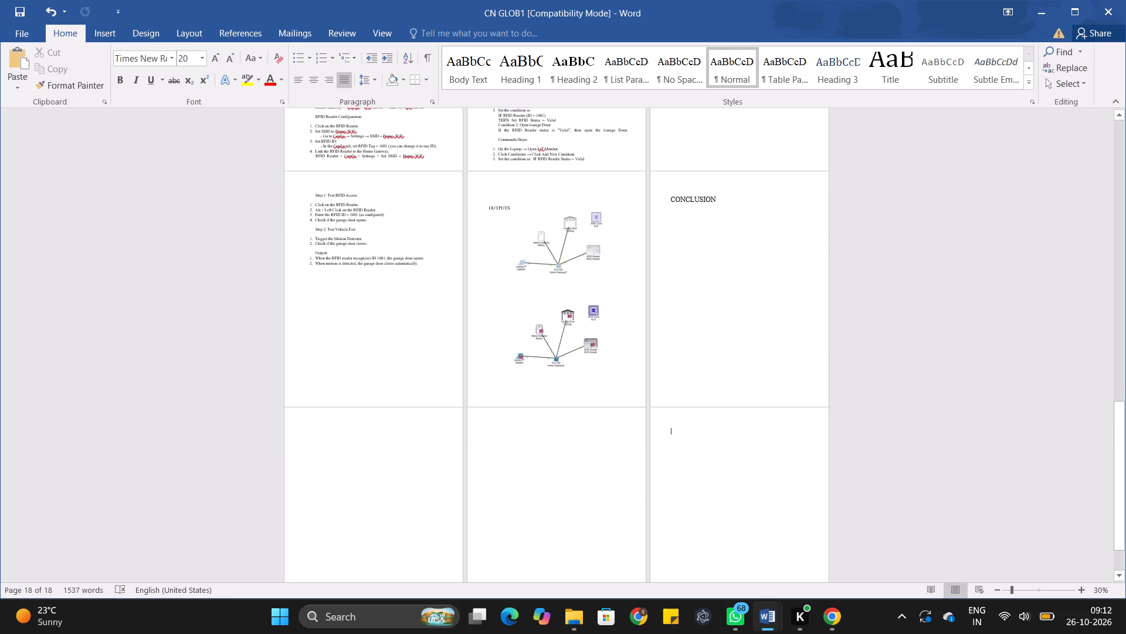
key(Return)
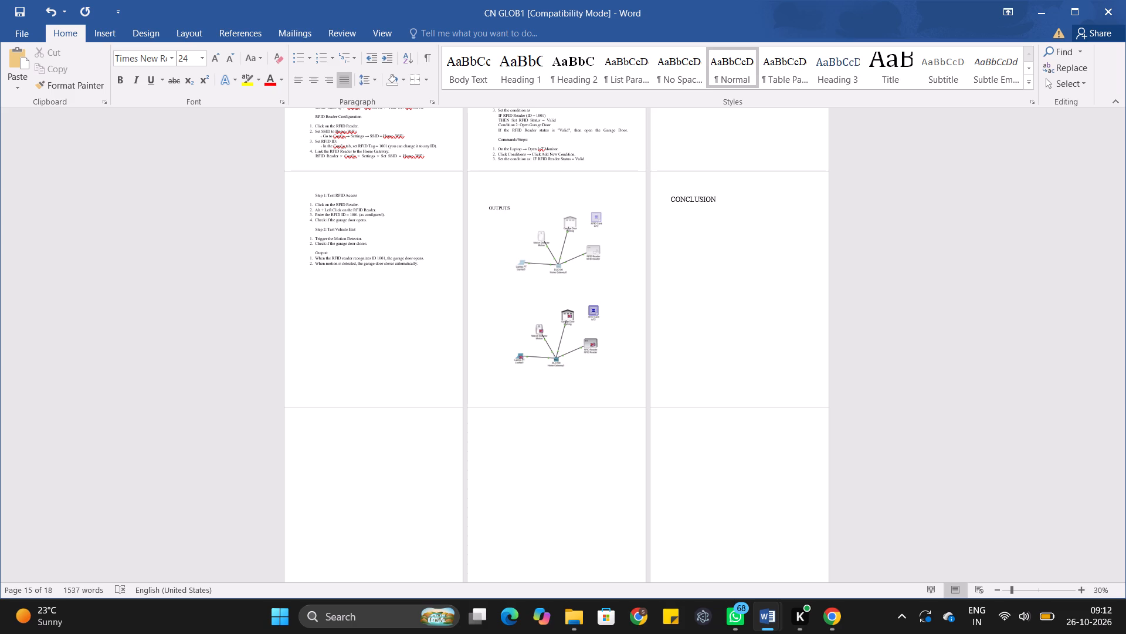
key(ctrl+v)
scroll(718, 377, down, 1)
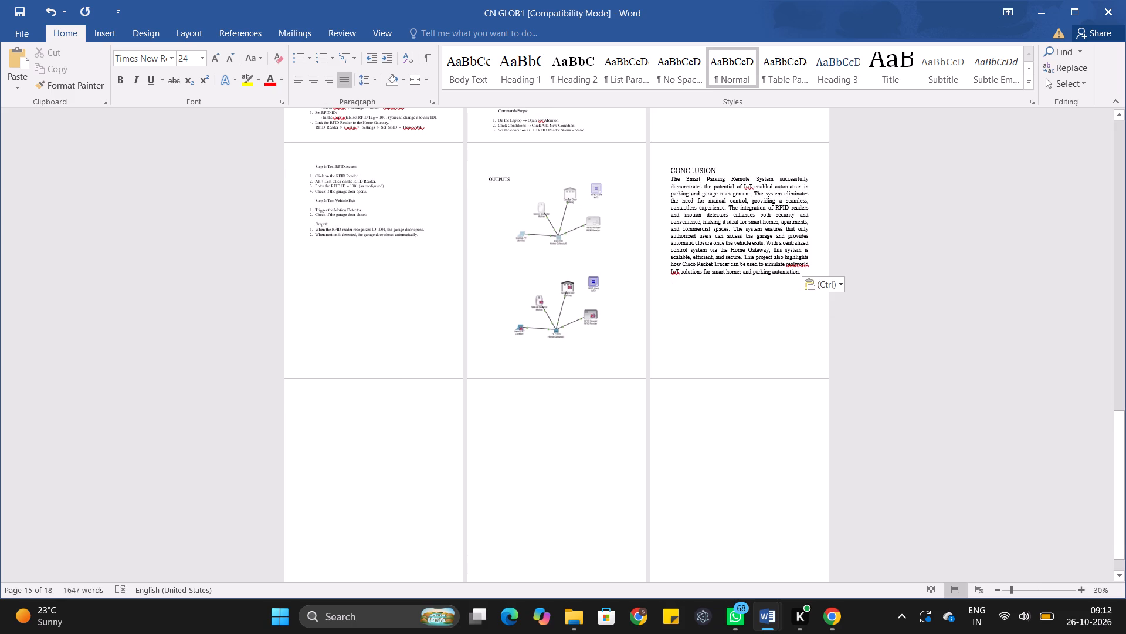
click(735, 167)
click(732, 169)
key(Return)
Cut the empty content spanning the blank pages 16 to 18 after the conclusion.
scroll(602, 440, down, 2)
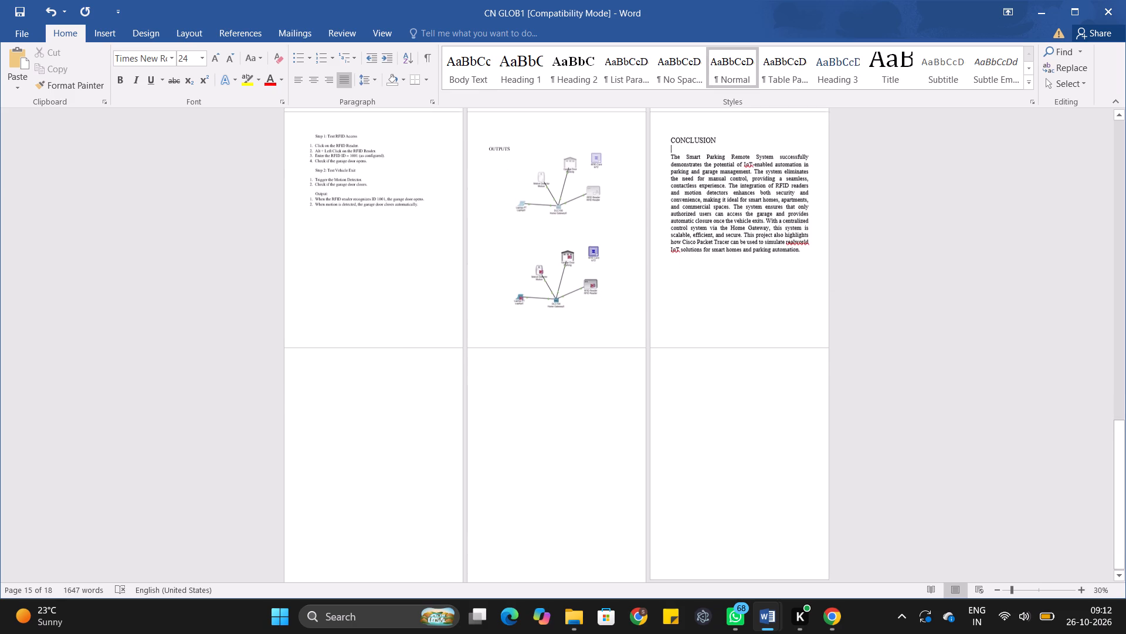
drag(299, 375, 803, 528)
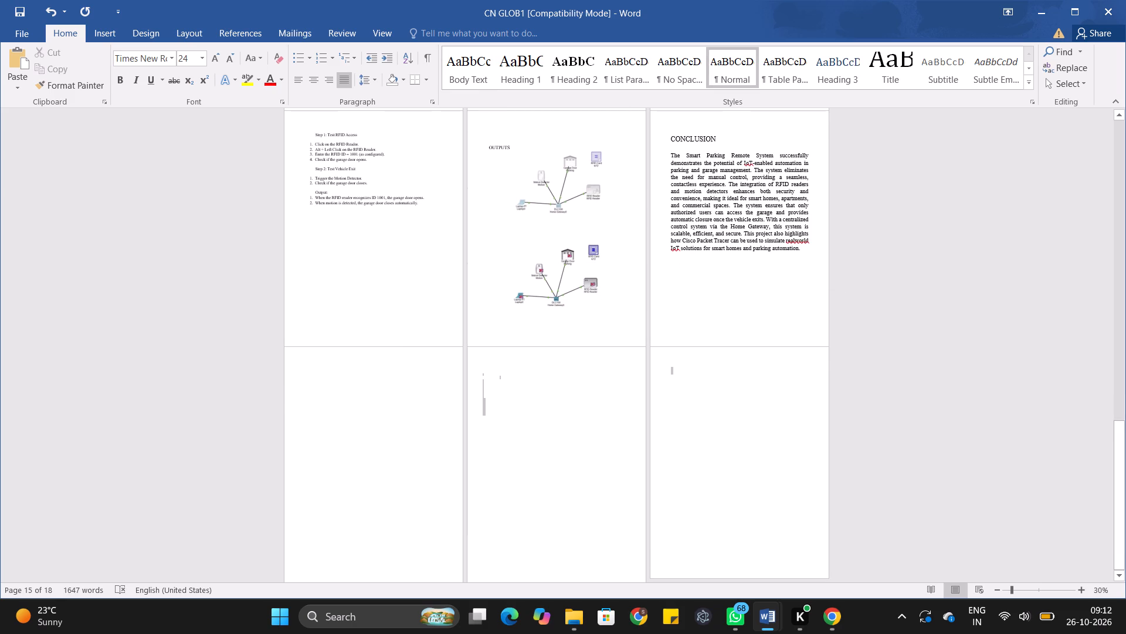
drag(803, 528, 800, 540)
key(ctrl+x)
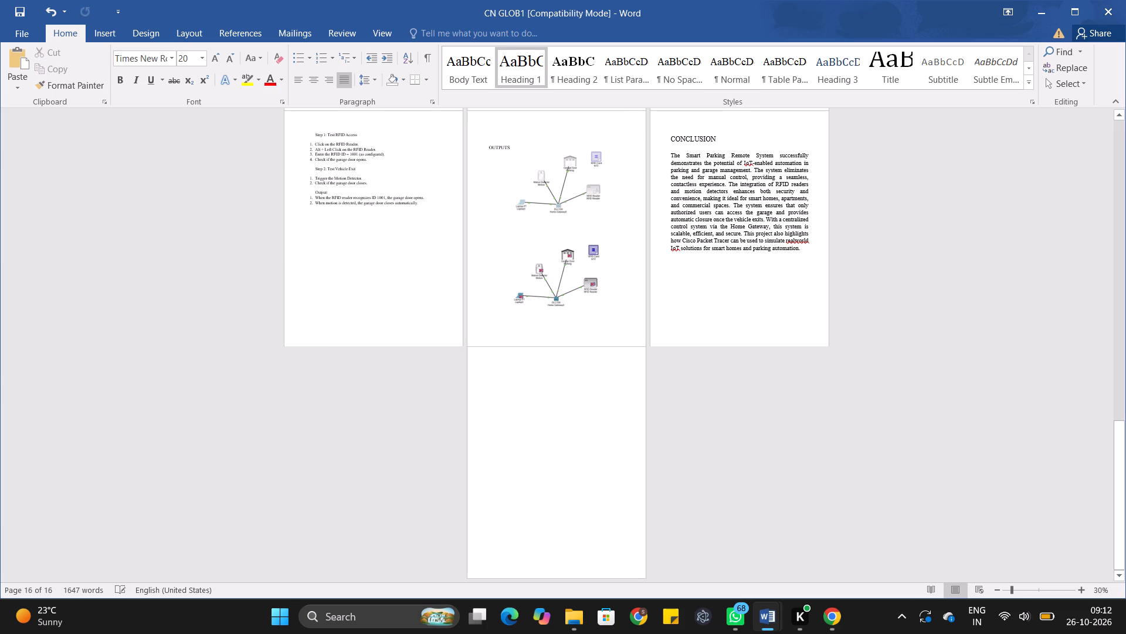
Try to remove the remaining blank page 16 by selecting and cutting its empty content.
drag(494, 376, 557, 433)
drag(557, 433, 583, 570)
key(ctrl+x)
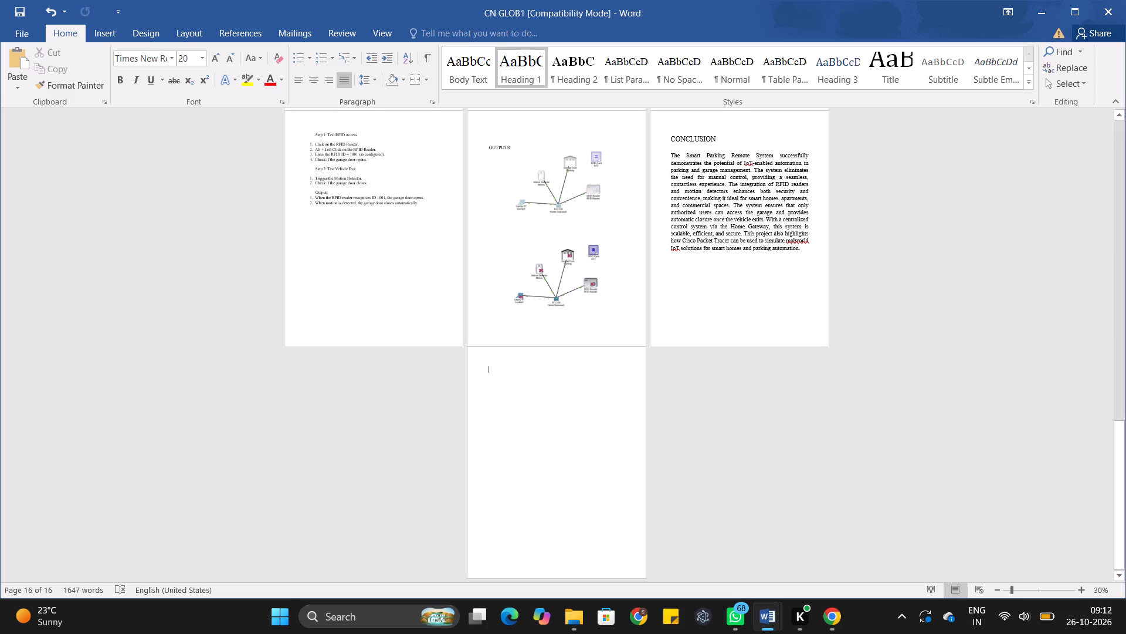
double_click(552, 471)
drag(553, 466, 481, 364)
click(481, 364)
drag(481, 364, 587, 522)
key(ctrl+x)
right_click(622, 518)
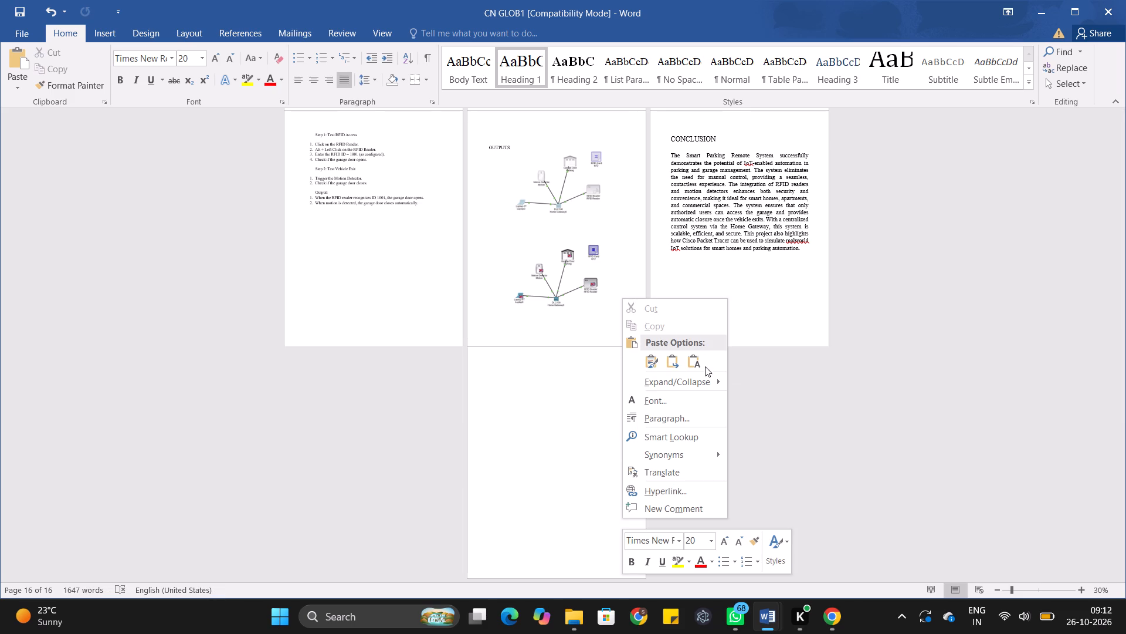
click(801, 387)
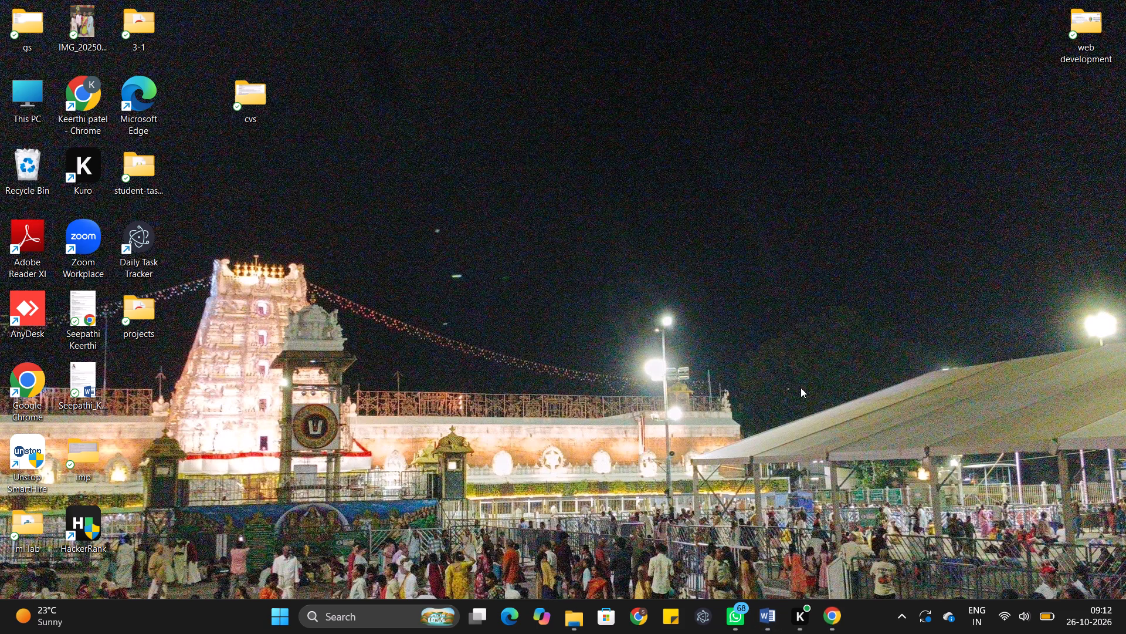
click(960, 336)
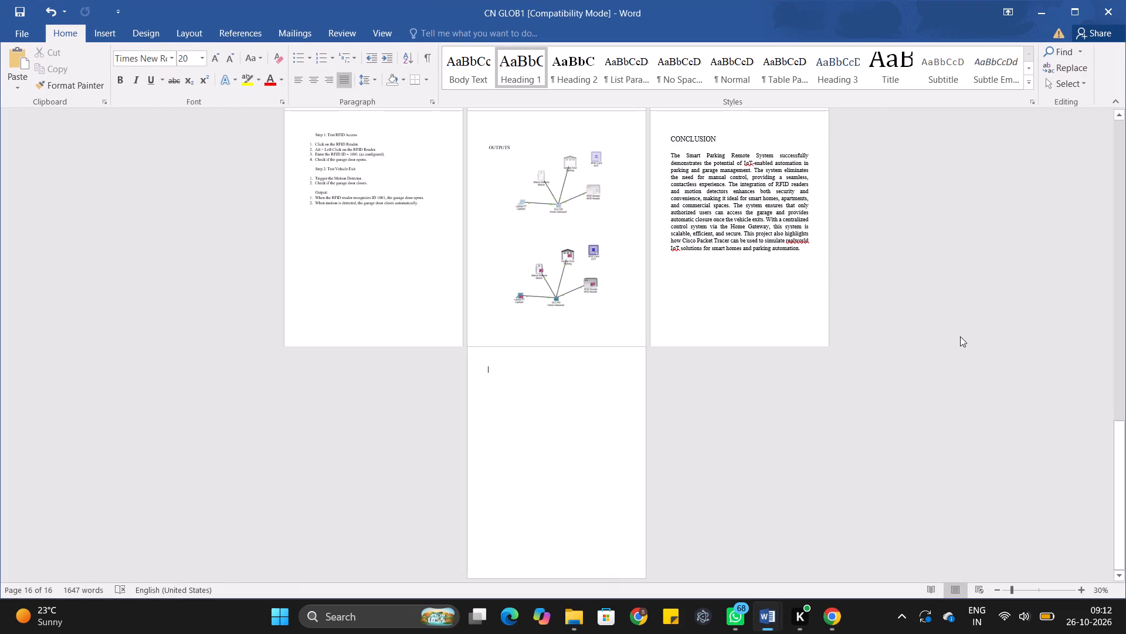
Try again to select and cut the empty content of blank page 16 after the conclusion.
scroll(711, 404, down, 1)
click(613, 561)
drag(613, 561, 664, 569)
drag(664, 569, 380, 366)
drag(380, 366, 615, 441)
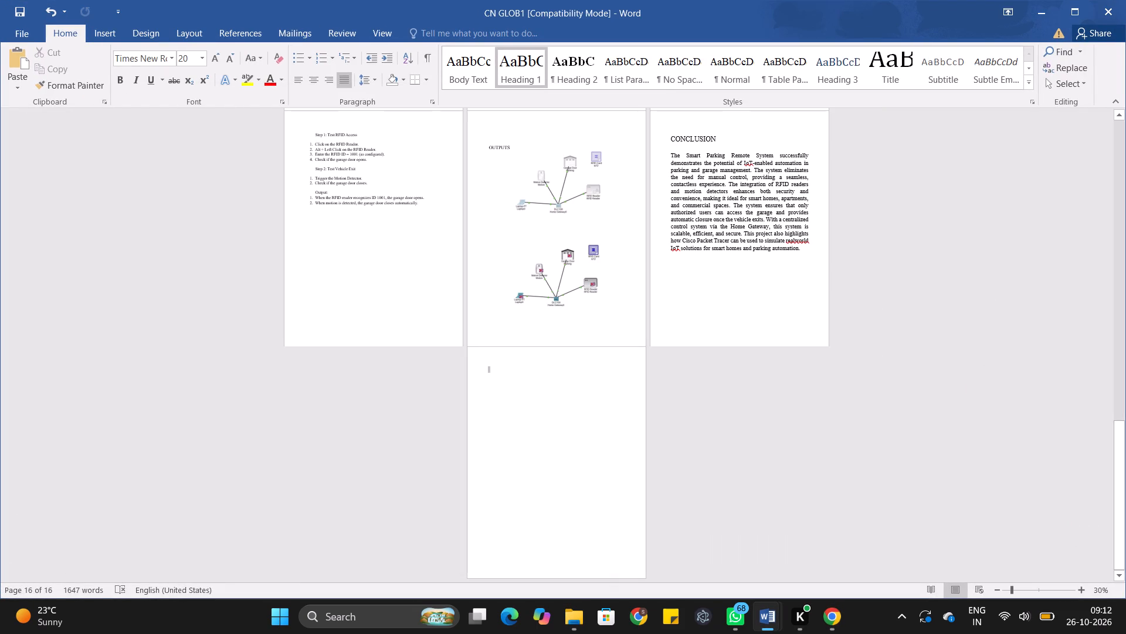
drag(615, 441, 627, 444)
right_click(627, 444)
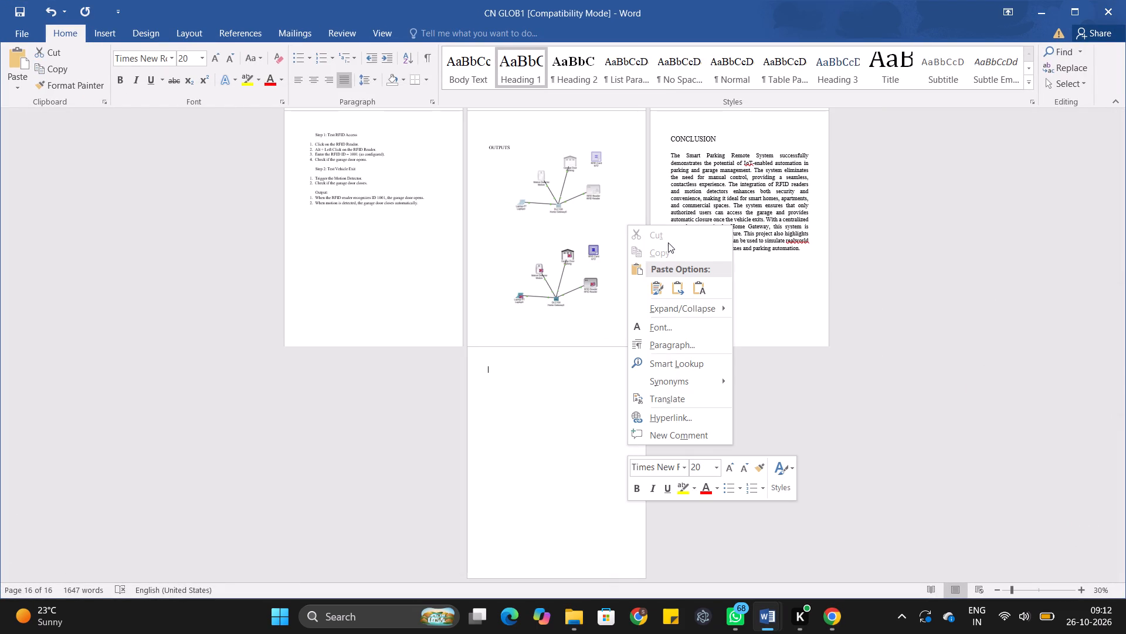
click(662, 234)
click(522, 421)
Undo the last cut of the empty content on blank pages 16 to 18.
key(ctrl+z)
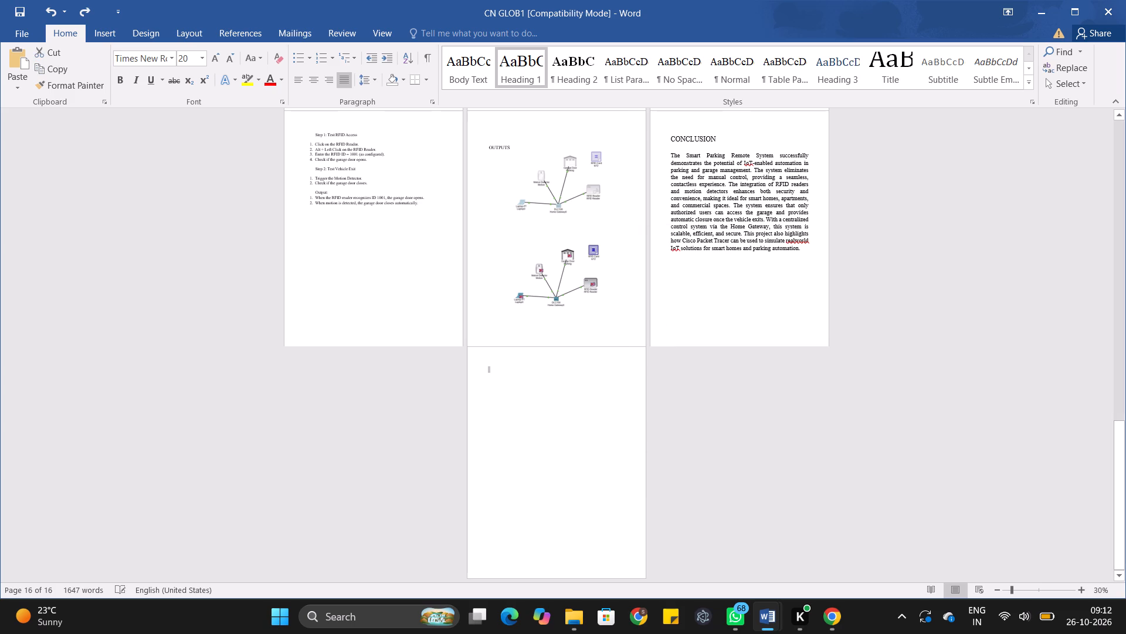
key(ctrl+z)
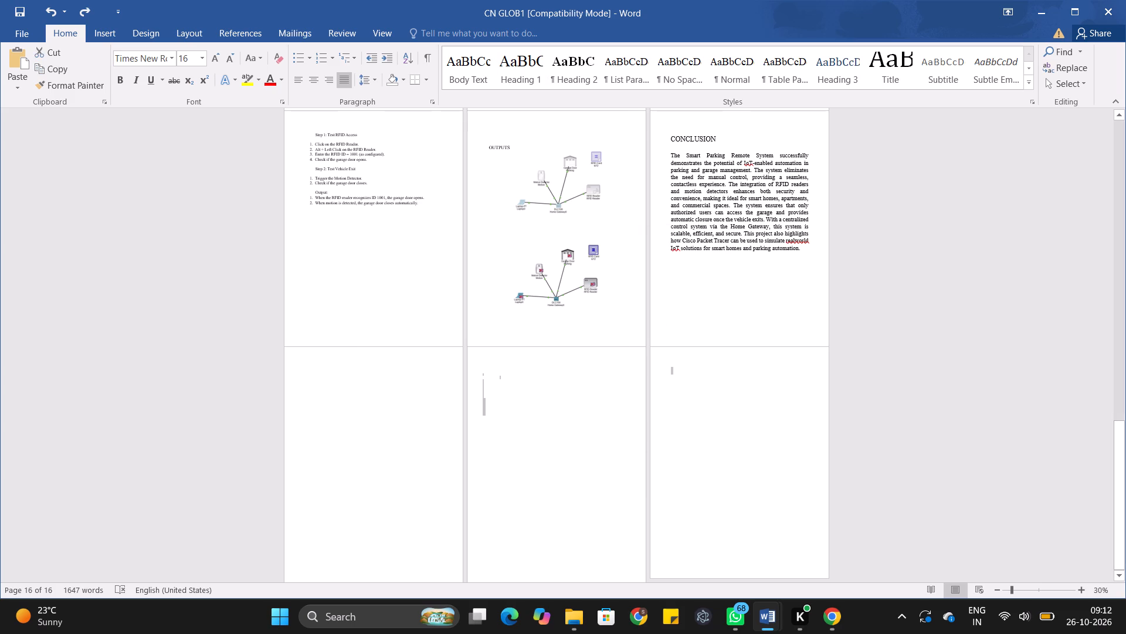
Cut the empty content from just below the conclusion paragraph on page 15 through the end of blank page 18.
drag(304, 372, 325, 373)
drag(325, 373, 351, 429)
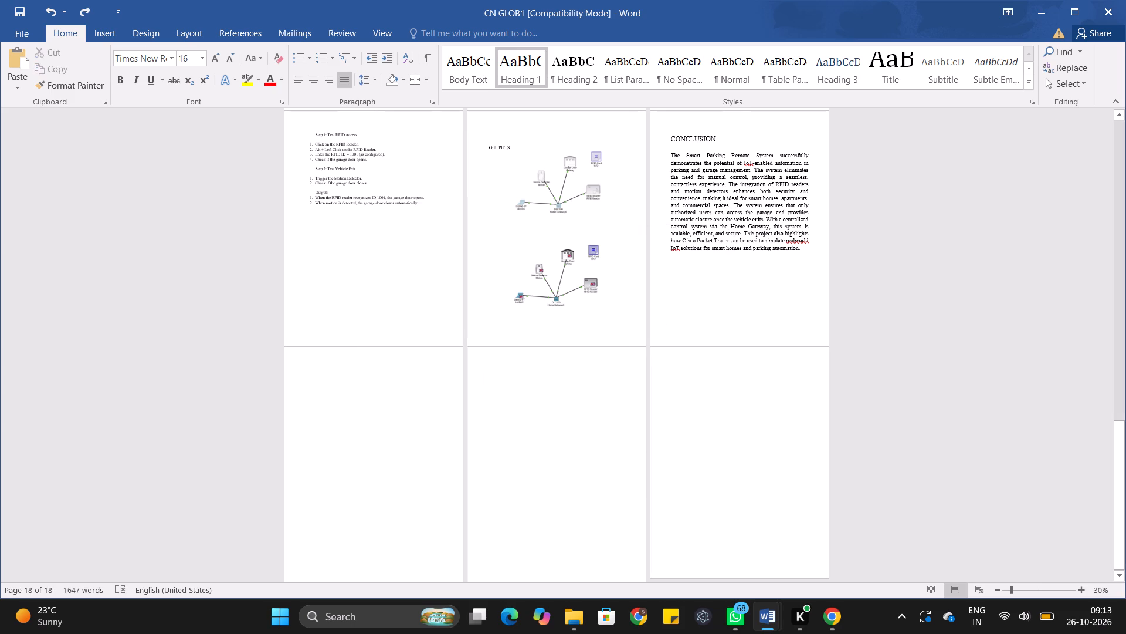
drag(701, 275, 442, 513)
drag(442, 513, 920, 468)
key(ctrl+x)
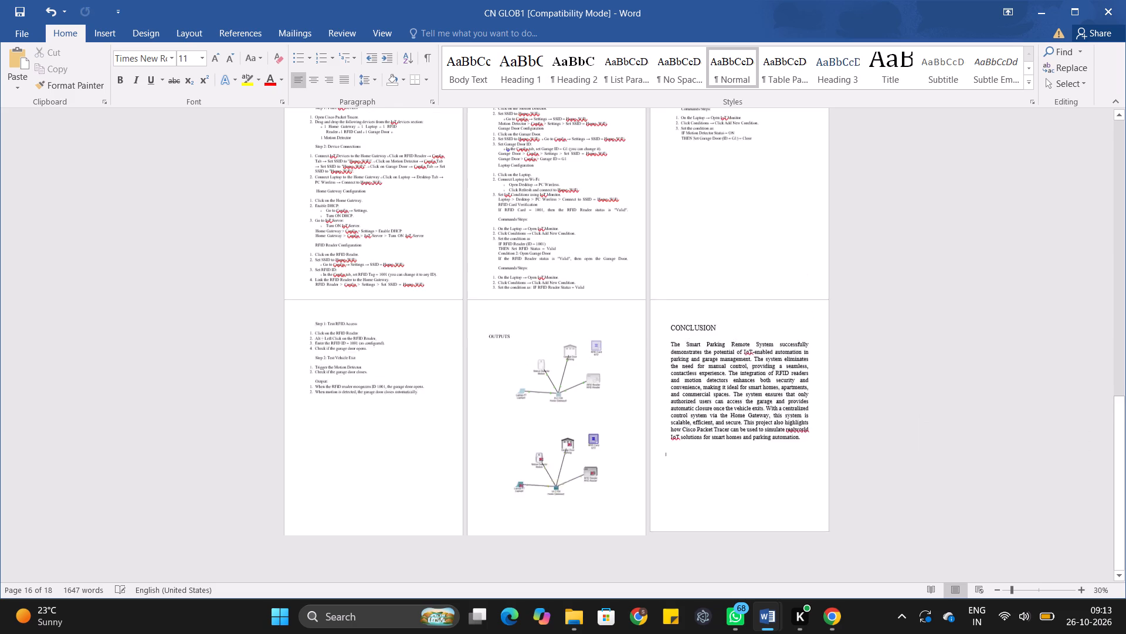
Review the report's page layout, and examine the cover page and certificate page up close.
scroll(920, 468, down, 4)
scroll(920, 468, up, 18)
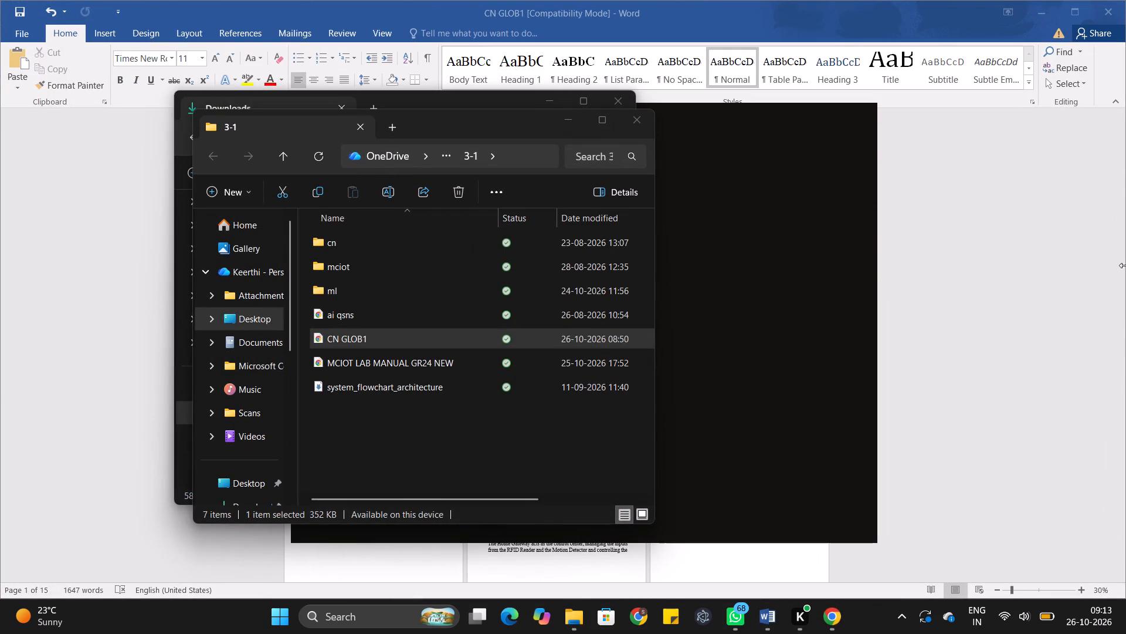
click(933, 153)
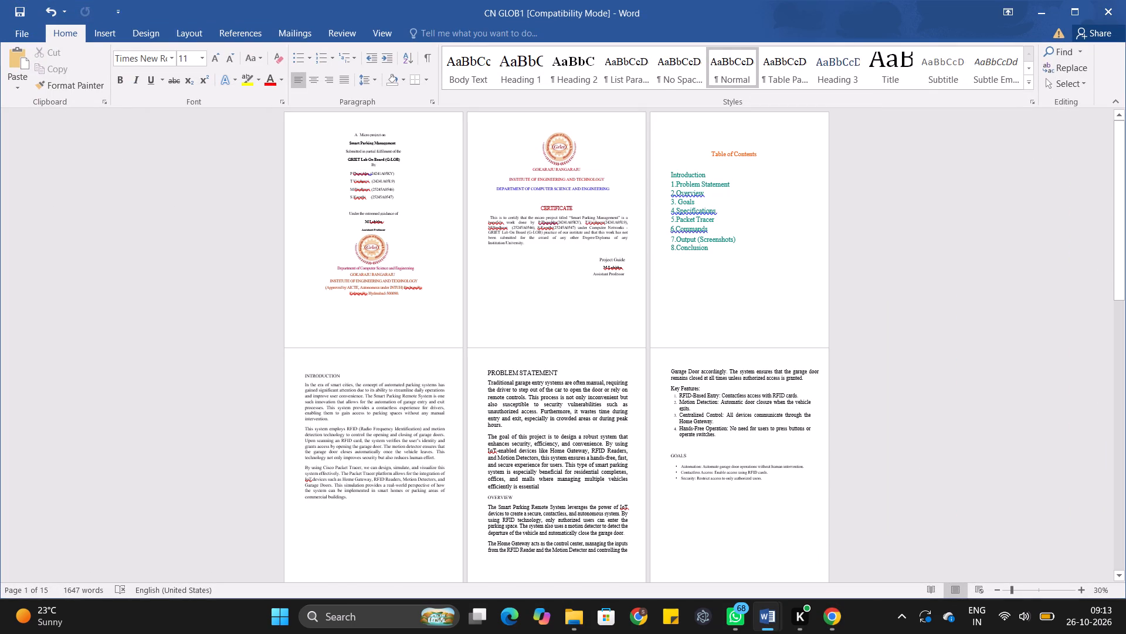
ctrl+scroll(755, 223, up, 6)
ctrl+scroll(501, 315, up, 2)
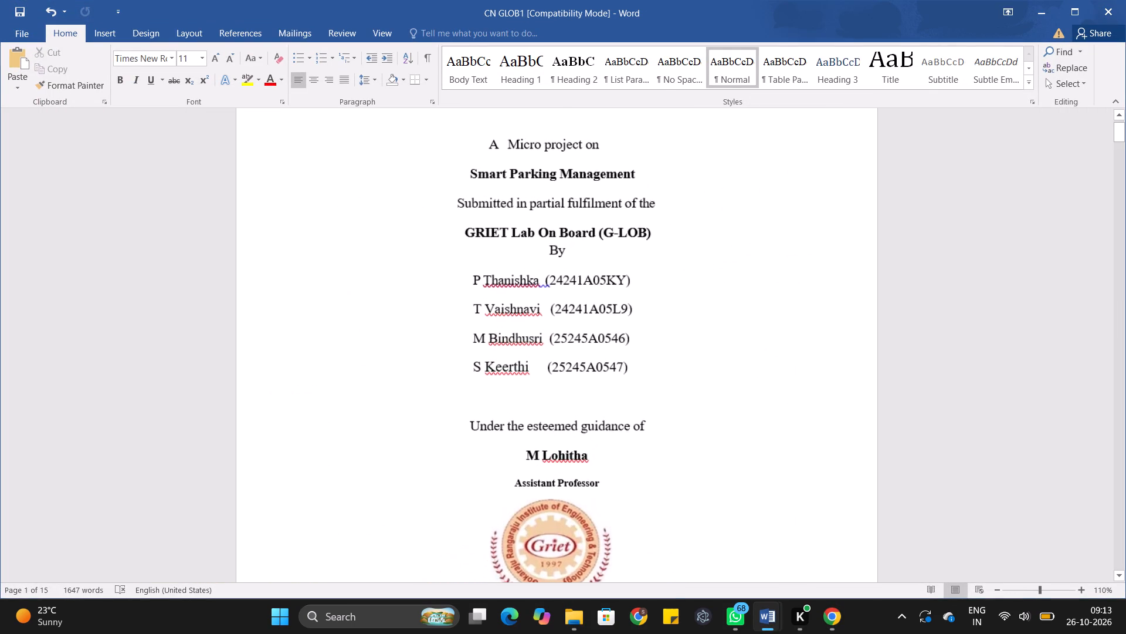
scroll(501, 315, up, 1)
ctrl+scroll(501, 315, down, 3)
scroll(501, 315, down, 2)
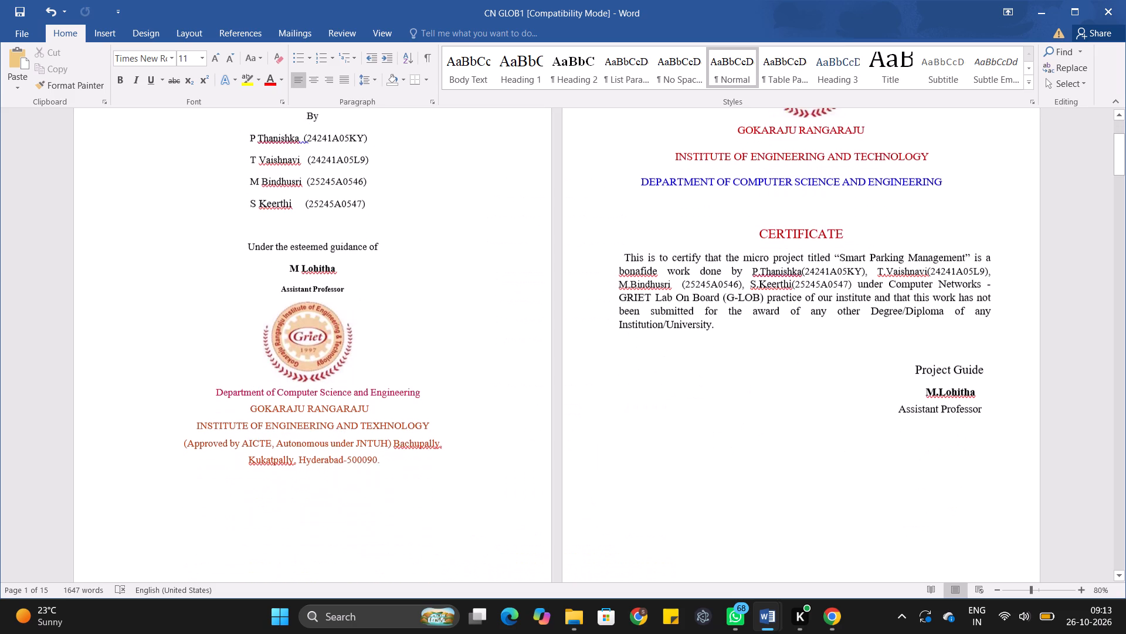
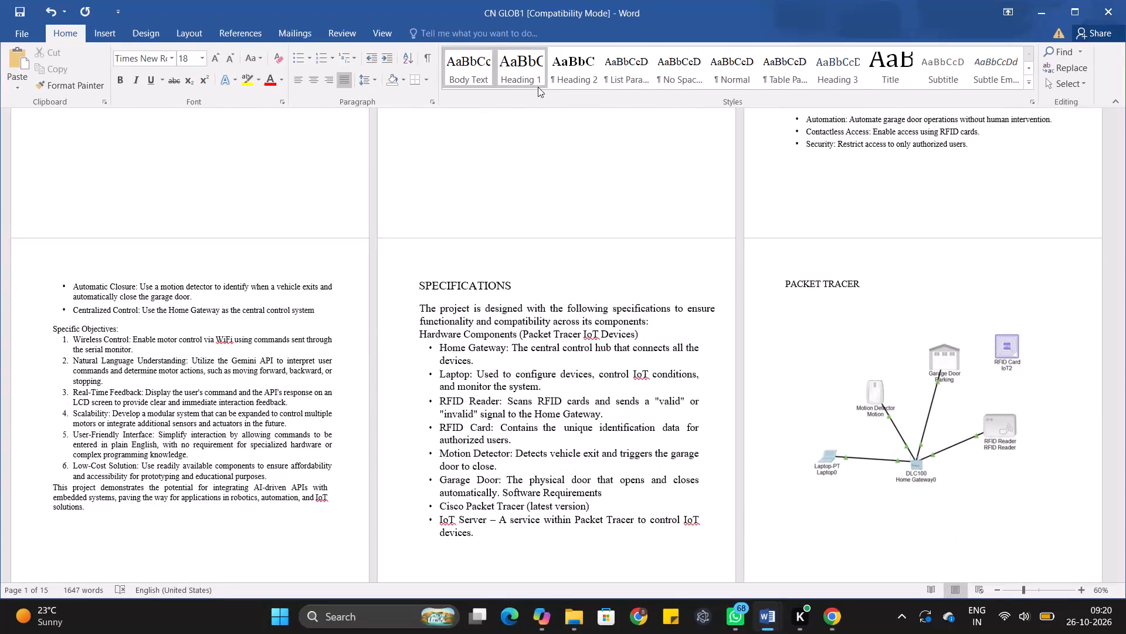
Insert blank lines above the GOALS heading on page 6 so the heading moves to the top of page 7.
scroll(460, 213, up, 1)
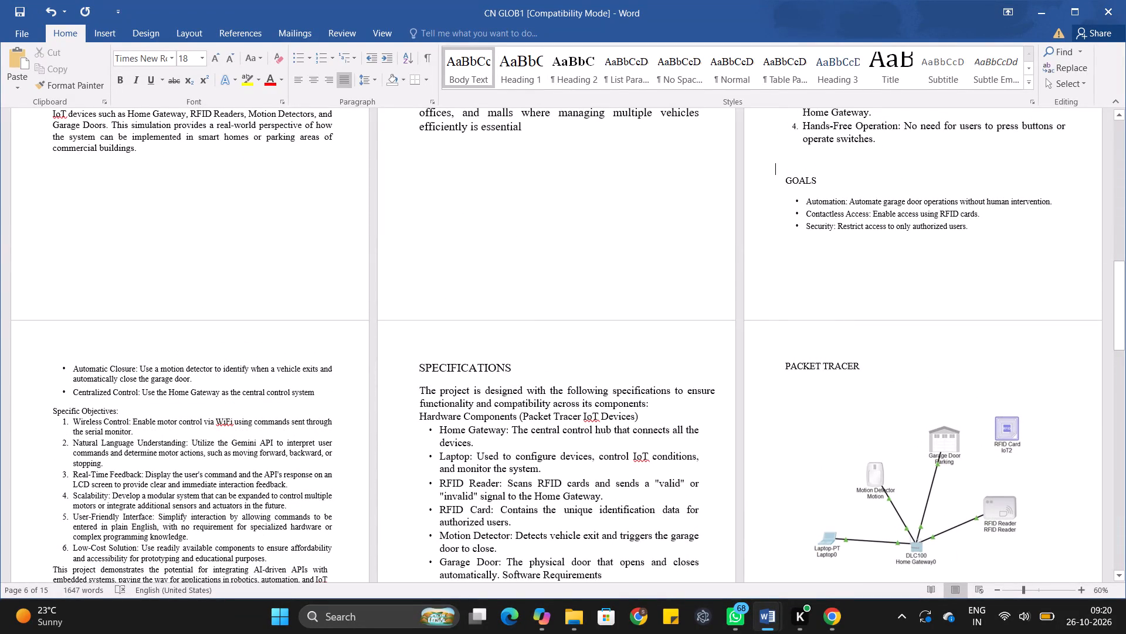
key(Return)
key(Return)
key(Return)
key(Return)
key(Return)
key(Return)
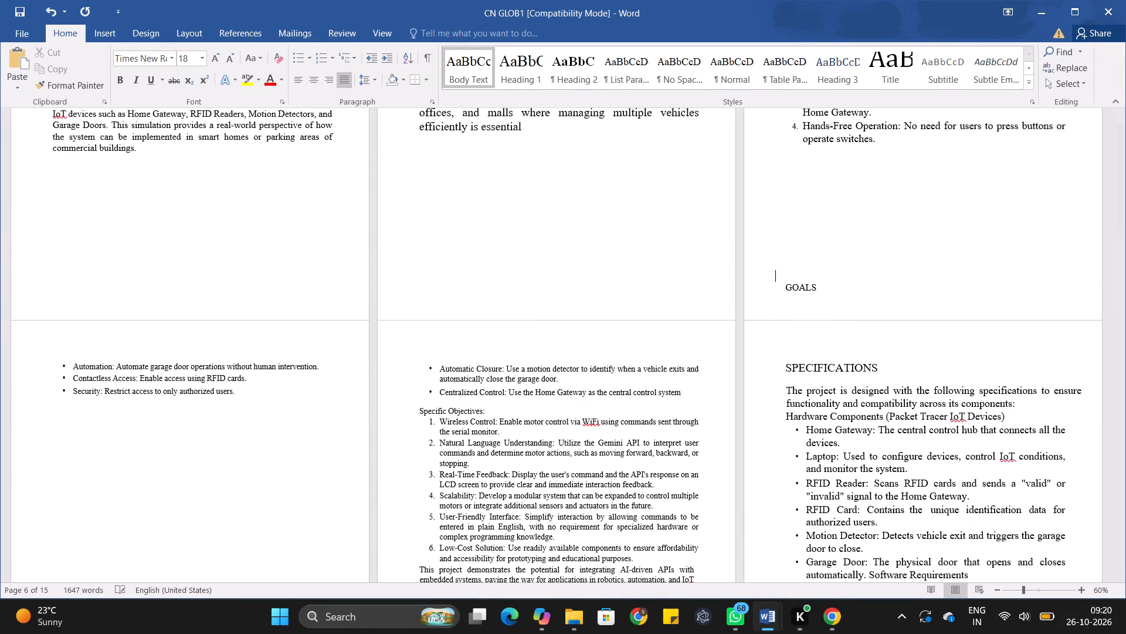
key(Return)
scroll(696, 217, down, 3)
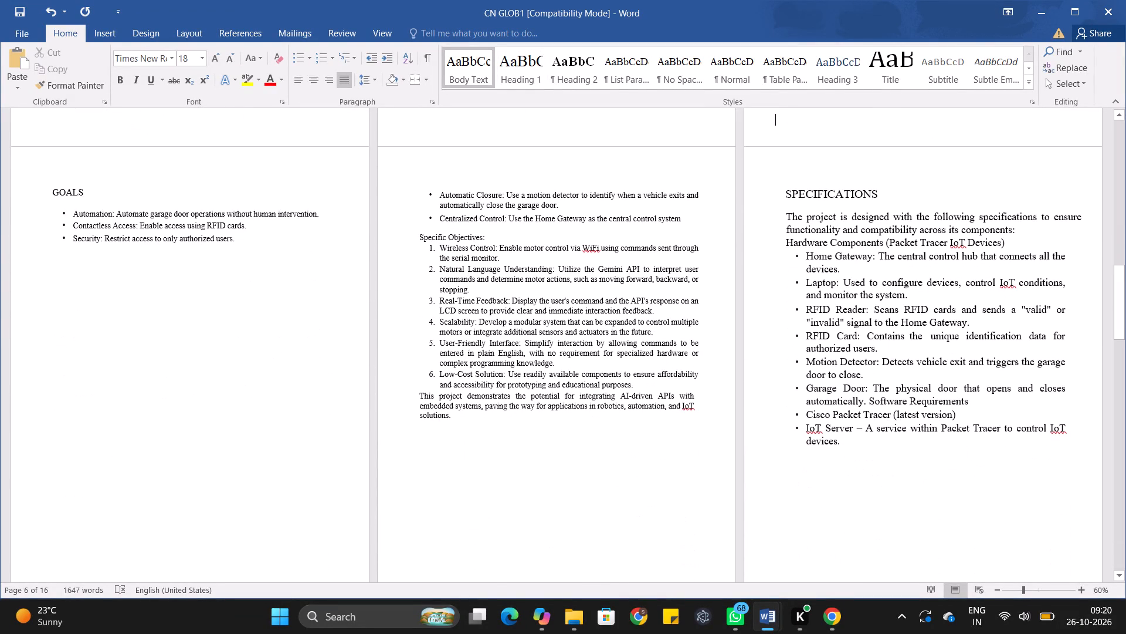
Delete the gap between the Security and Automatic Closure bullets so the goals list and specific objectives continue on the GOALS page.
click(419, 180)
drag(426, 179, 422, 179)
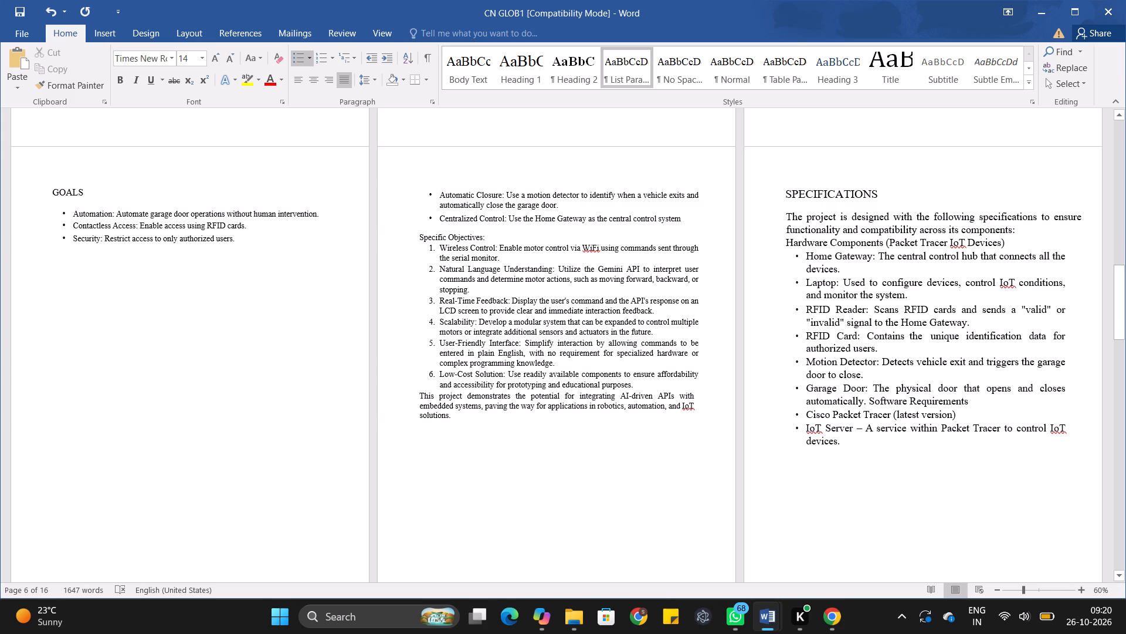
drag(422, 179, 250, 257)
key(BackSpace)
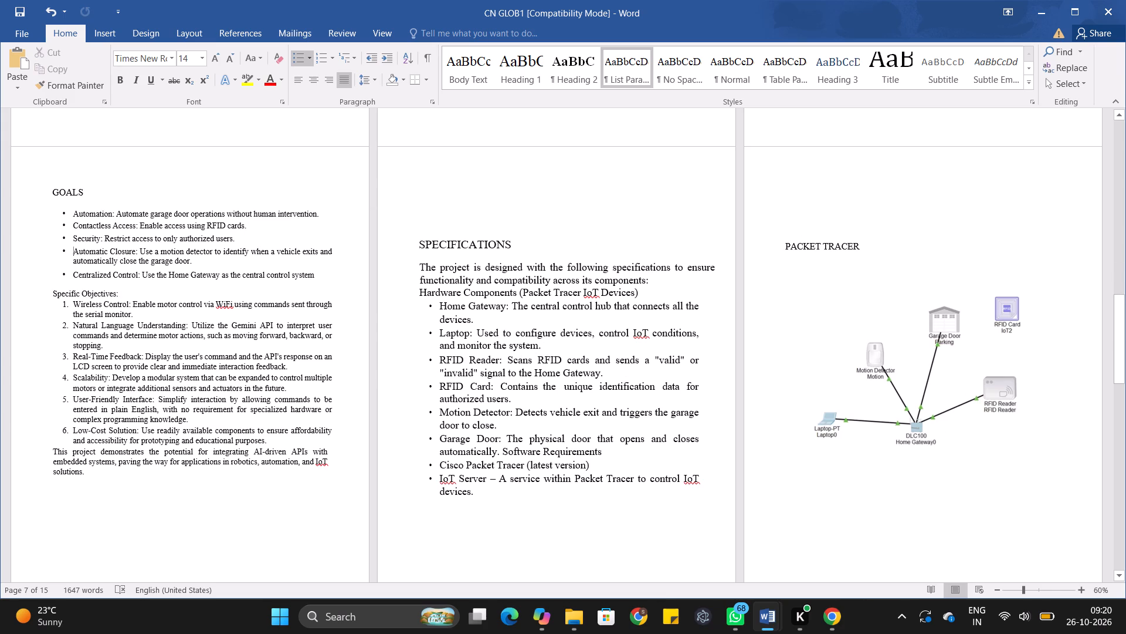
Remove the surplus blank lines above the SPECIFICATIONS heading, keeping the heading at the top of page 8.
scroll(281, 252, down, 1)
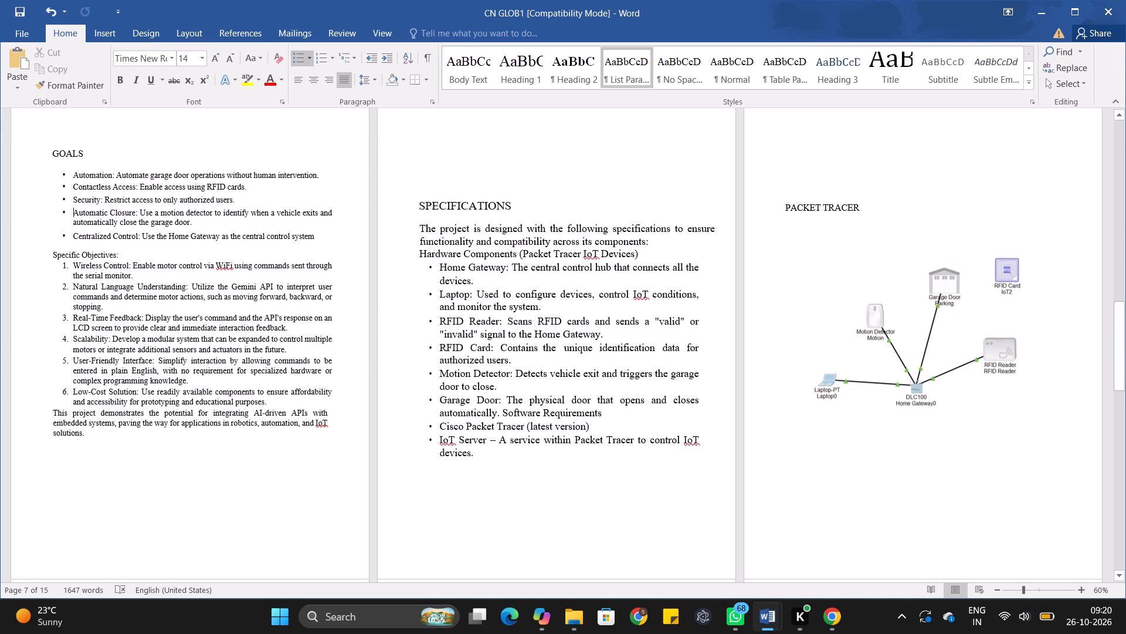
scroll(260, 323, down, 1)
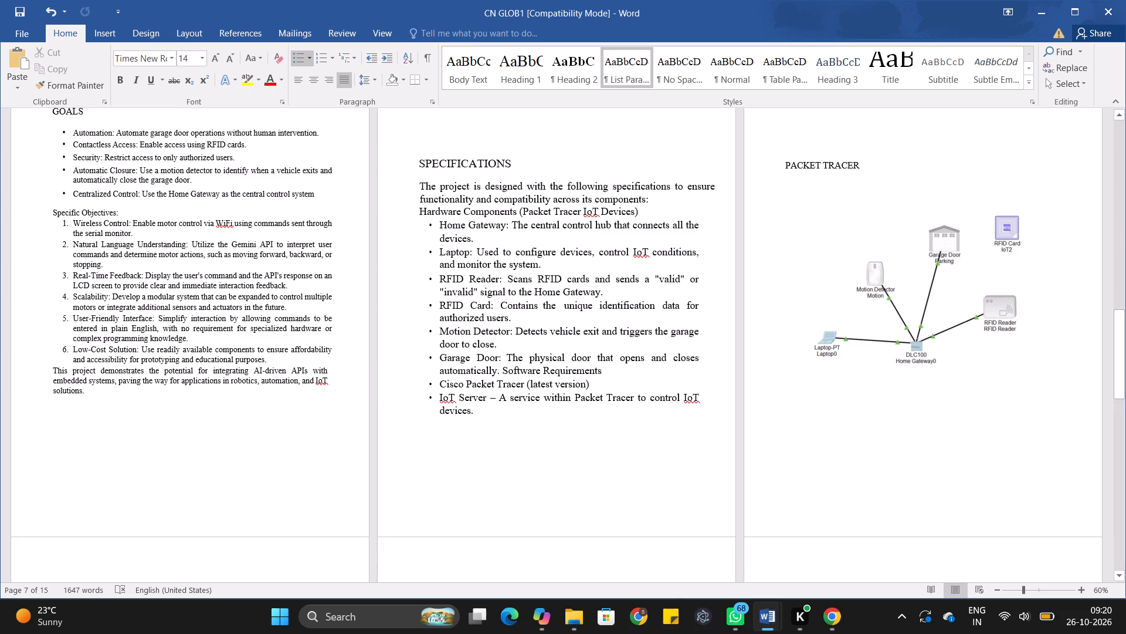
scroll(495, 285, up, 1)
click(428, 164)
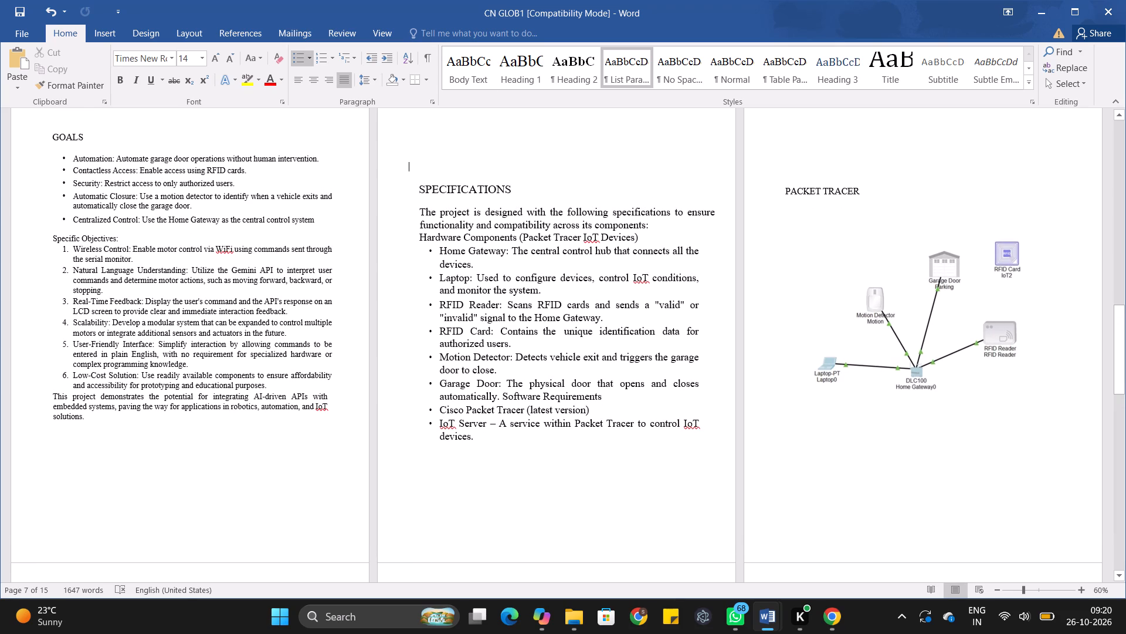
key(BackSpace)
key(BackSpace)
key(BackSpace)
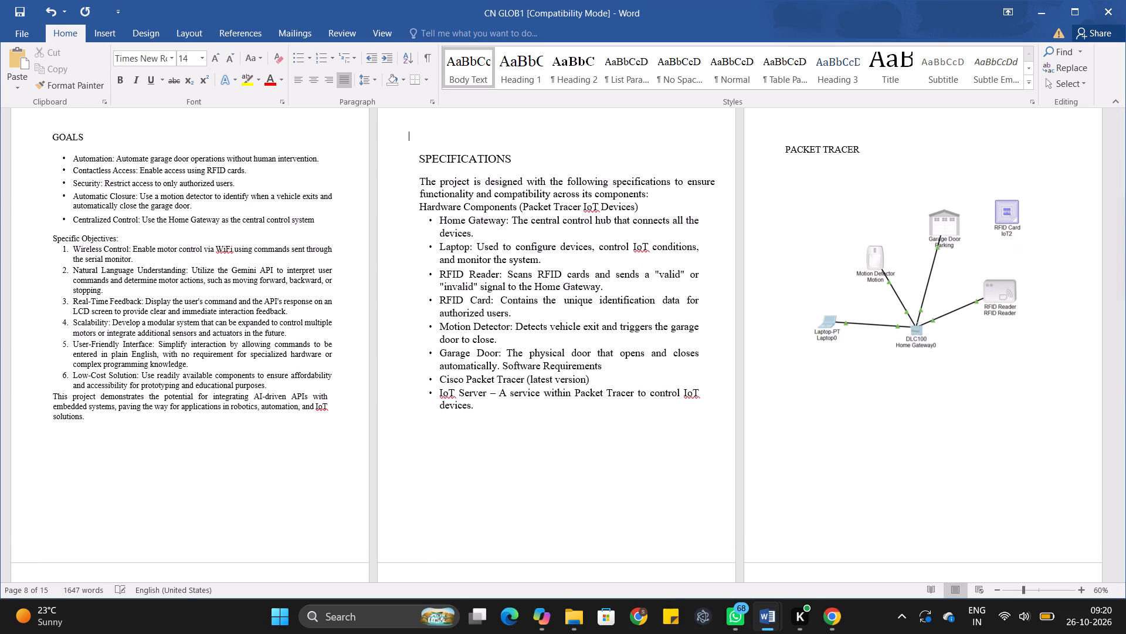
key(BackSpace)
key(BackSpace)
key(BackSpace)
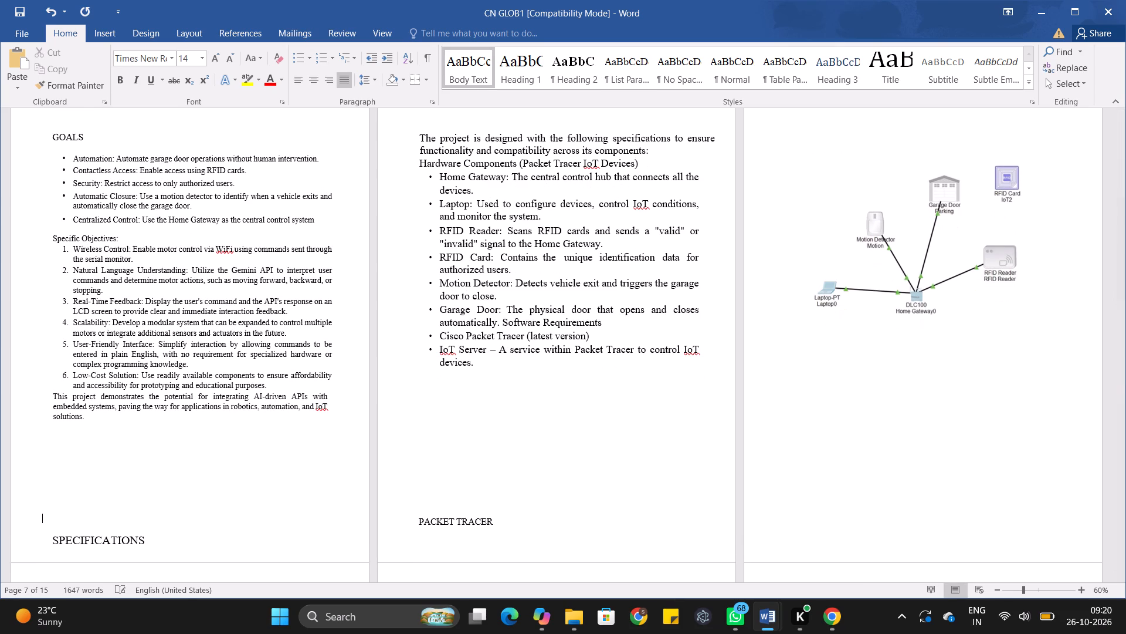
scroll(428, 164, up, 2)
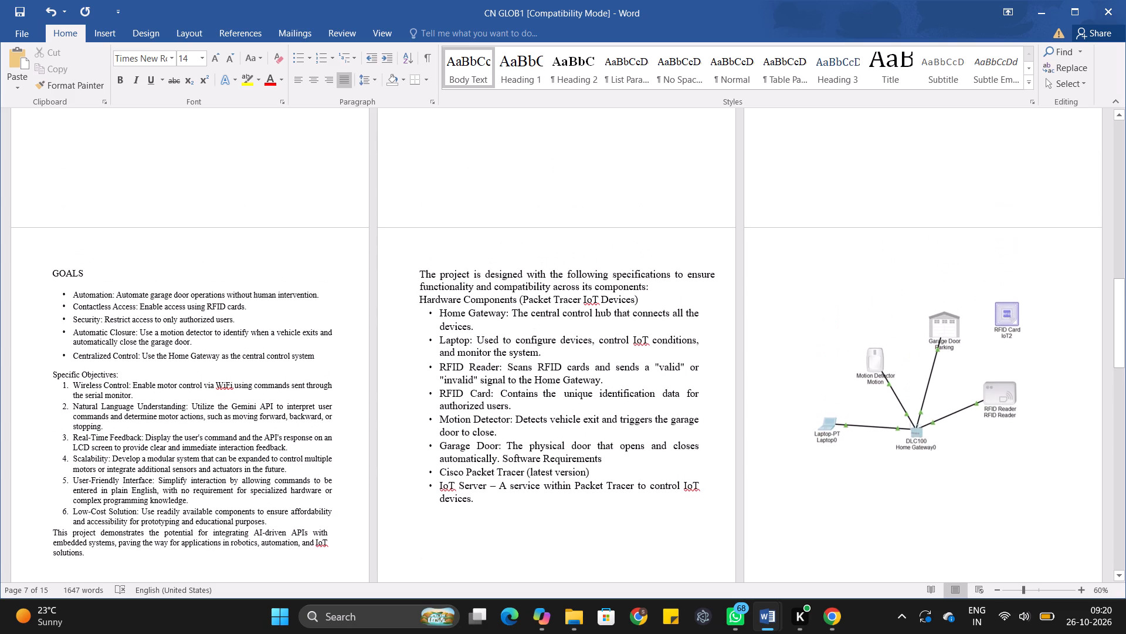
key(Return)
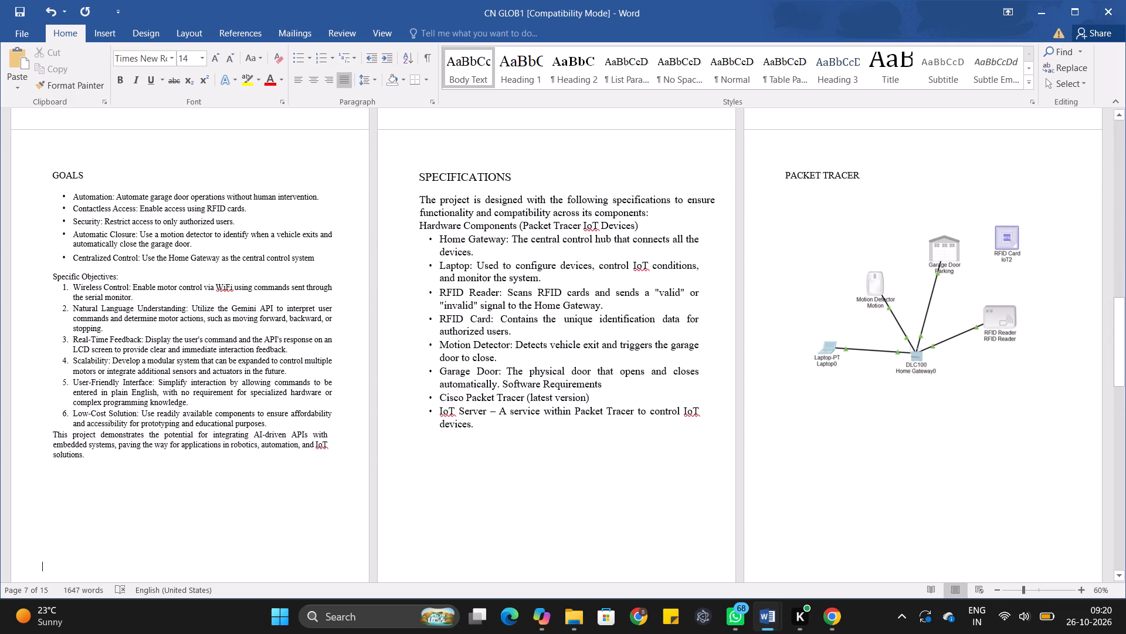
Review the whole report from the cover page to the conclusion for page breaks and section placement.
scroll(730, 261, down, 2)
scroll(730, 261, up, 5)
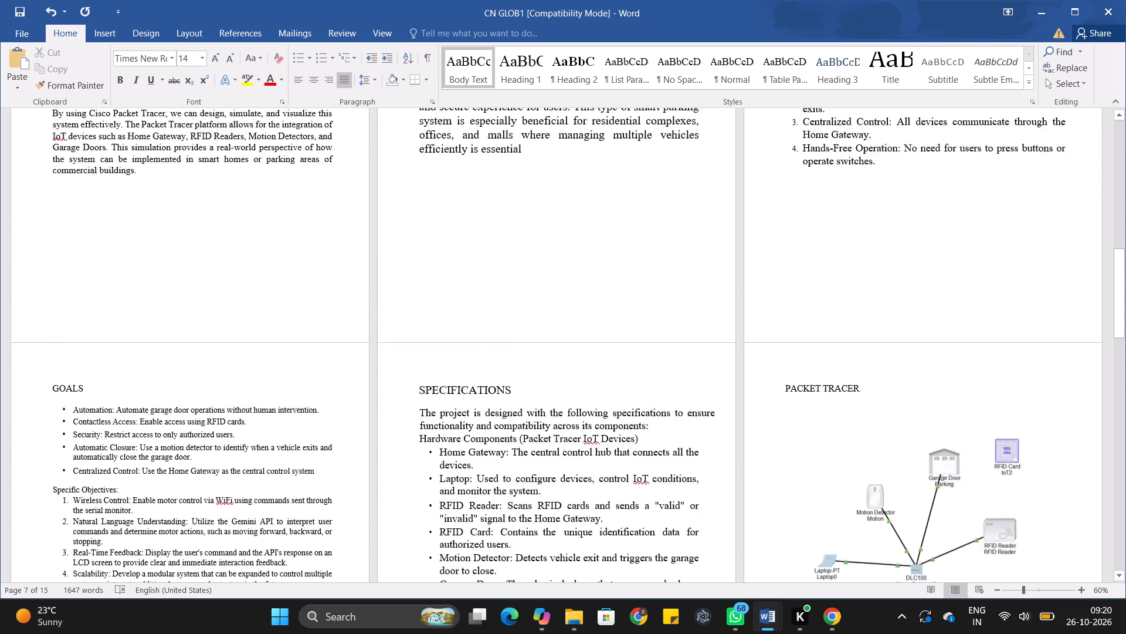
scroll(730, 261, up, 2)
scroll(714, 301, down, 4)
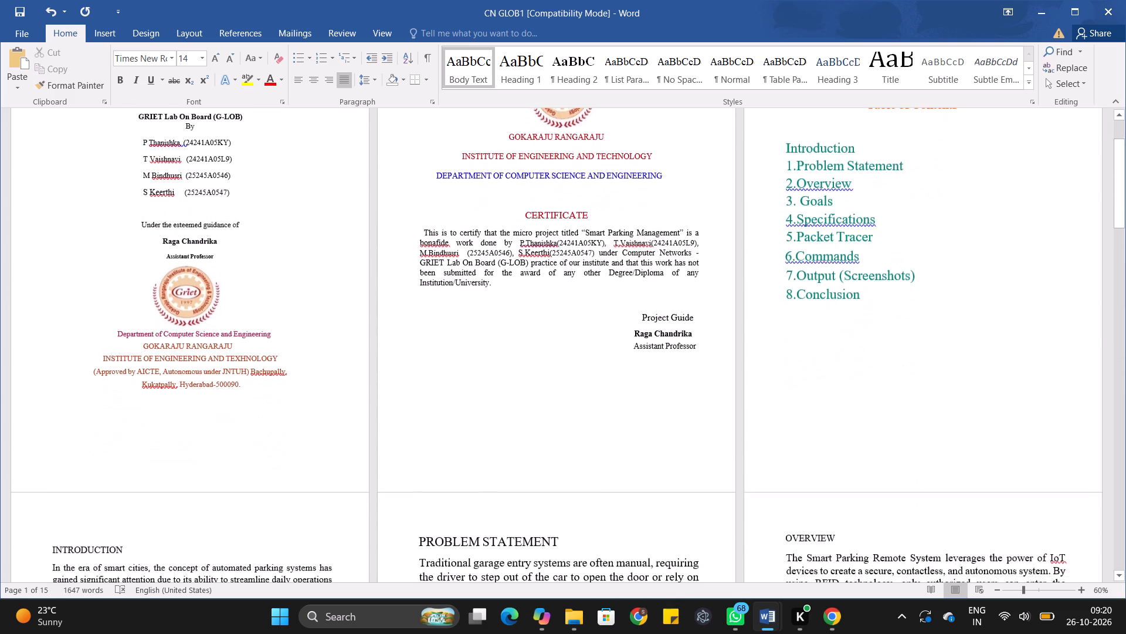
scroll(714, 301, down, 5)
scroll(714, 301, up, 2)
scroll(714, 301, down, 1)
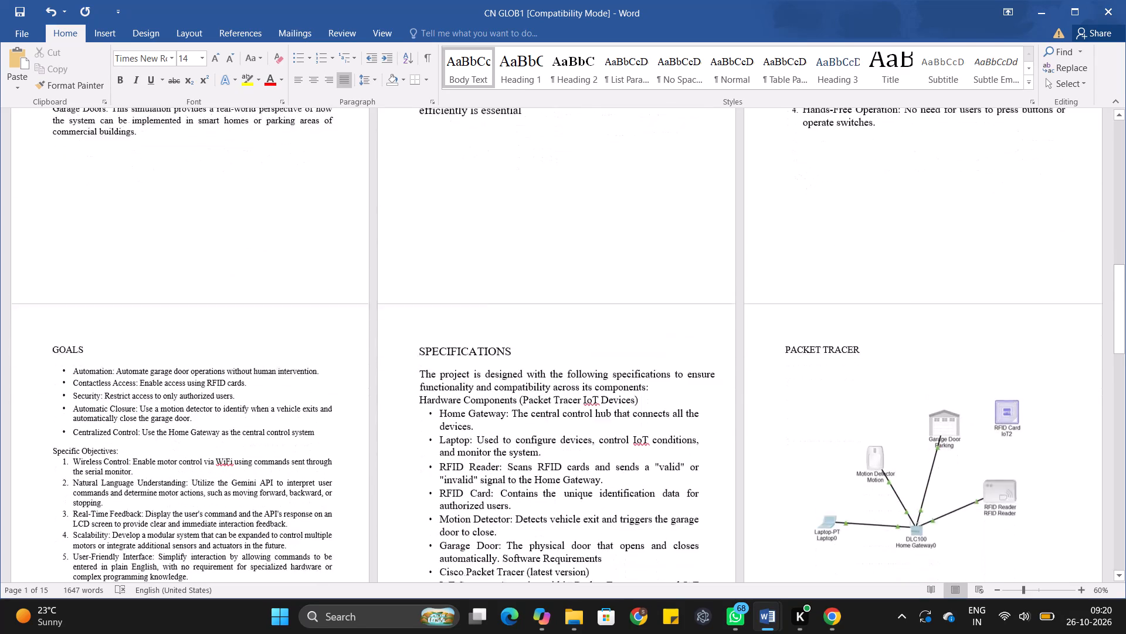
scroll(714, 301, down, 4)
scroll(714, 301, up, 1)
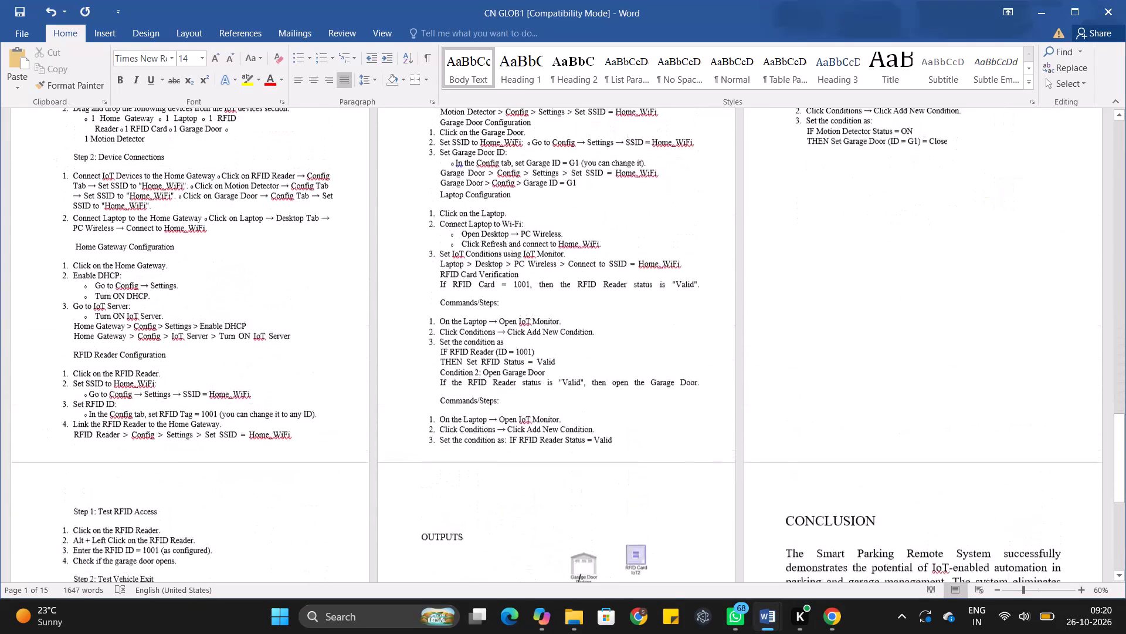
scroll(714, 301, up, 2)
scroll(714, 301, down, 2)
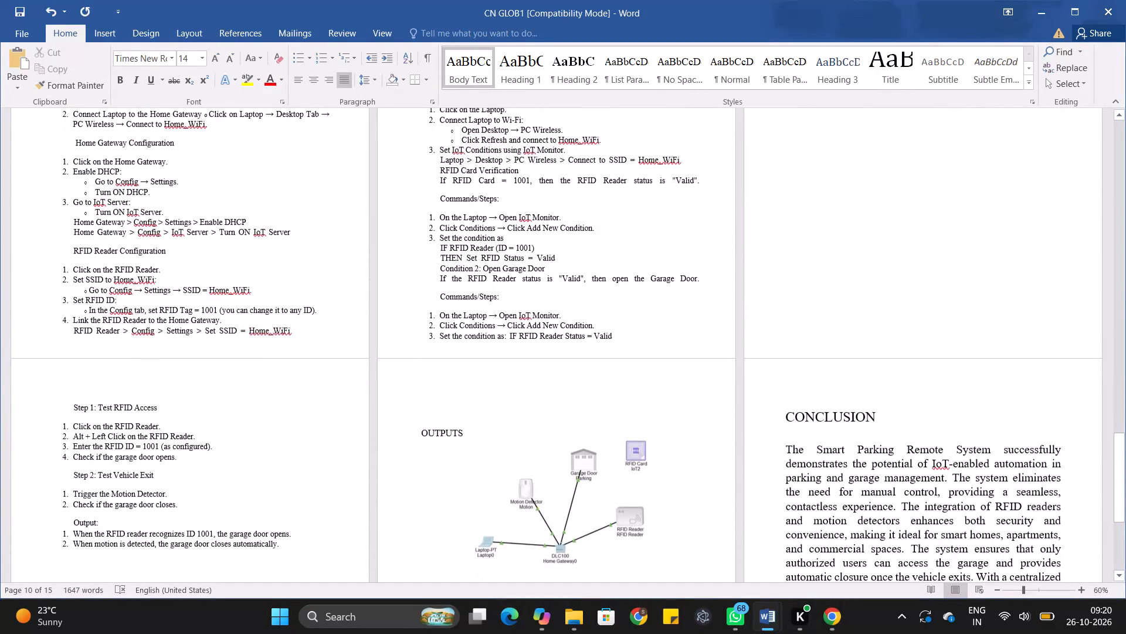
scroll(714, 301, down, 1)
scroll(714, 301, up, 5)
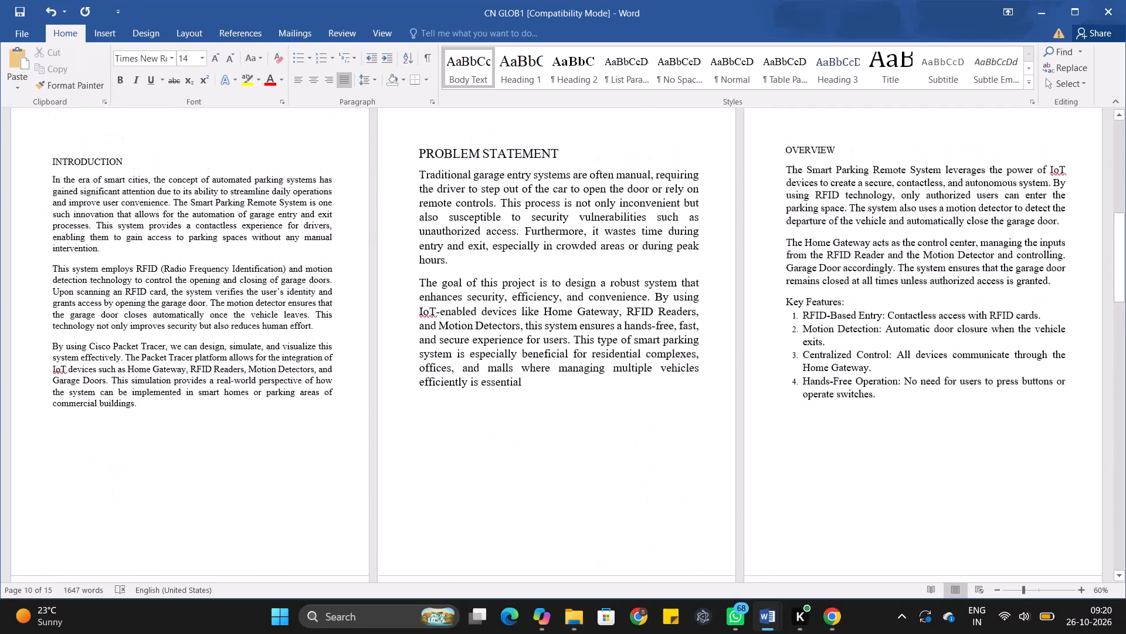
scroll(714, 301, up, 2)
scroll(714, 301, down, 4)
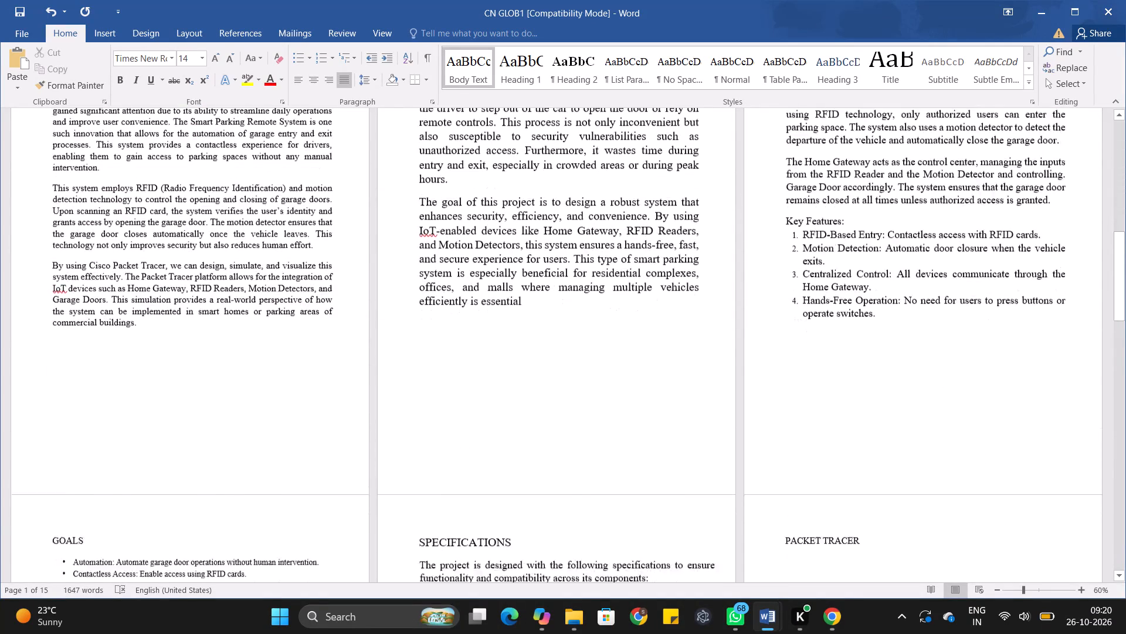
scroll(714, 301, down, 1)
scroll(443, 305, down, 5)
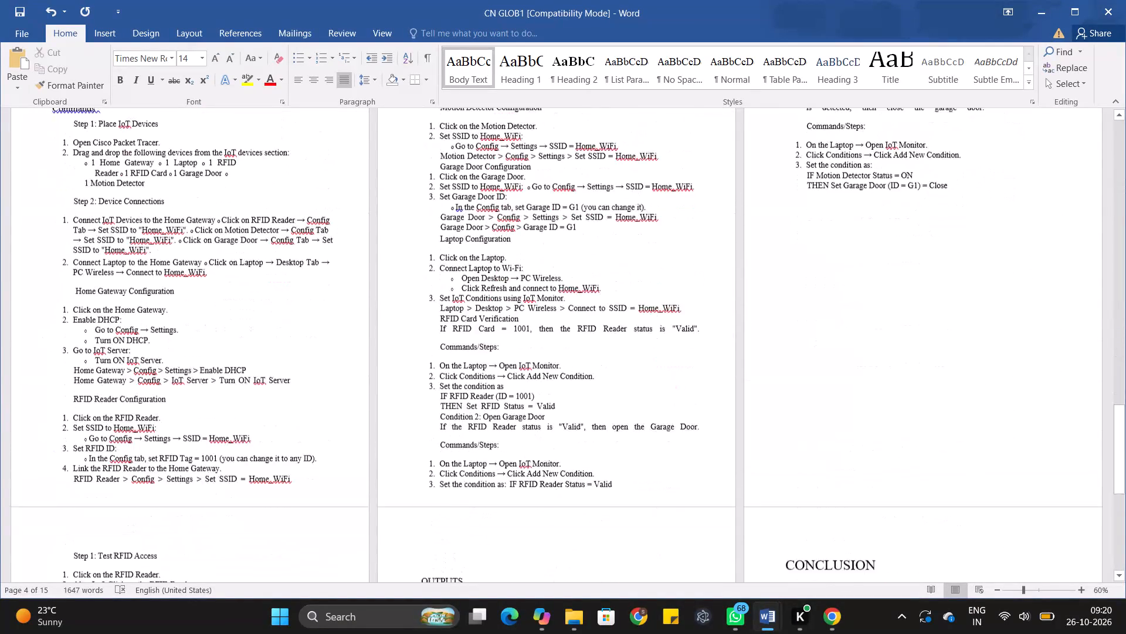
scroll(443, 305, down, 2)
Insert six blank lines after the Home Gateway Configuration commands on page 10 so RFID Reader Configuration starts on page 11.
scroll(308, 298, up, 1)
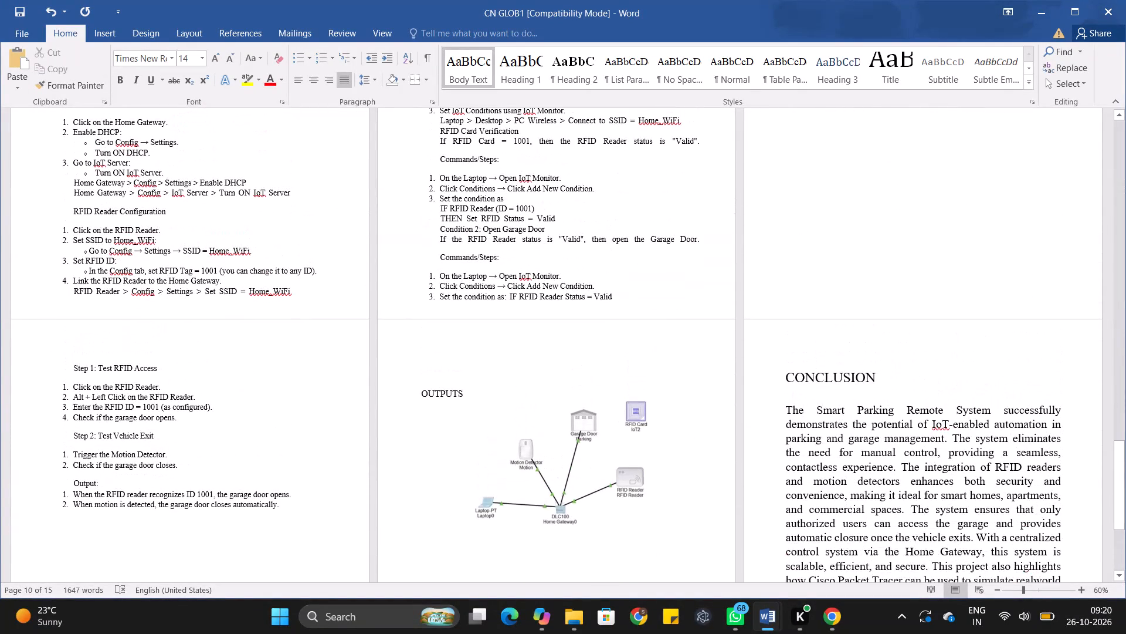
click(182, 207)
click(295, 193)
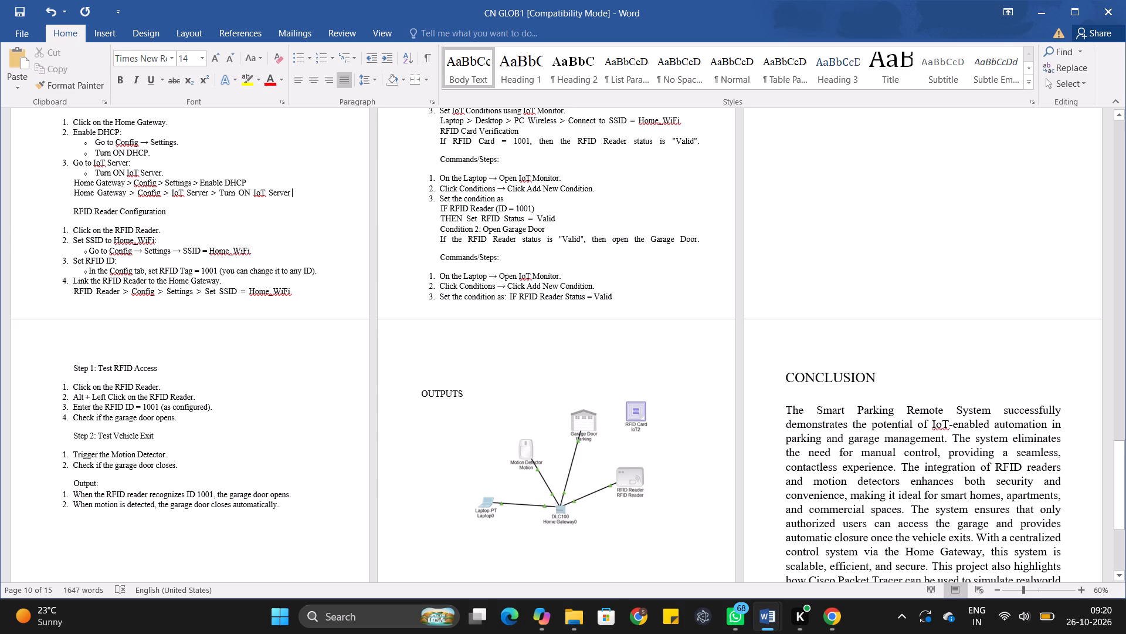
key(Return)
key(Return)
key(Return)
key(Return)
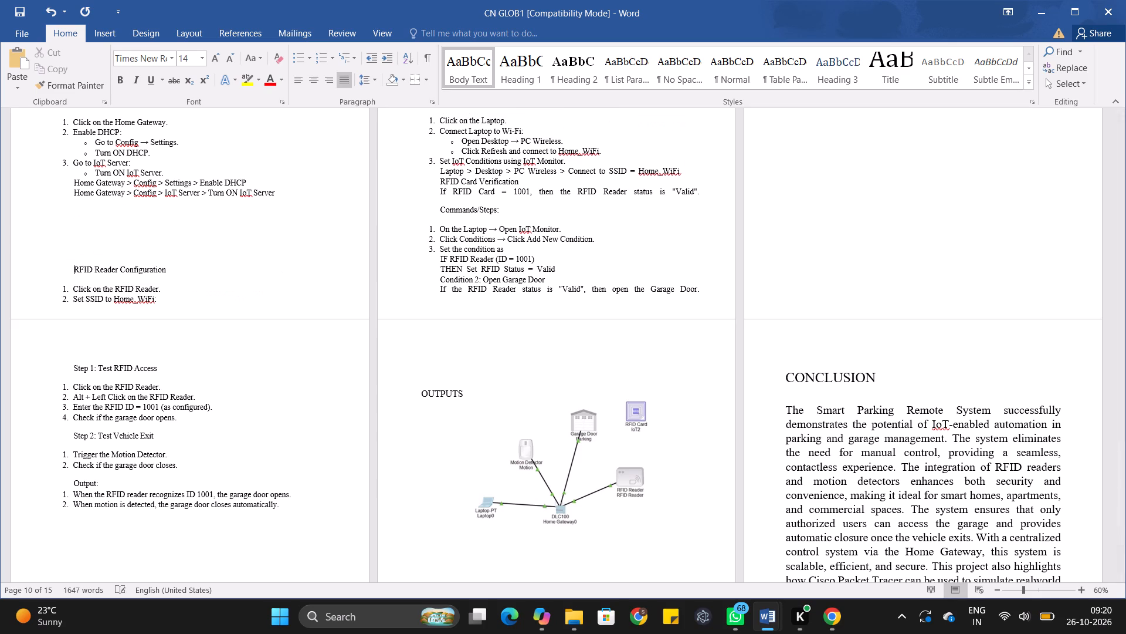
key(Return)
key(Return)
scroll(295, 193, up, 1)
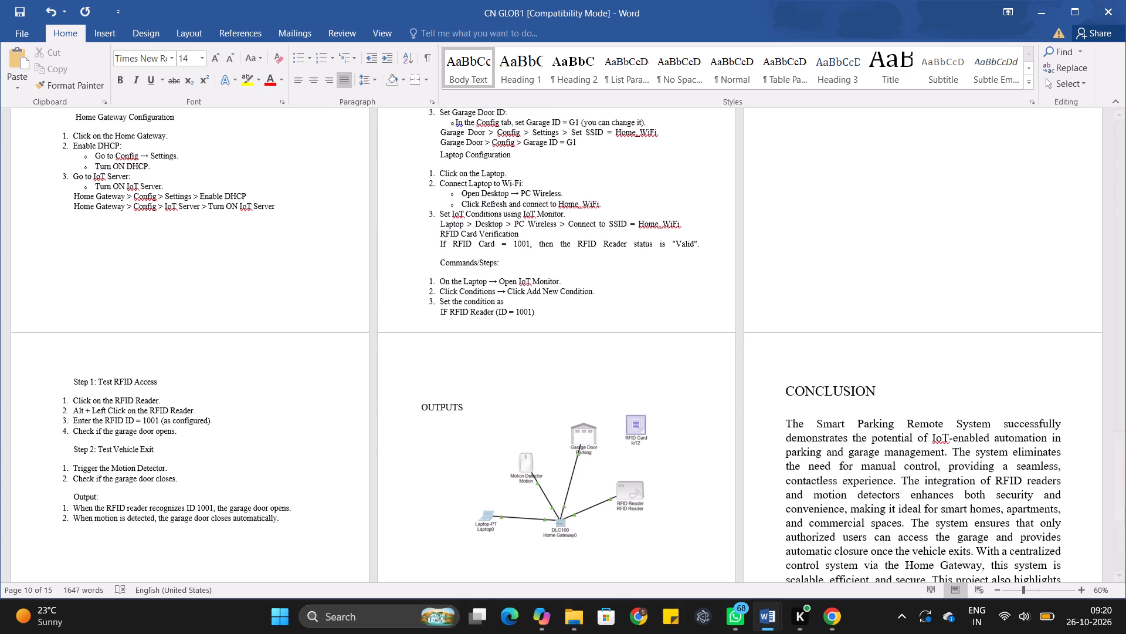
scroll(295, 193, up, 2)
scroll(295, 193, down, 3)
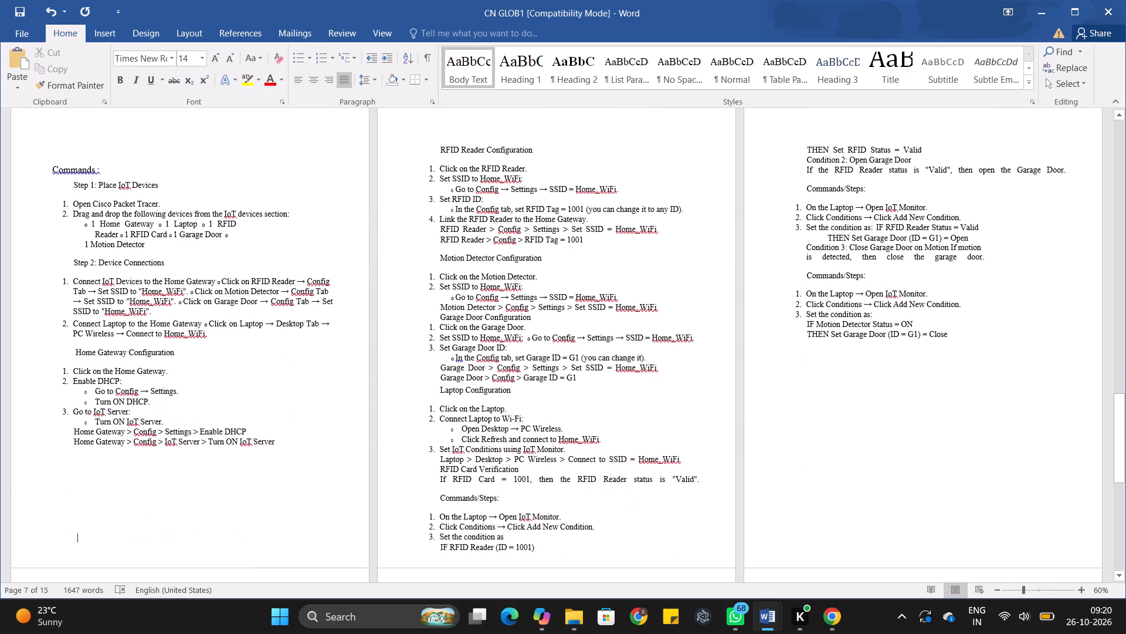
Insert four blank lines before the Commands/Steps heading under RFID Card Verification on page 11 so it starts on page 12.
scroll(295, 193, down, 1)
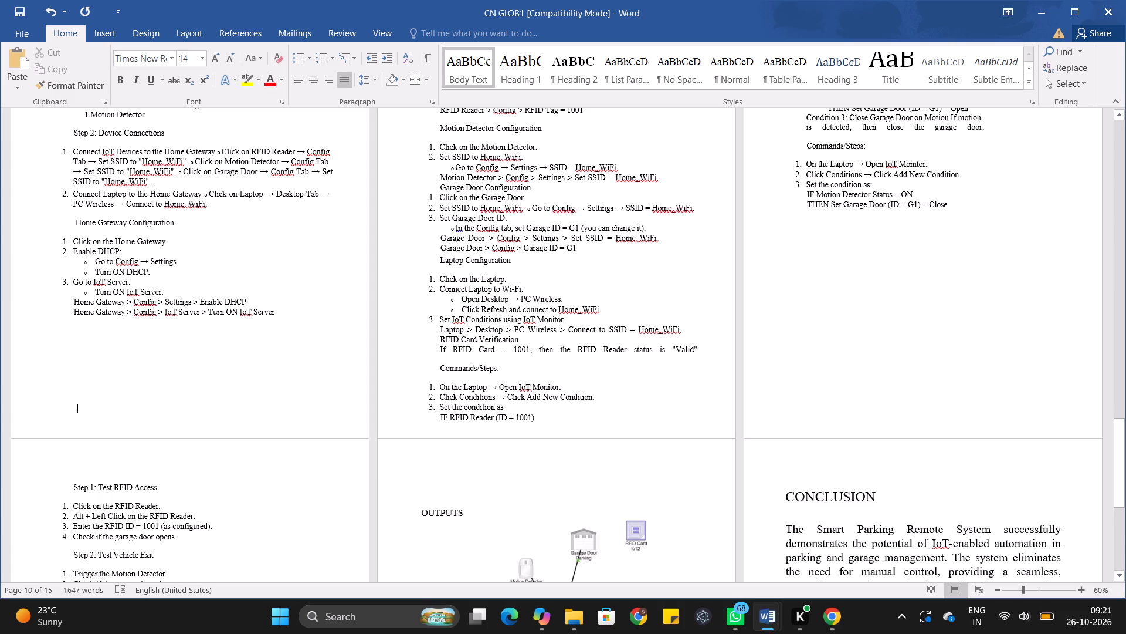
double_click(700, 349)
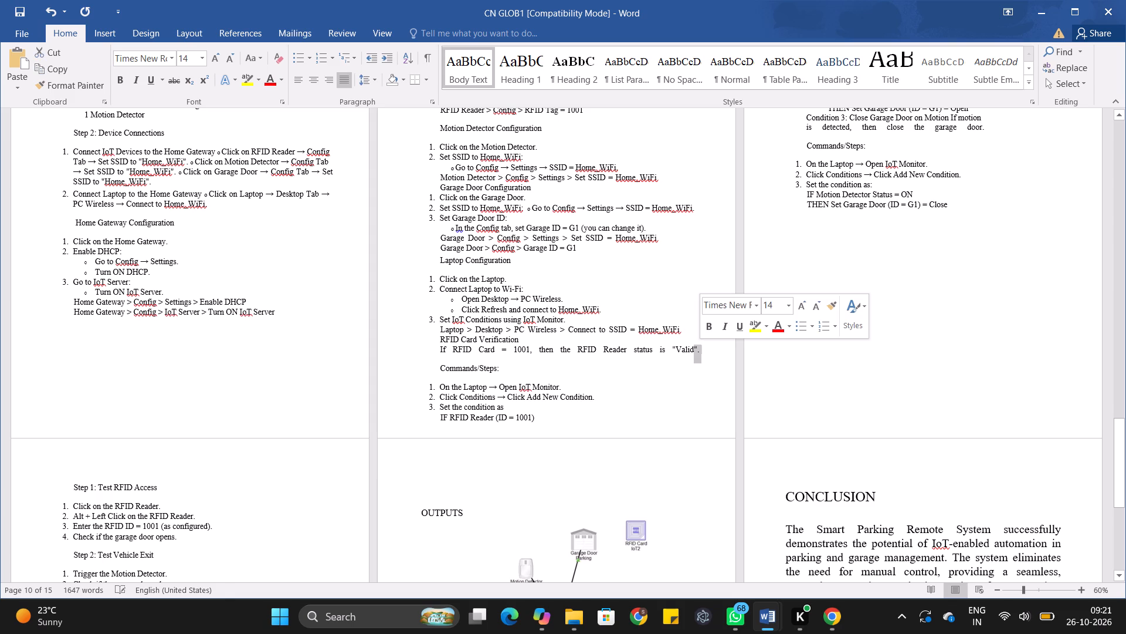
click(435, 367)
key(Return)
key(Return)
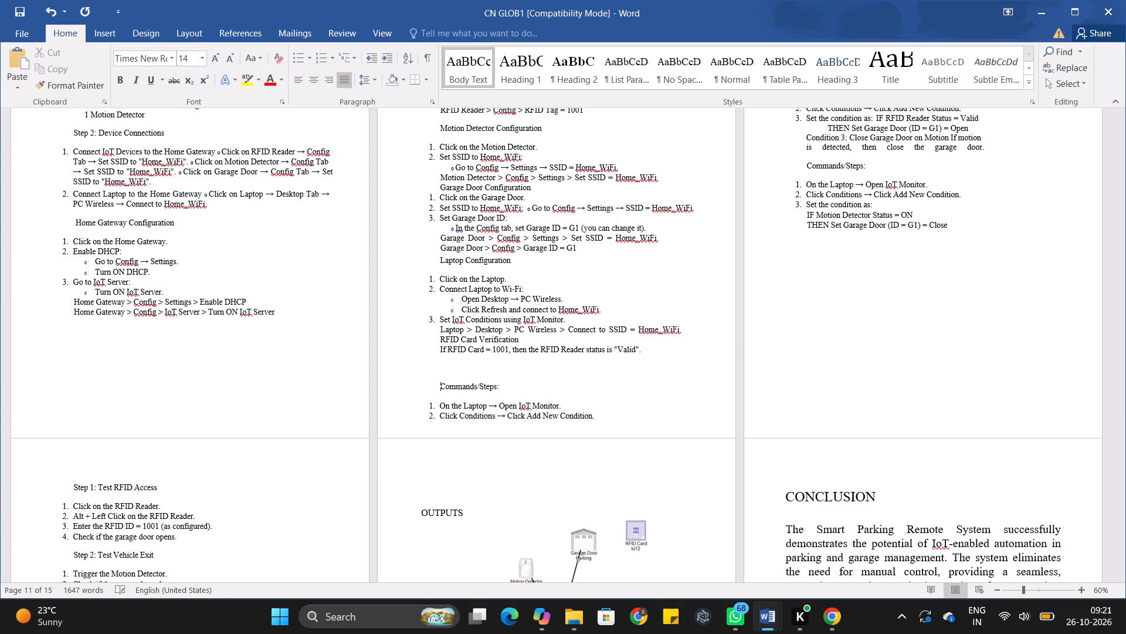
key(Return)
key(Return)
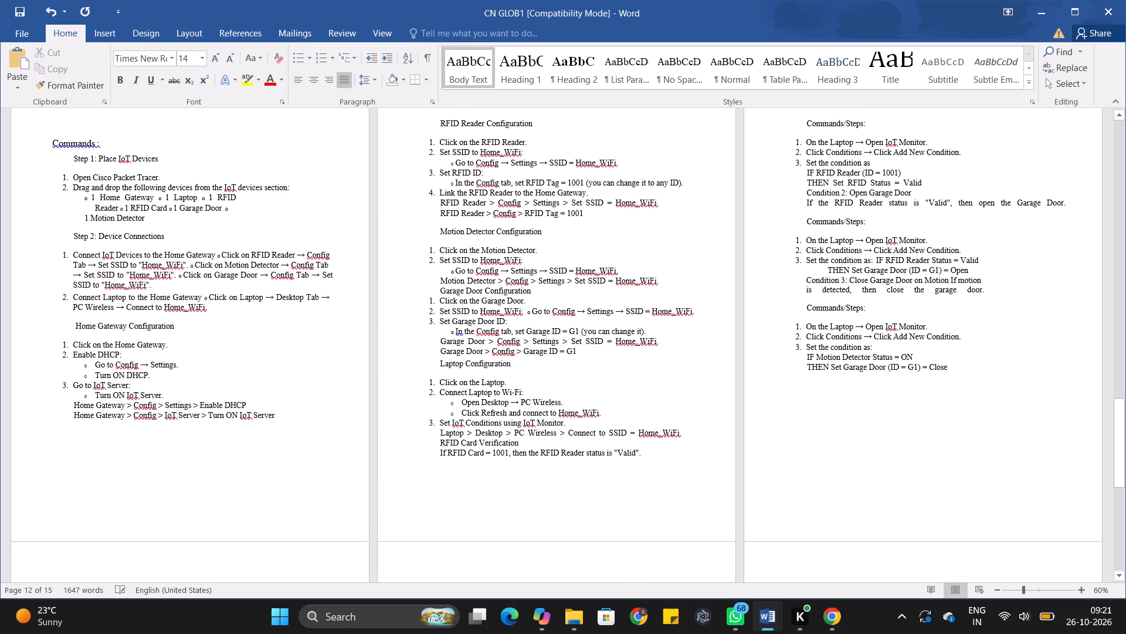
Review the adjusted commands, outputs and conclusion pages, and return to the cover page.
scroll(435, 367, down, 3)
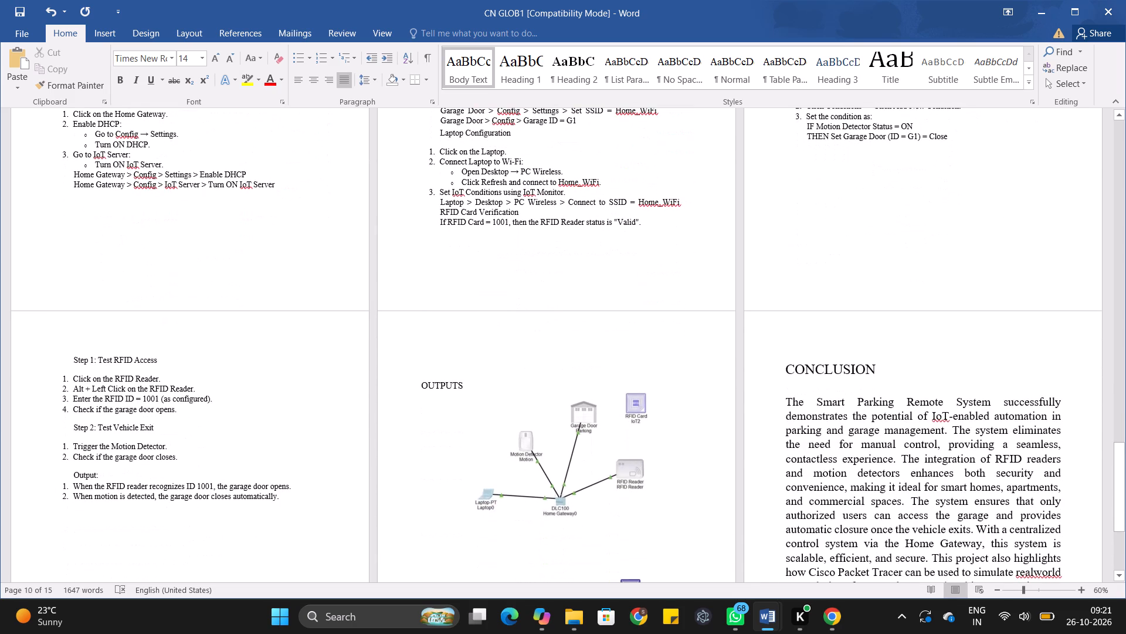
scroll(324, 417, down, 2)
scroll(324, 417, up, 1)
scroll(324, 417, down, 1)
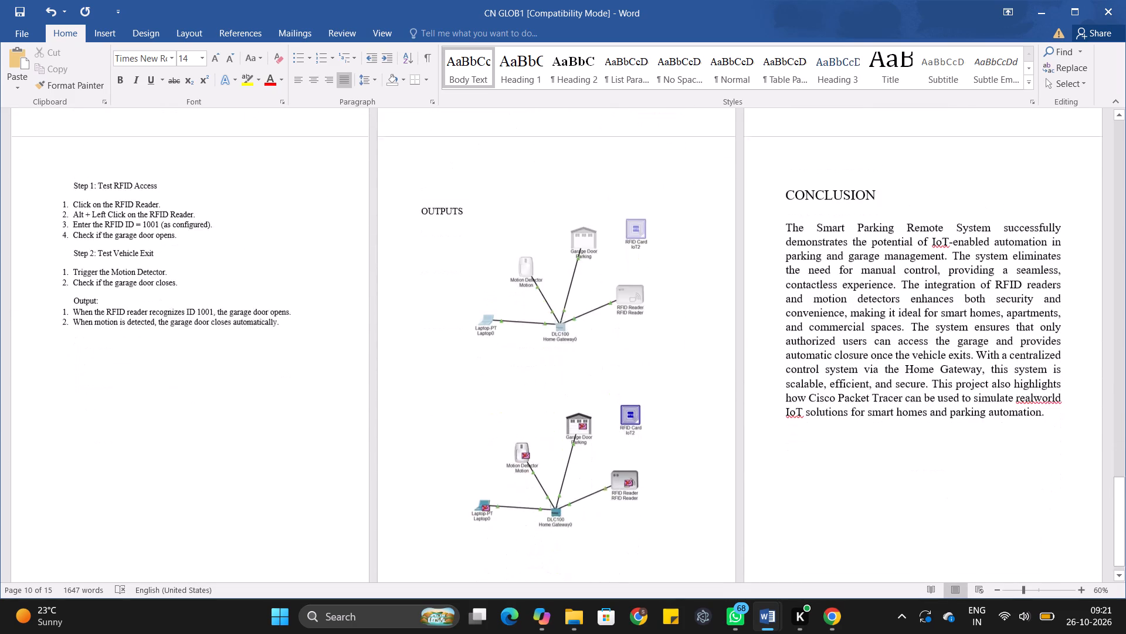
scroll(324, 417, down, 5)
scroll(324, 417, up, 20)
scroll(324, 417, up, 20)
scroll(324, 417, up, 20)
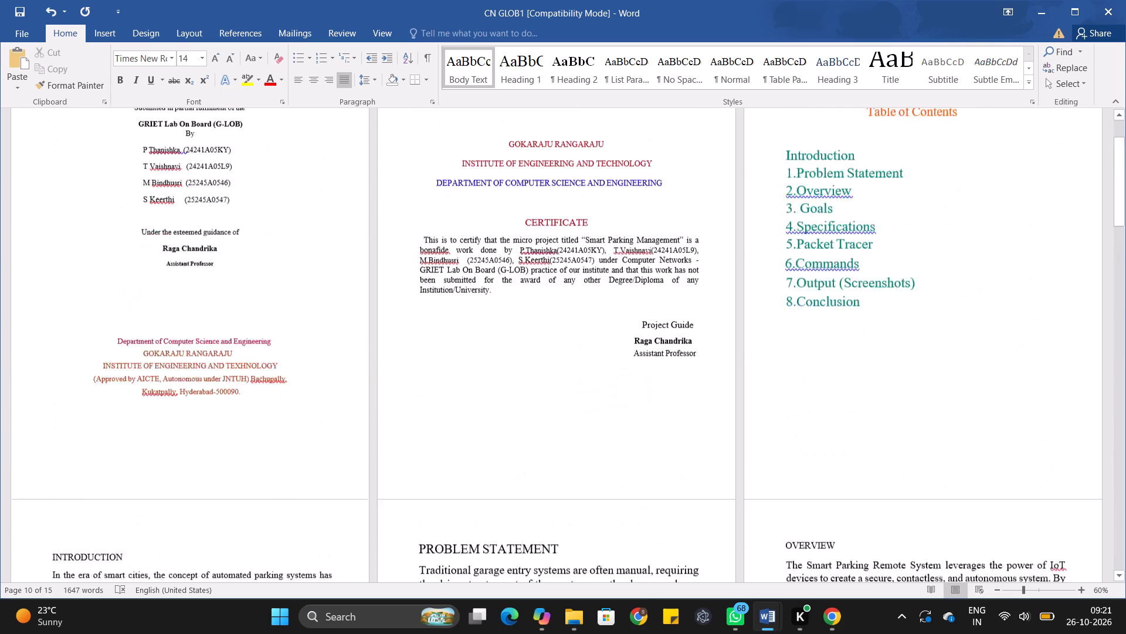
scroll(324, 417, up, 20)
scroll(324, 417, up, 20)
scroll(324, 417, up, 4)
Save the CN GLOB1 report.
key(ctrl+s)
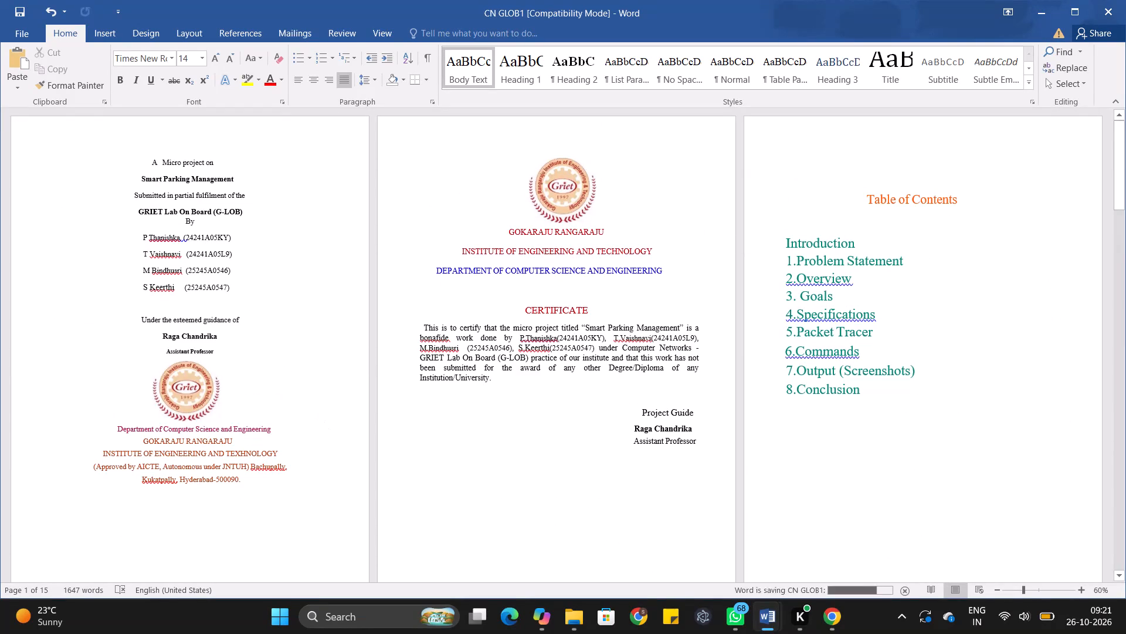
Switch to File Explorer and delete the old CN GLOB1 PDF from the Downloads folder.
click(564, 615)
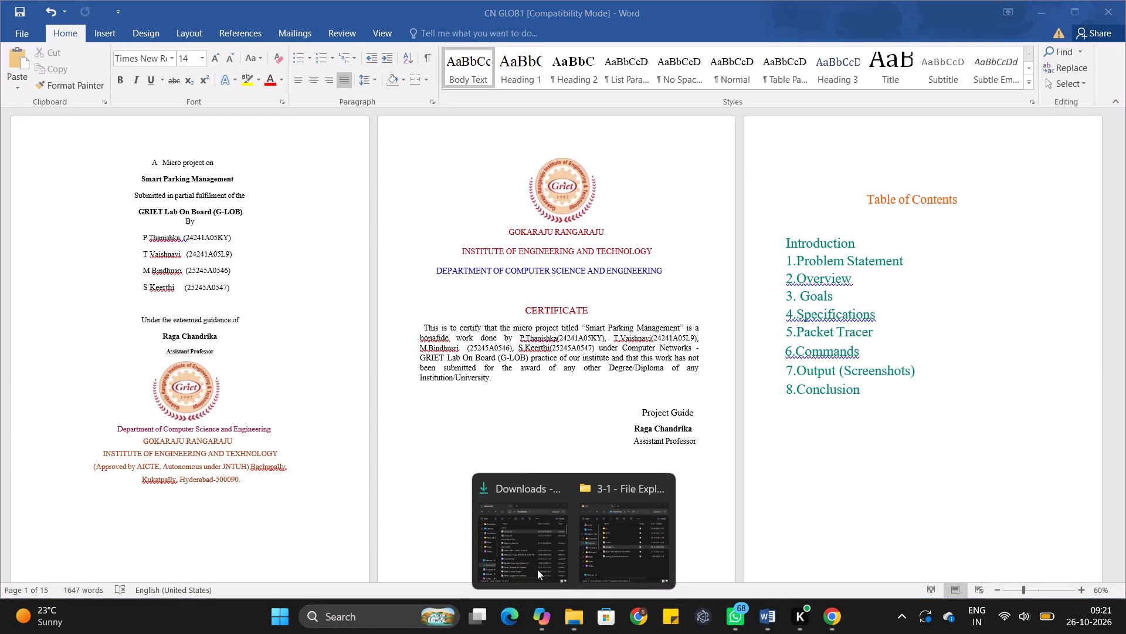
click(543, 525)
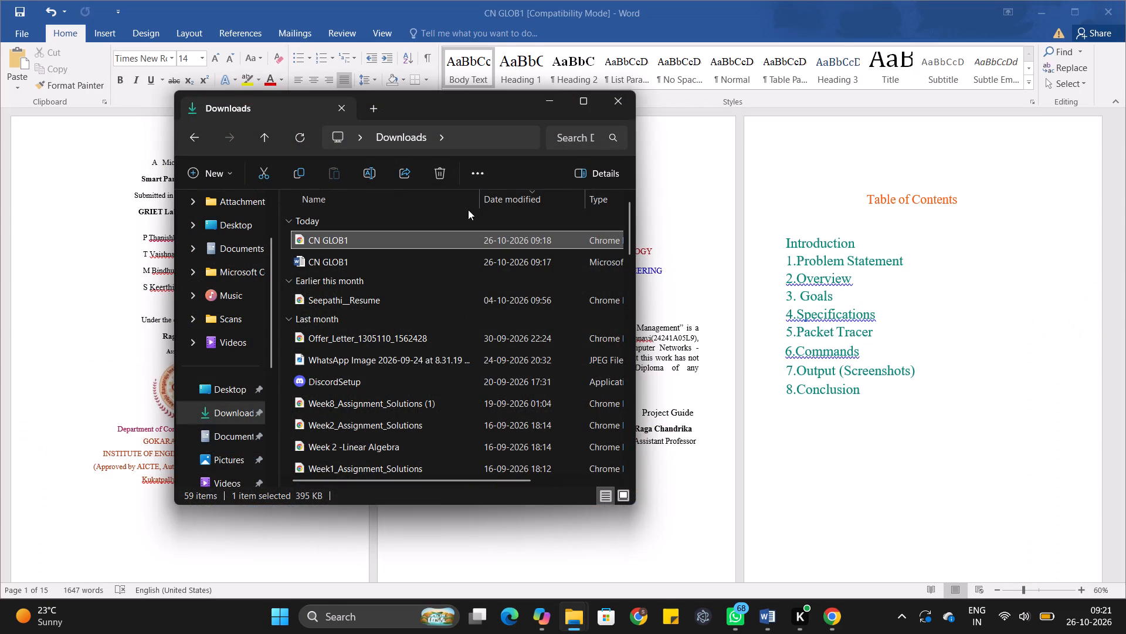
right_click(396, 270)
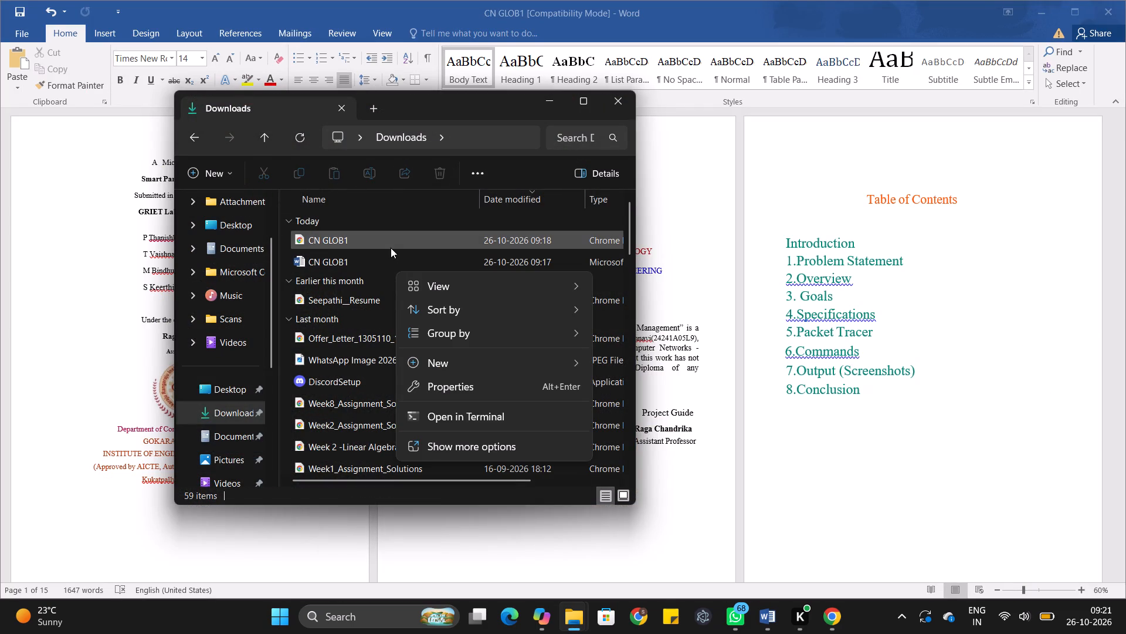
right_click(391, 246)
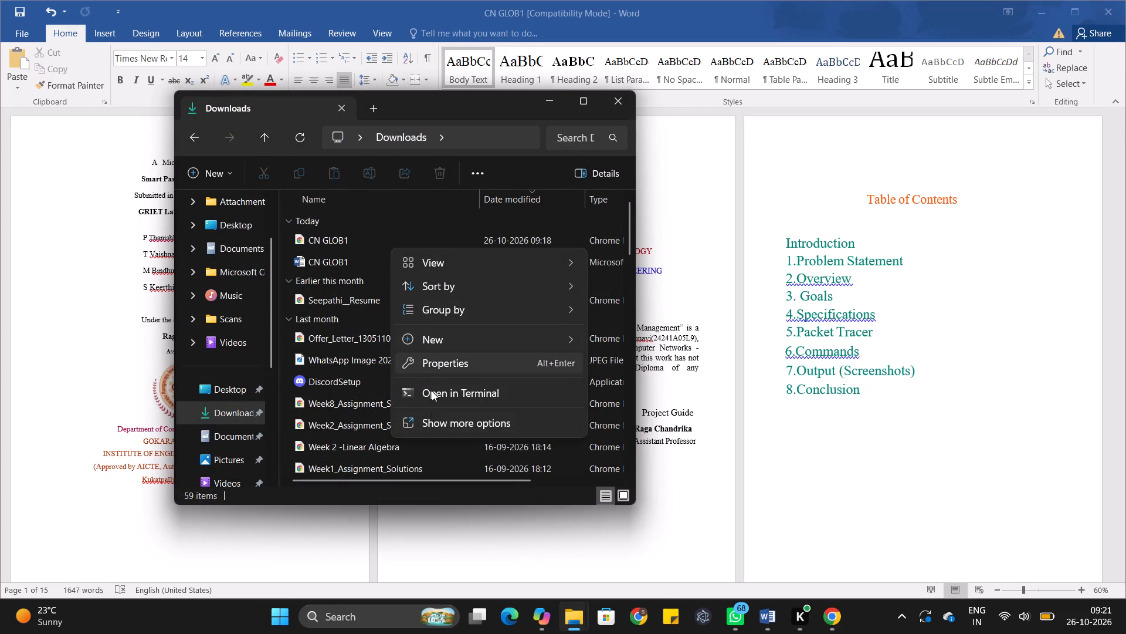
click(307, 244)
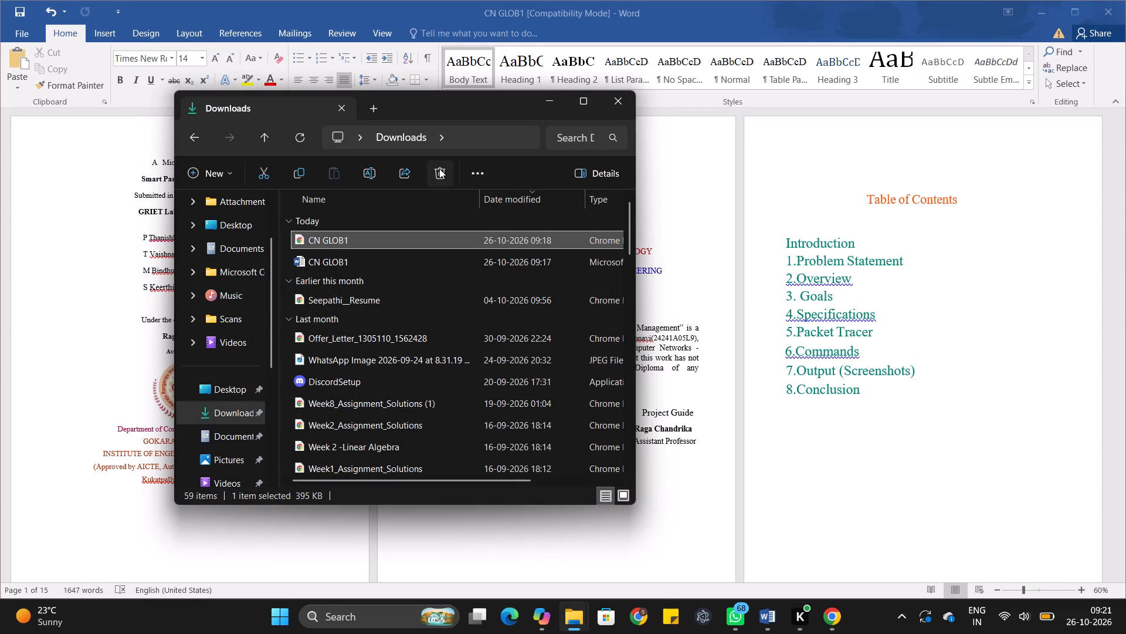
click(439, 168)
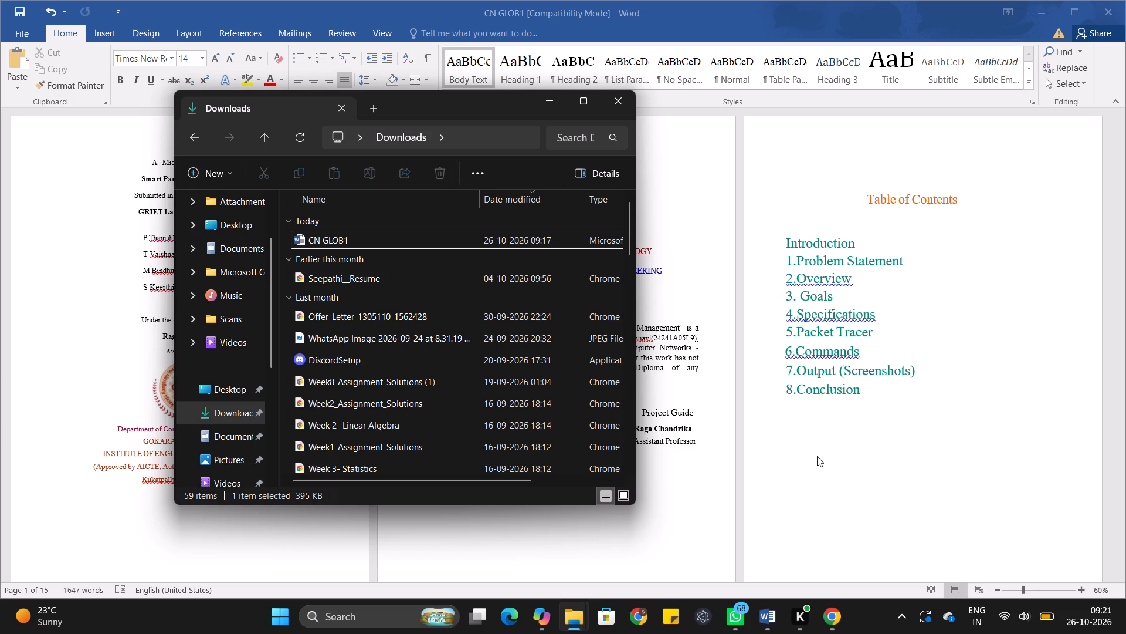
Return to Word and save the CN GLOB1 report again.
click(817, 456)
key(ctrl+s)
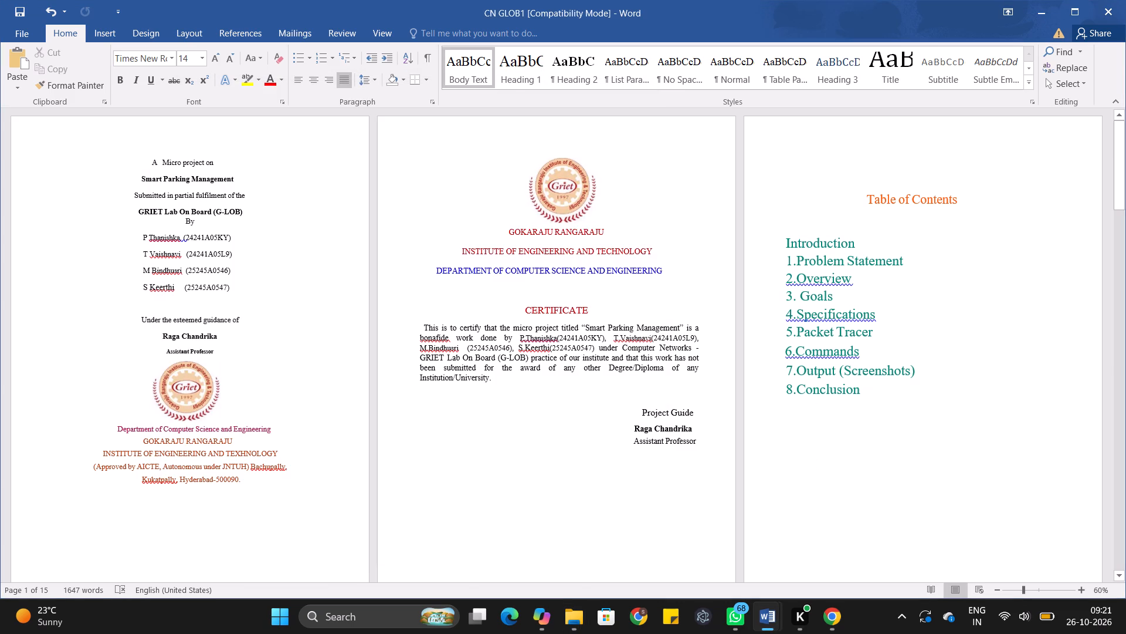
Switch to Chrome and convert CN GLOB1.docx from Downloads to PDF with iLovePDF's Word to PDF tool.
click(833, 613)
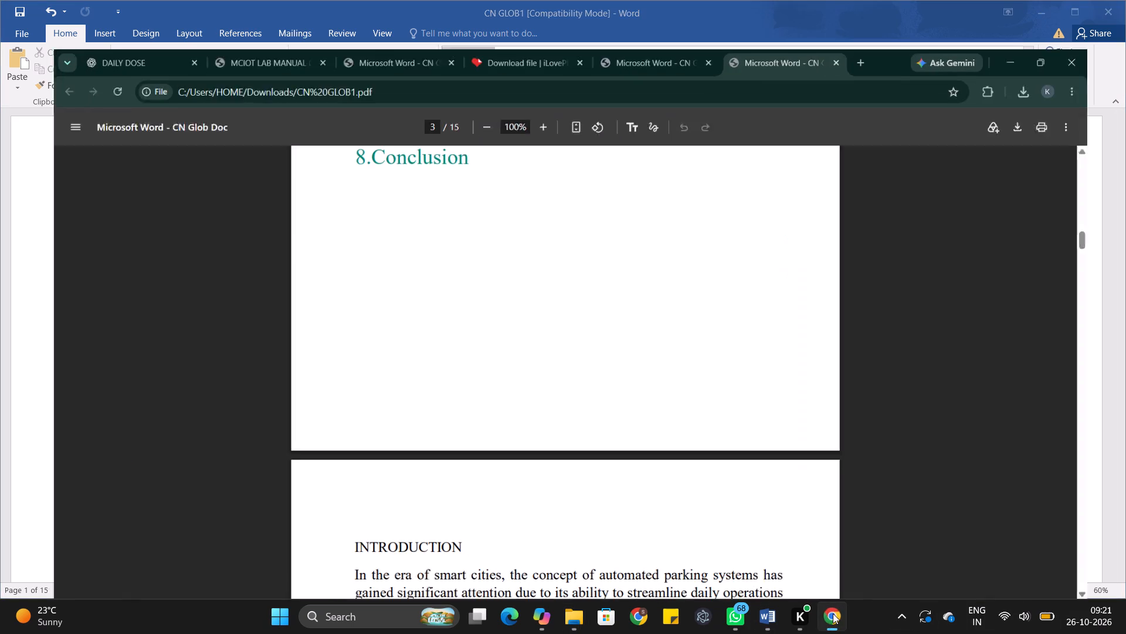
click(518, 6)
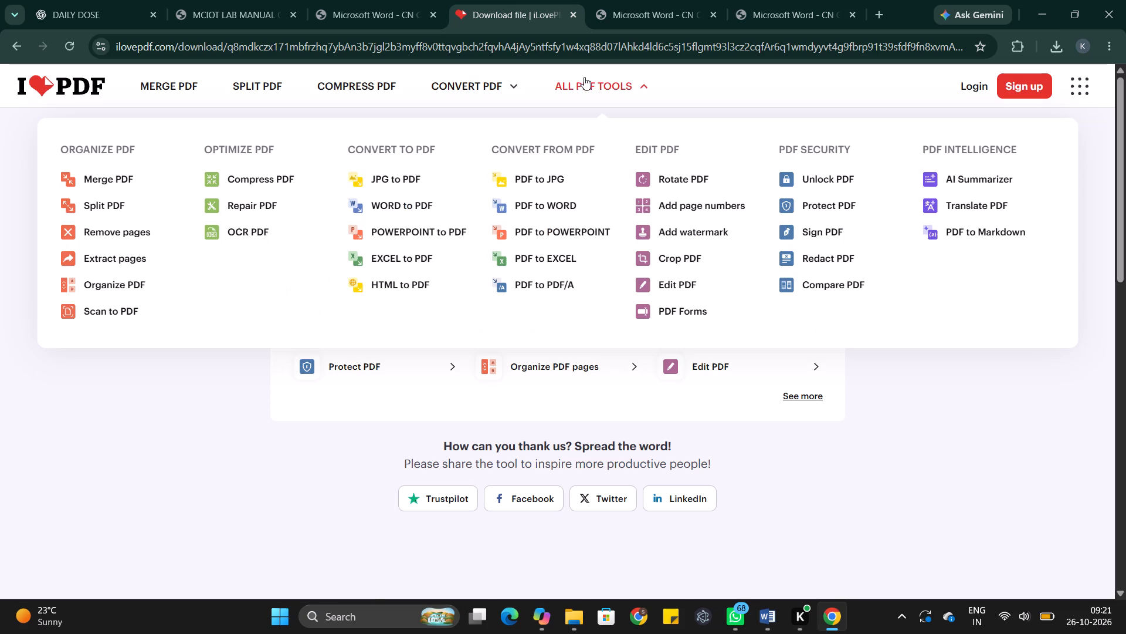
click(365, 215)
click(493, 250)
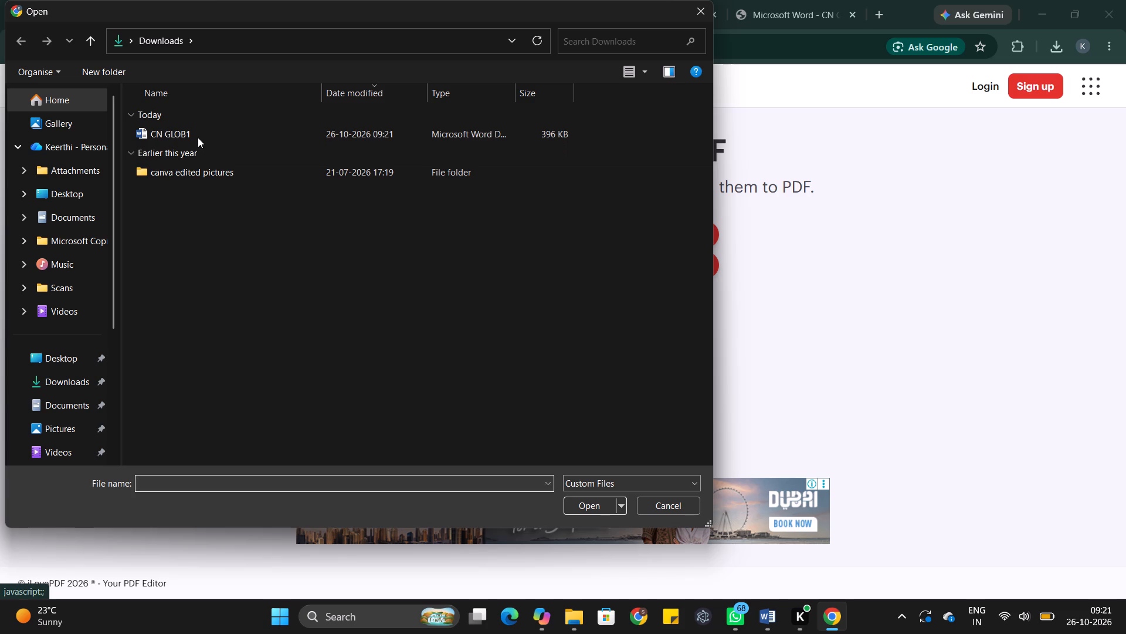
click(201, 132)
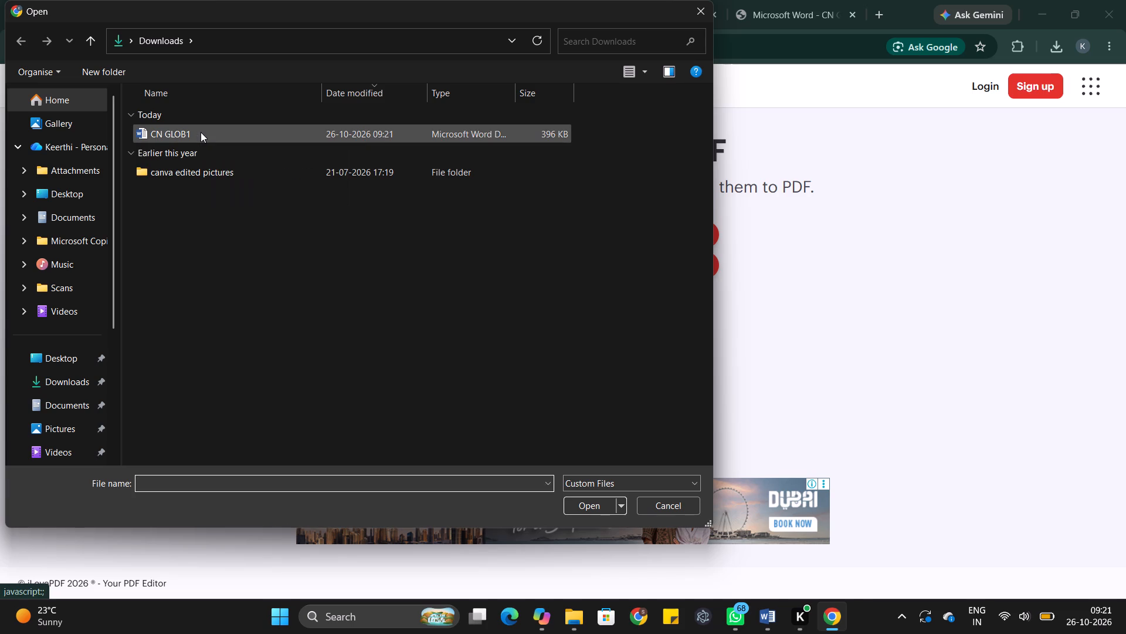
click(201, 132)
double_click(201, 132)
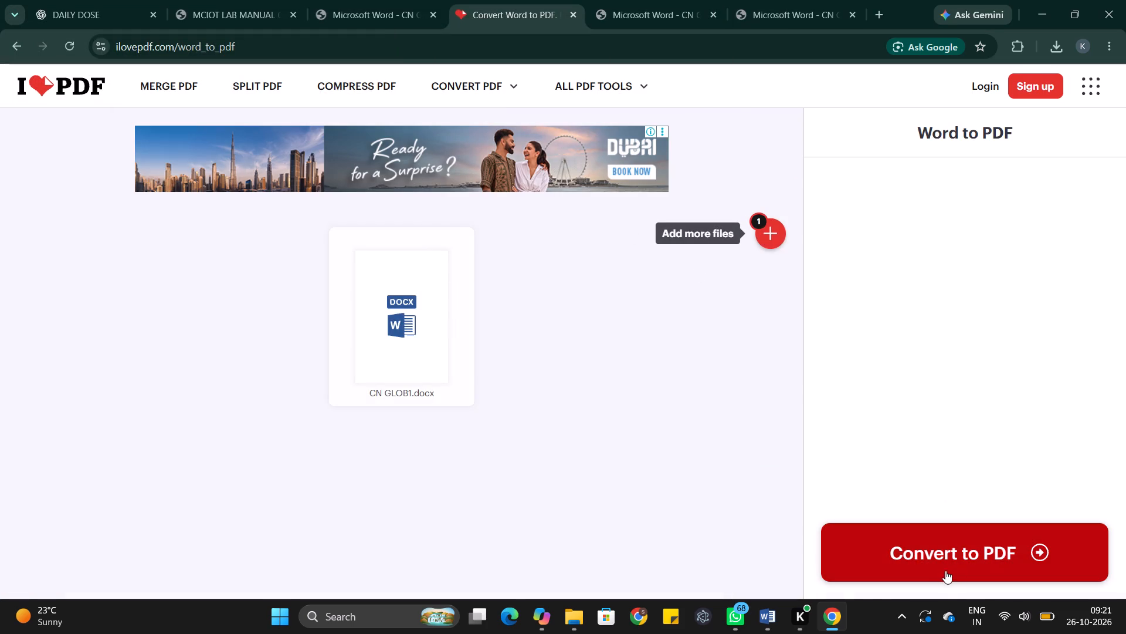
click(943, 570)
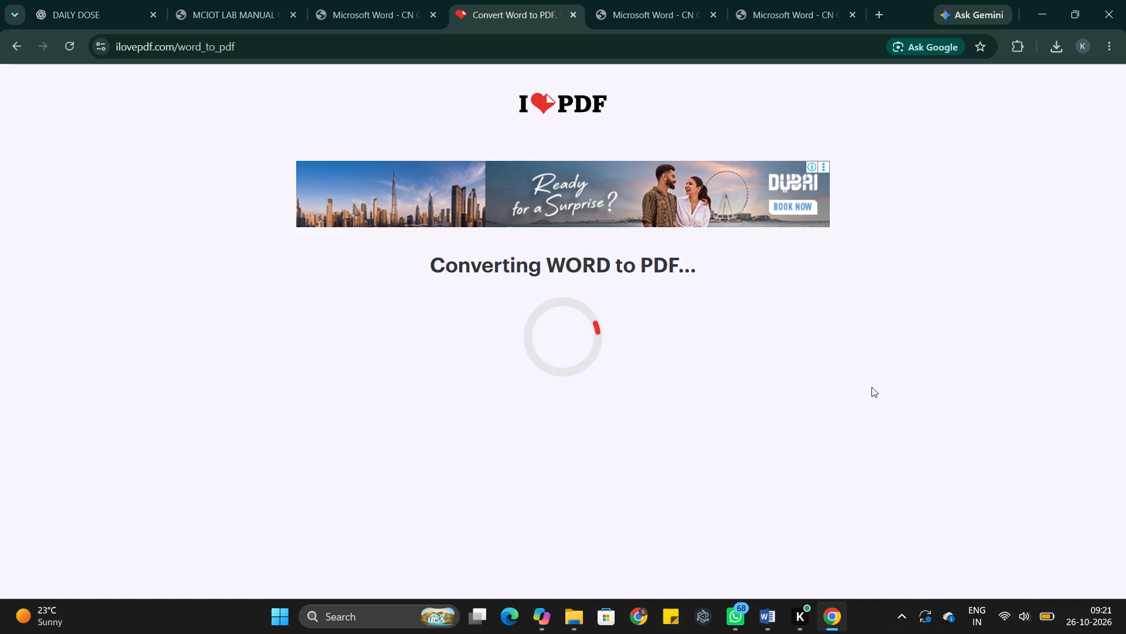
Switch to the Downloads folder in File Explorer and open the newly converted CN GLOB1 PDF.
click(563, 611)
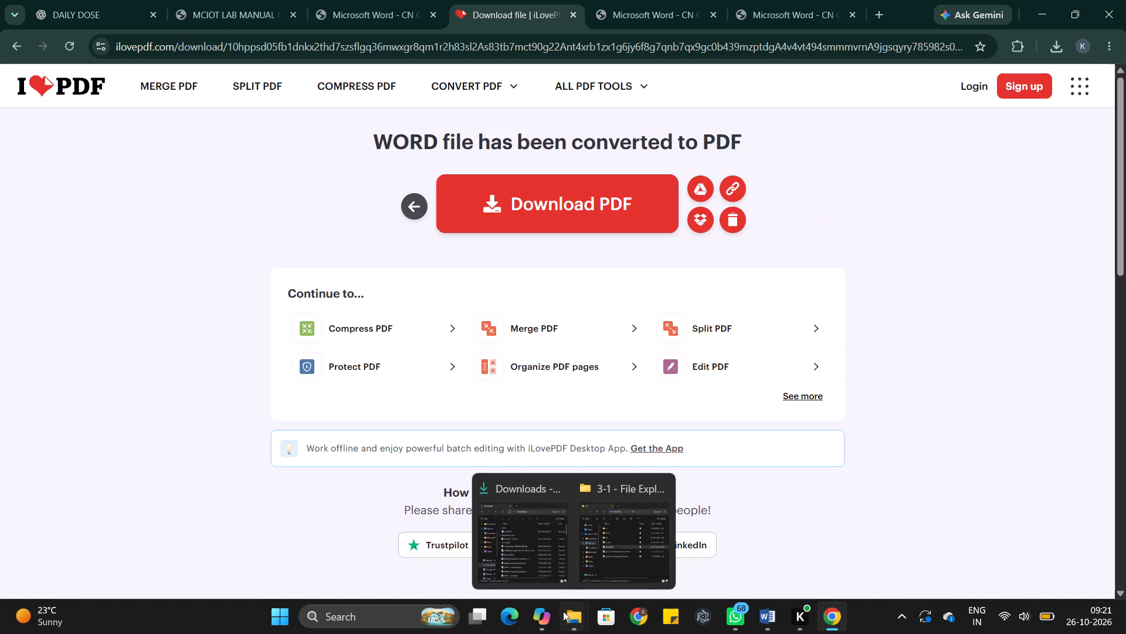
click(528, 533)
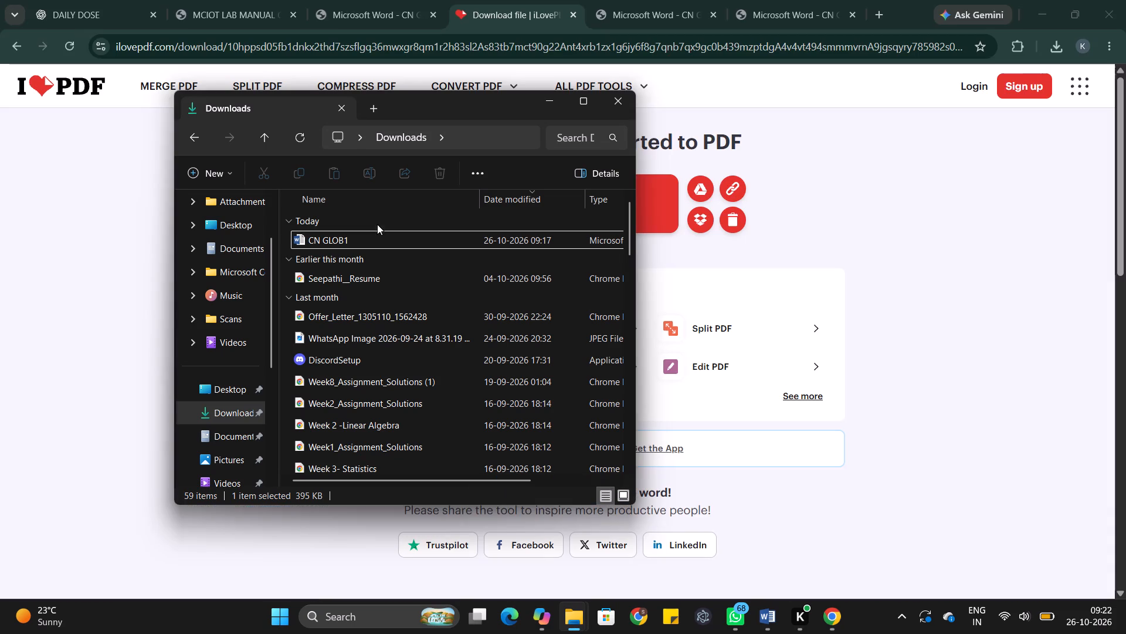
scroll(365, 244, up, 5)
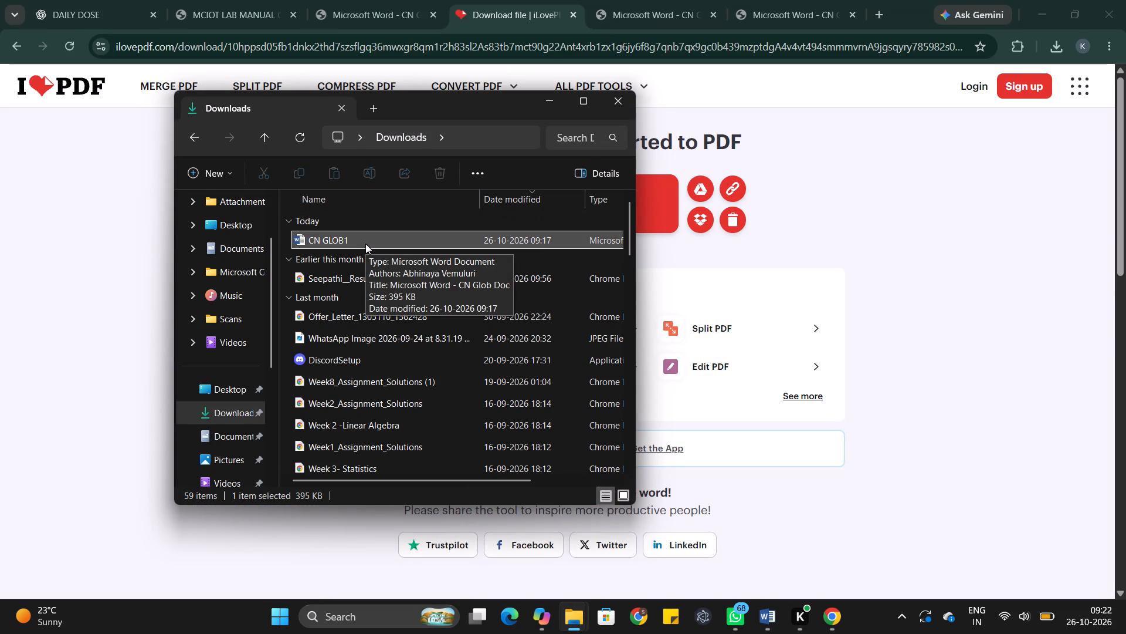
scroll(365, 244, up, 1)
scroll(346, 332, down, 2)
scroll(346, 332, up, 10)
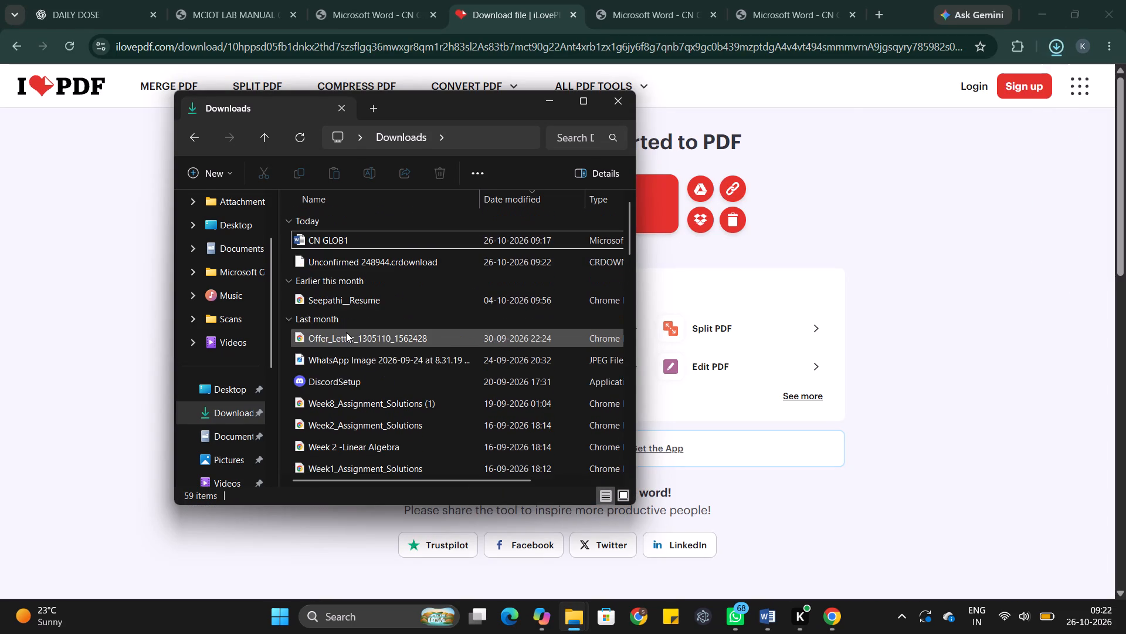
scroll(346, 332, up, 4)
scroll(378, 296, up, 3)
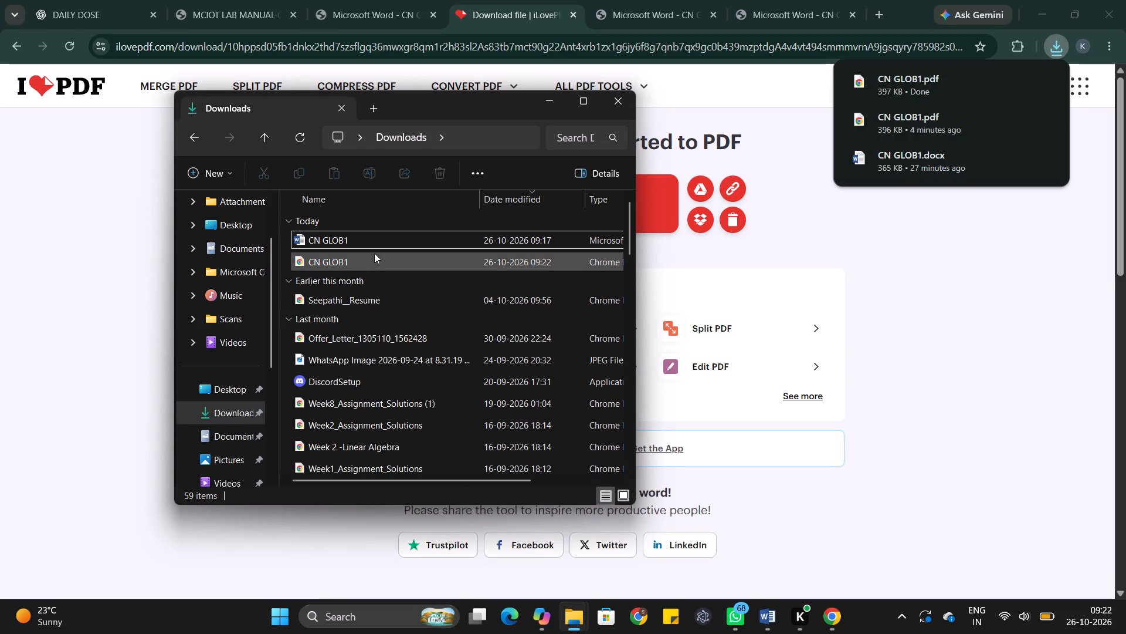
double_click(371, 257)
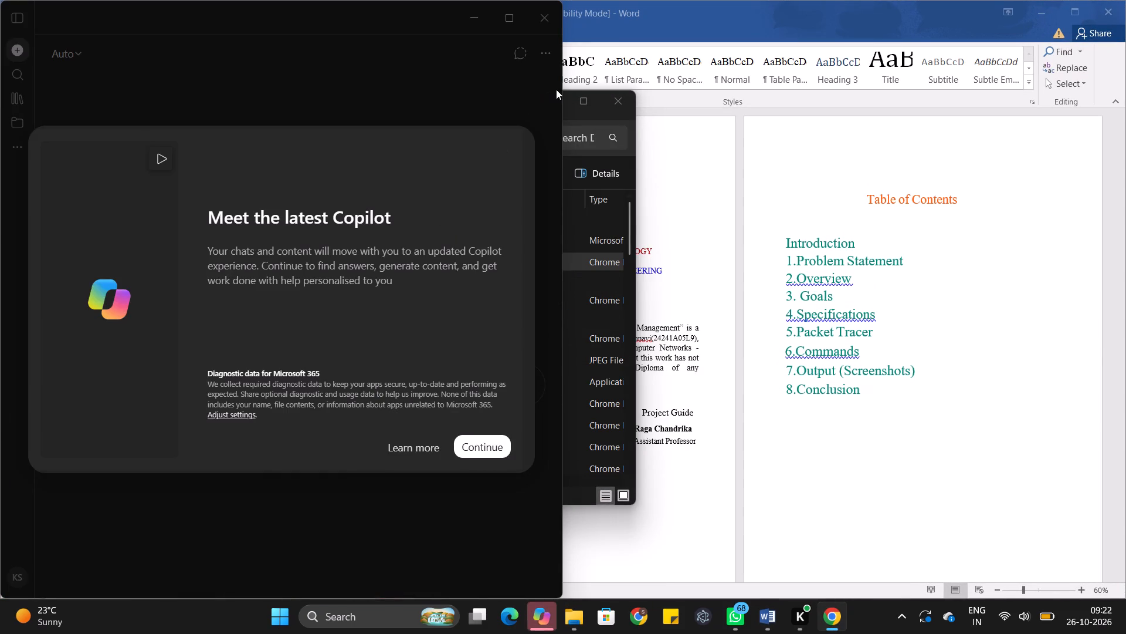
Close Copilot, switch to Chrome and review the layout of all pages in the newly converted CN GLOB1 PDF.
click(554, 14)
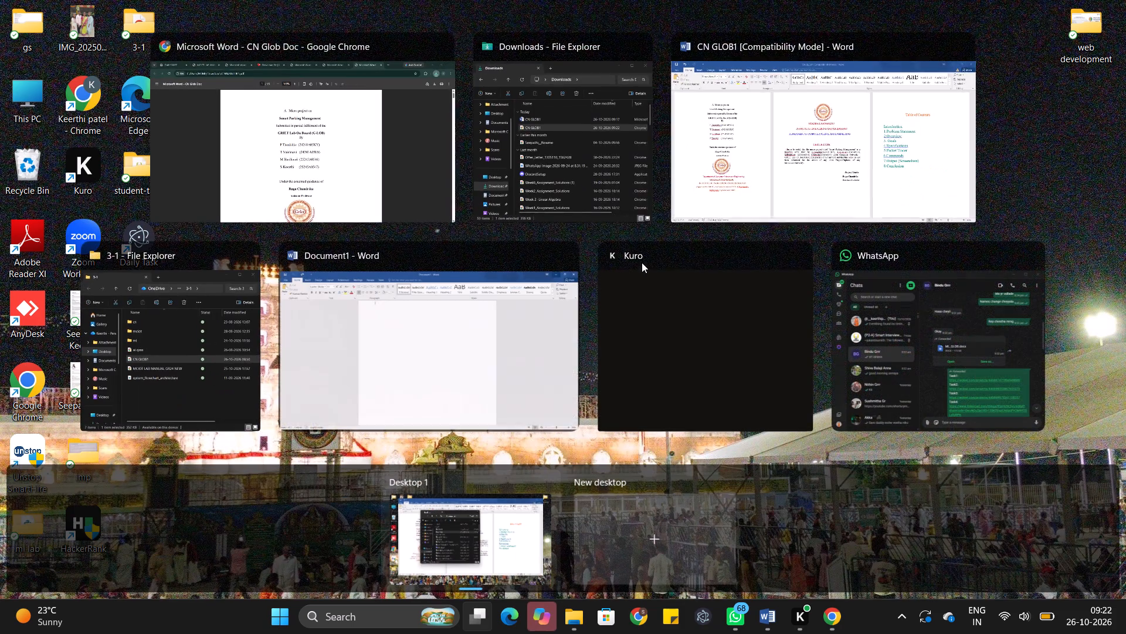
click(403, 176)
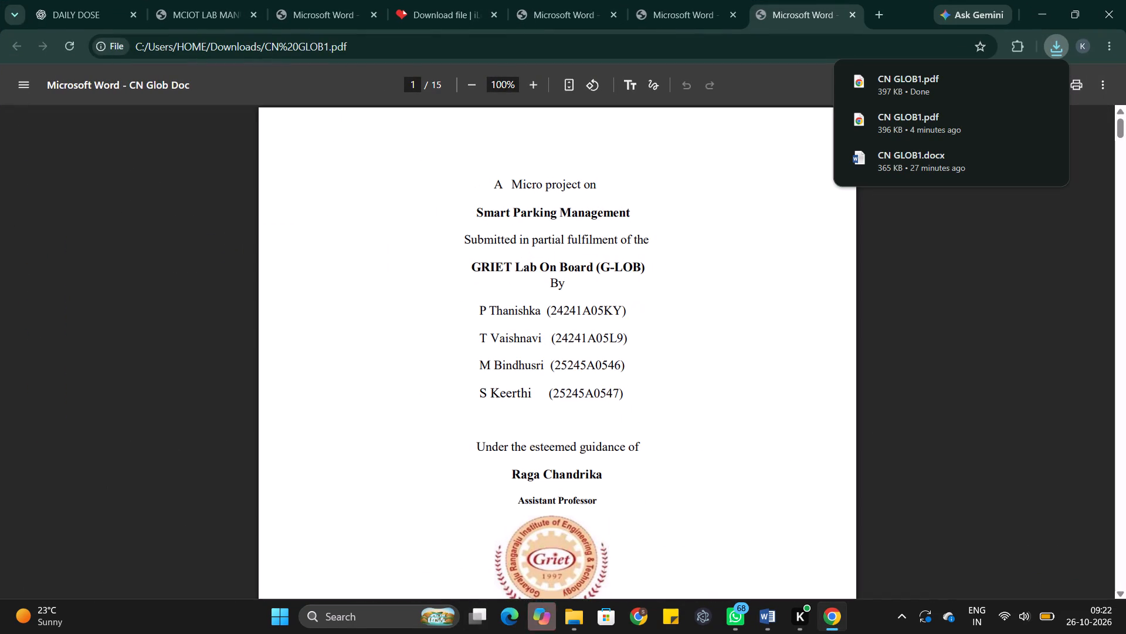
scroll(526, 311, down, 7)
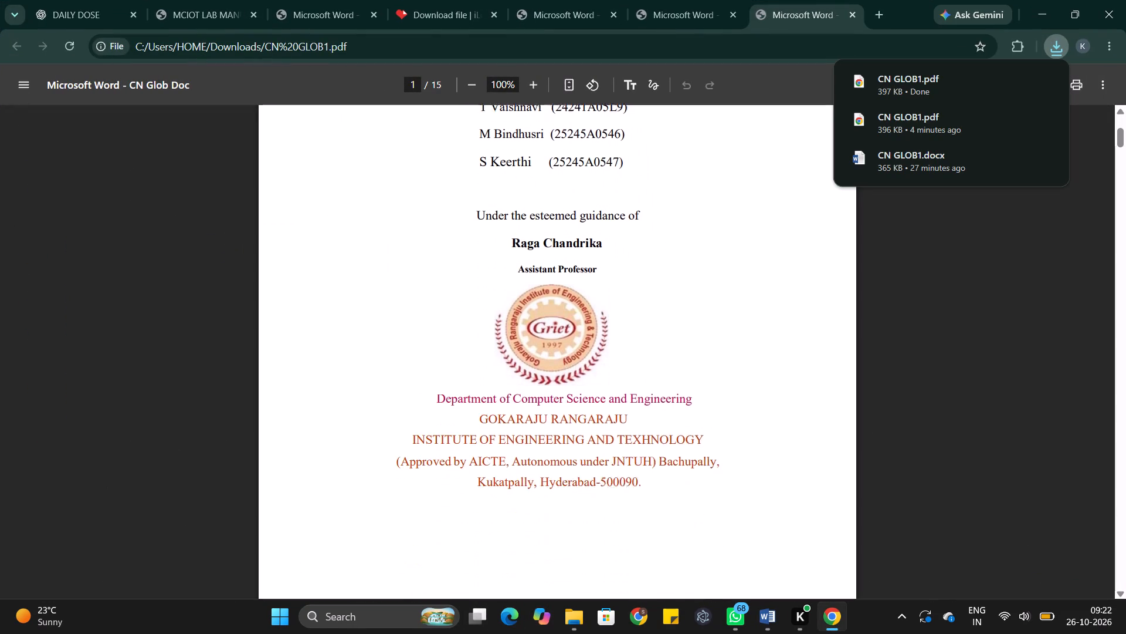
scroll(526, 311, down, 9)
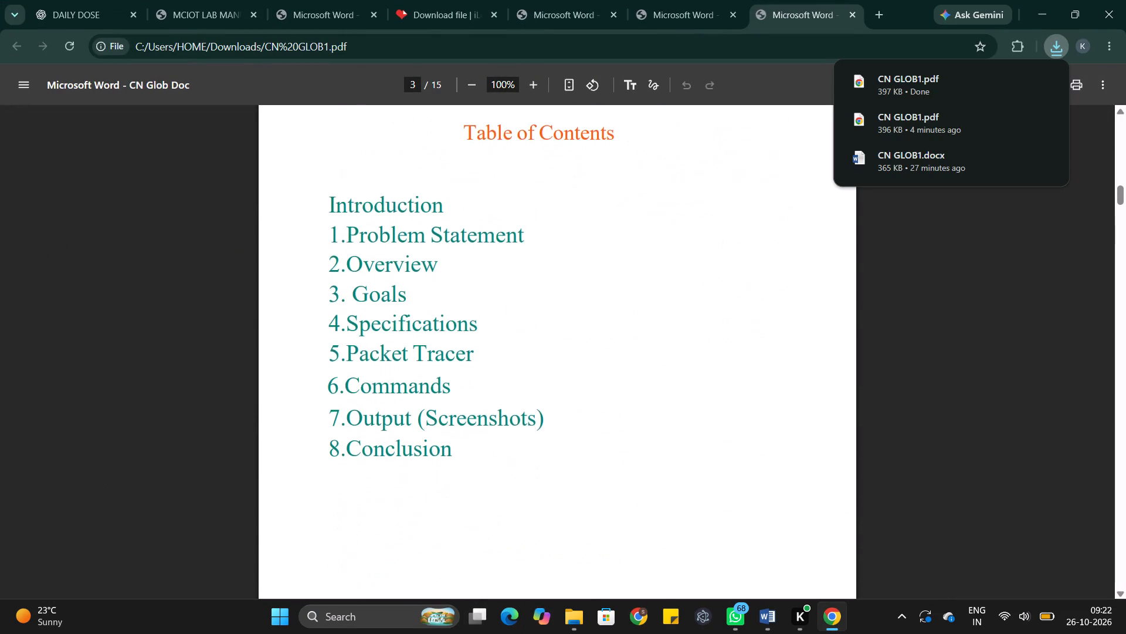
scroll(526, 311, down, 7)
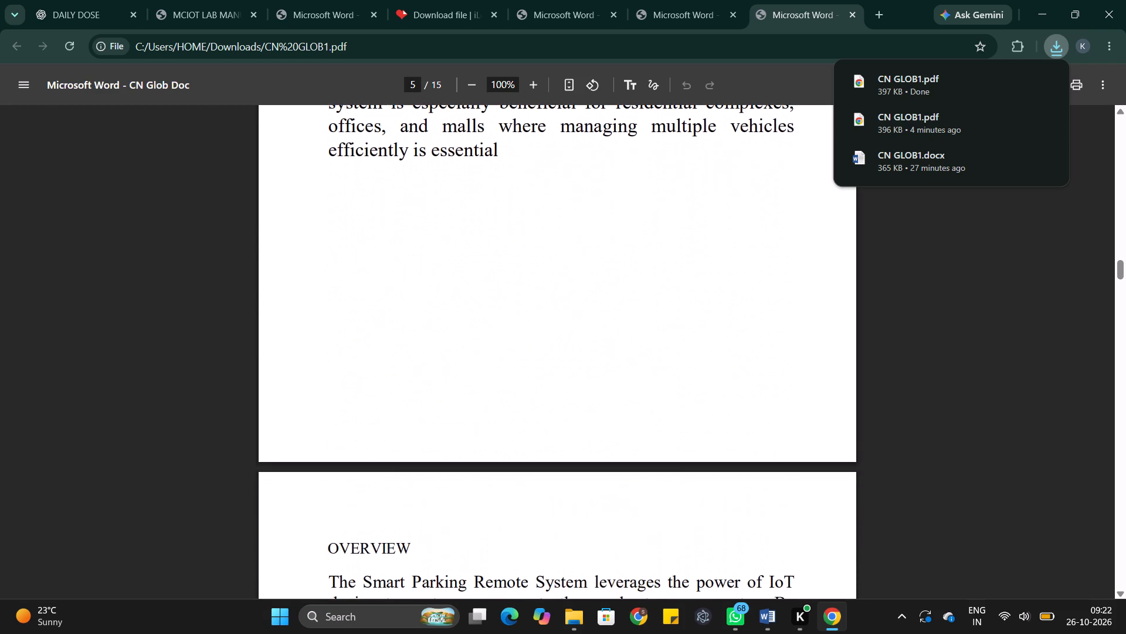
scroll(526, 311, down, 10)
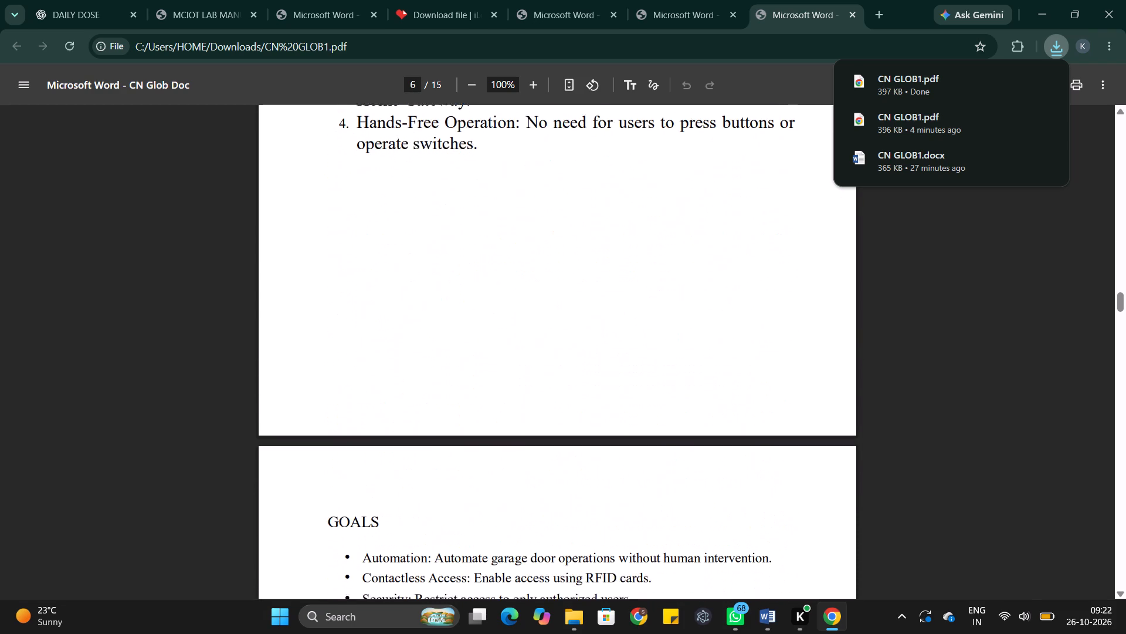
scroll(526, 311, down, 9)
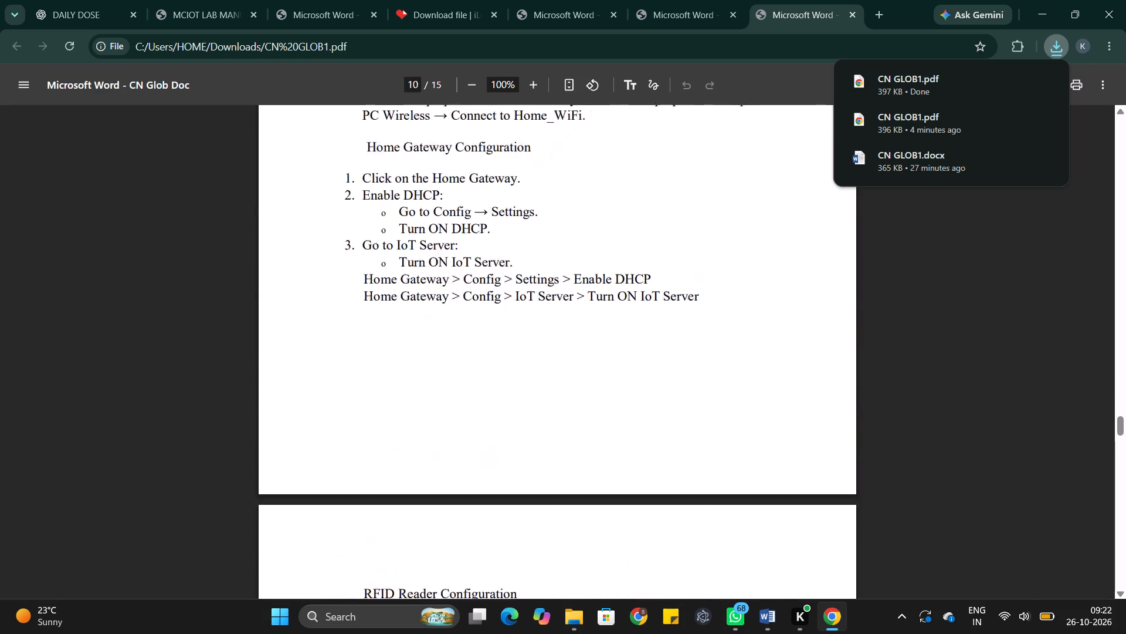
scroll(526, 311, down, 9)
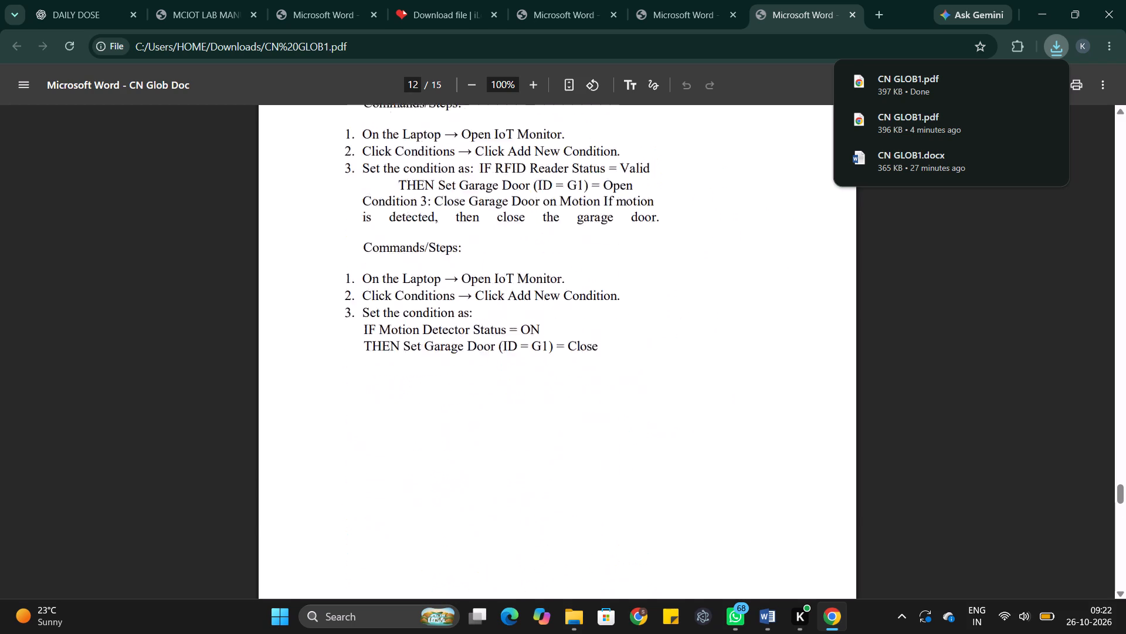
scroll(526, 311, down, 10)
scroll(526, 311, up, 1)
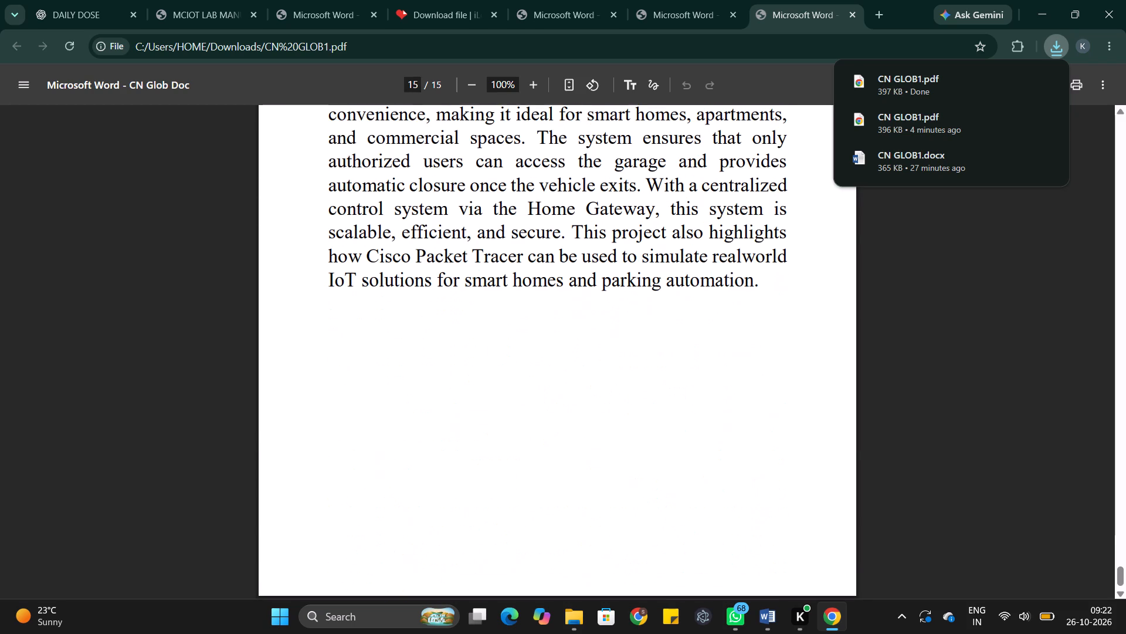